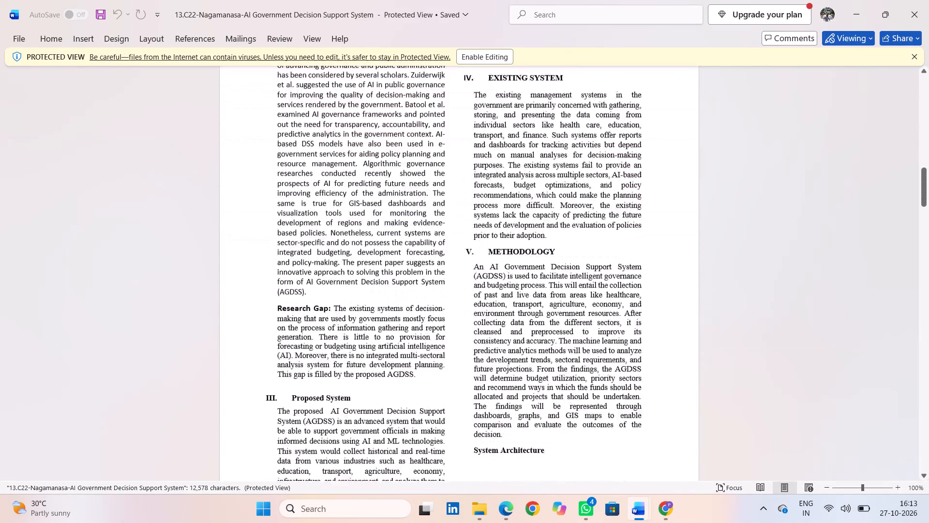
scroll(392, 296, down, 5)
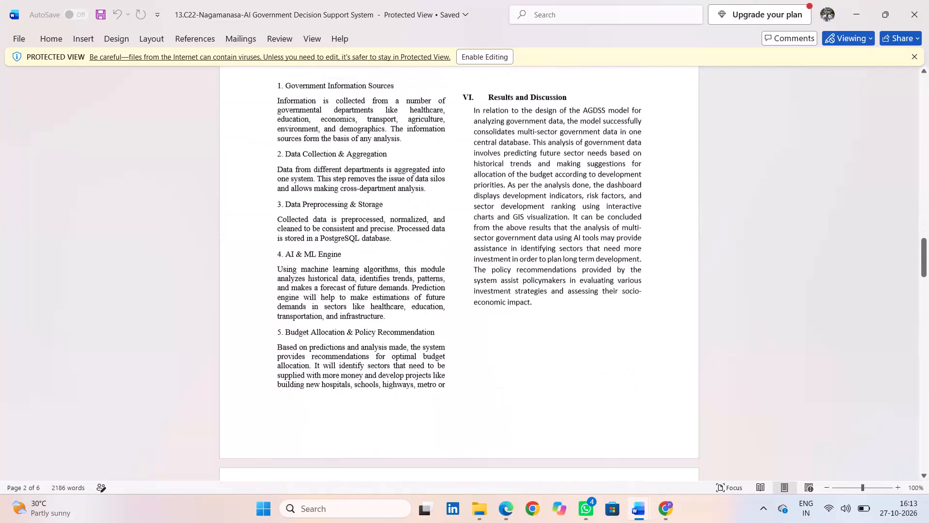
scroll(392, 296, down, 4)
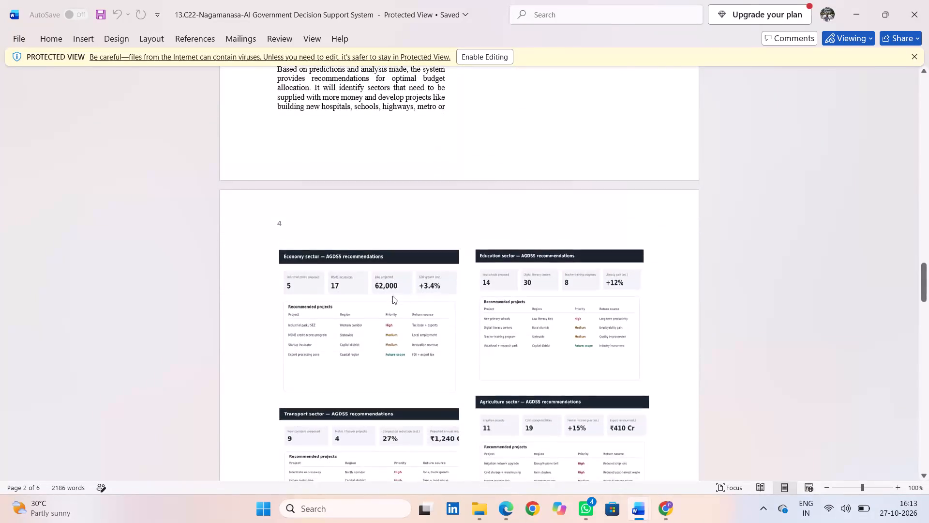
scroll(392, 296, down, 4)
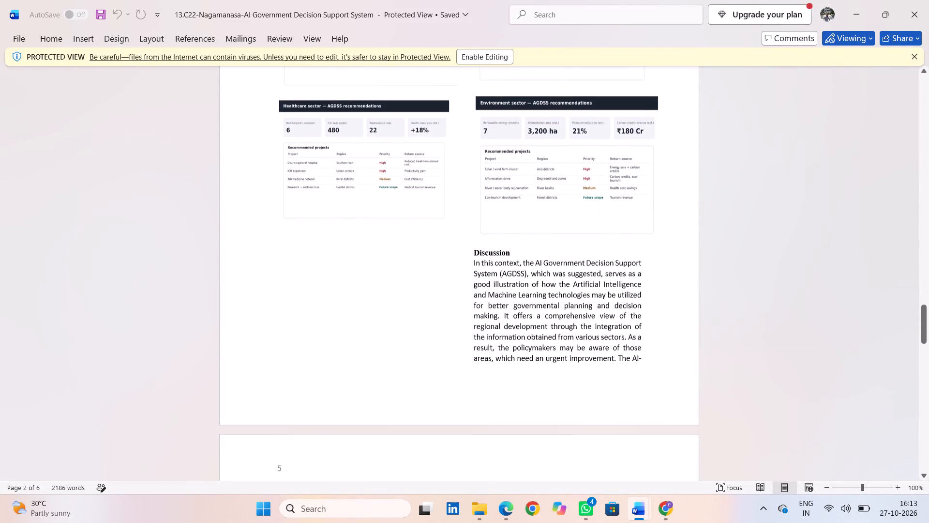
scroll(392, 296, down, 3)
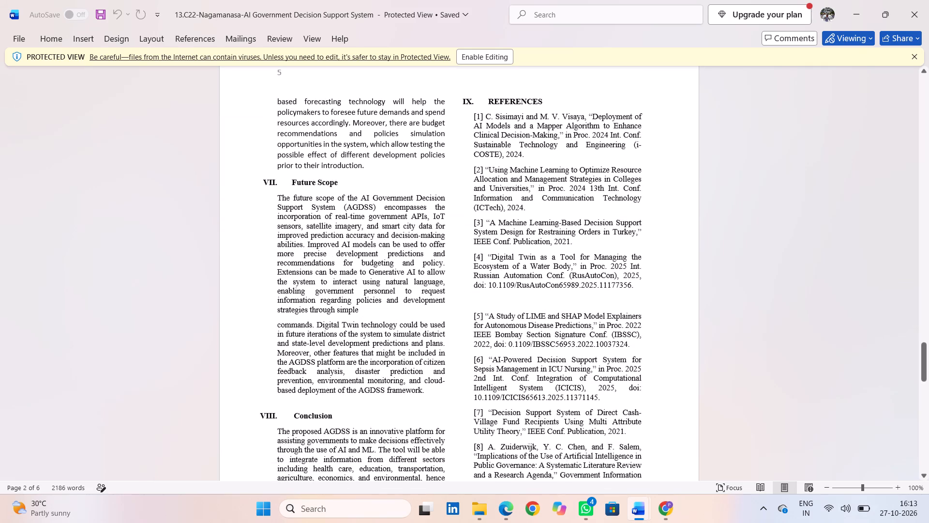
scroll(392, 296, down, 4)
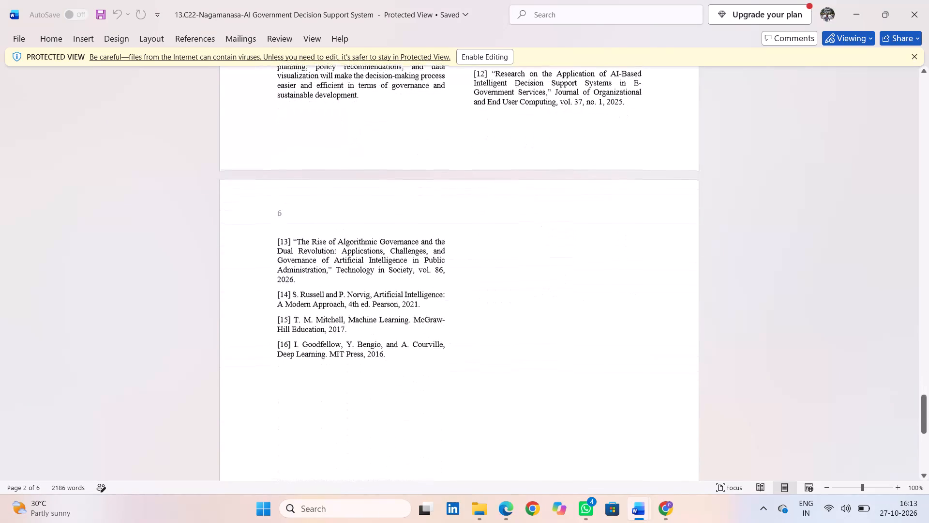
scroll(392, 296, down, 1)
Examine the six sector recommendation images on page 4 of the paper and the Discussion and Future Scope text around them.
scroll(392, 296, up, 5)
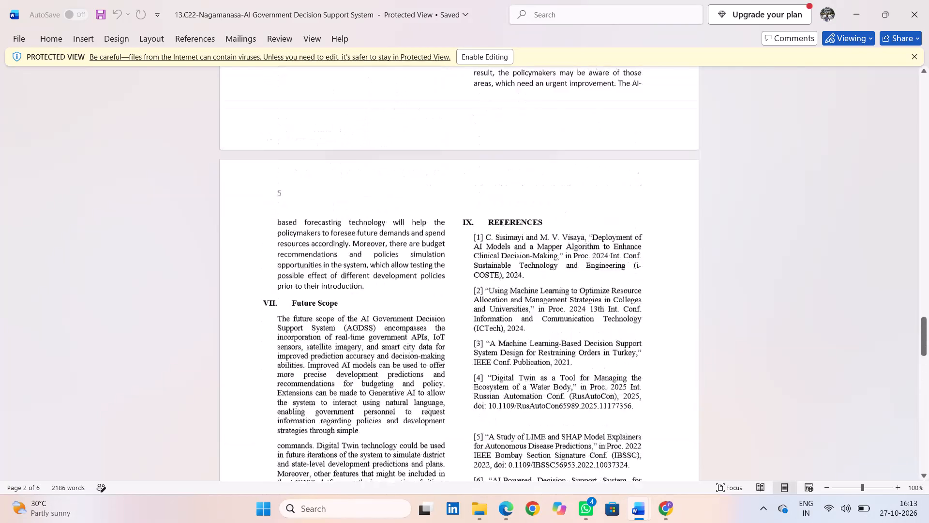
scroll(392, 296, up, 6)
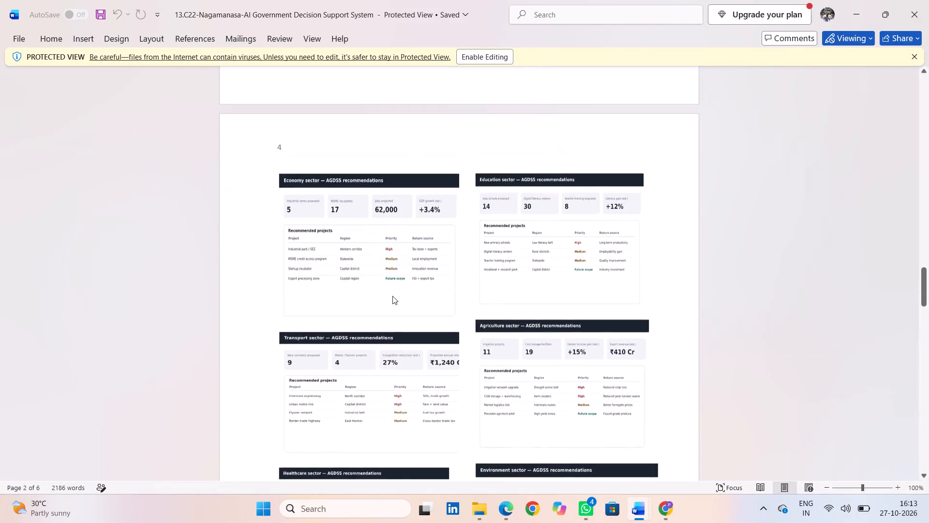
scroll(392, 296, up, 4)
scroll(392, 296, down, 2)
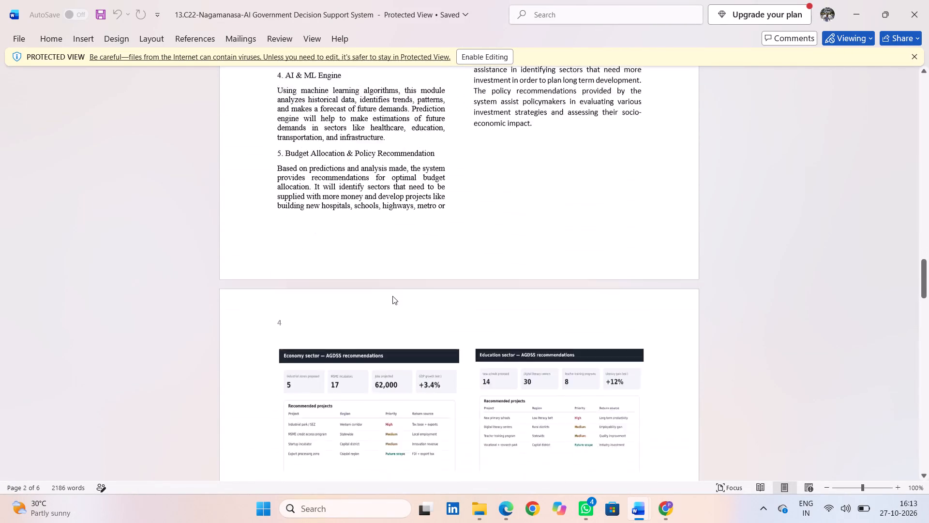
scroll(392, 296, down, 1)
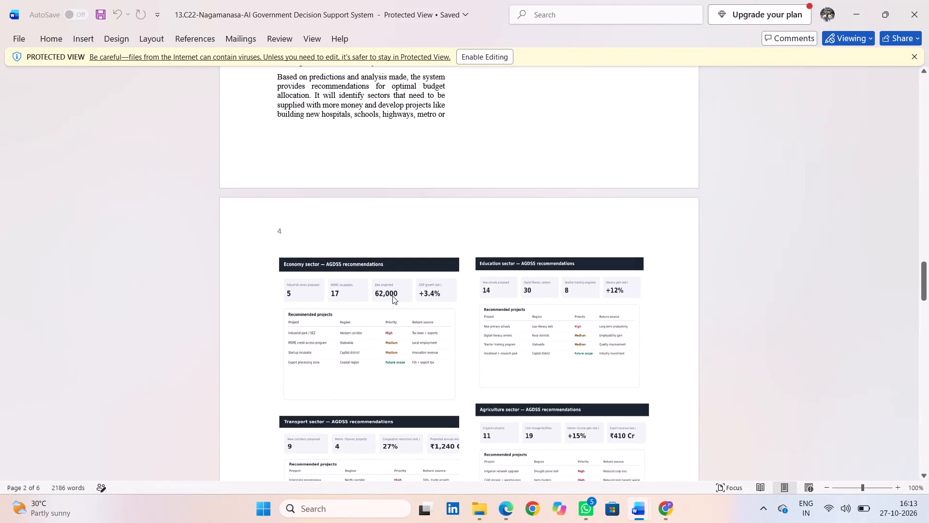
scroll(392, 296, down, 5)
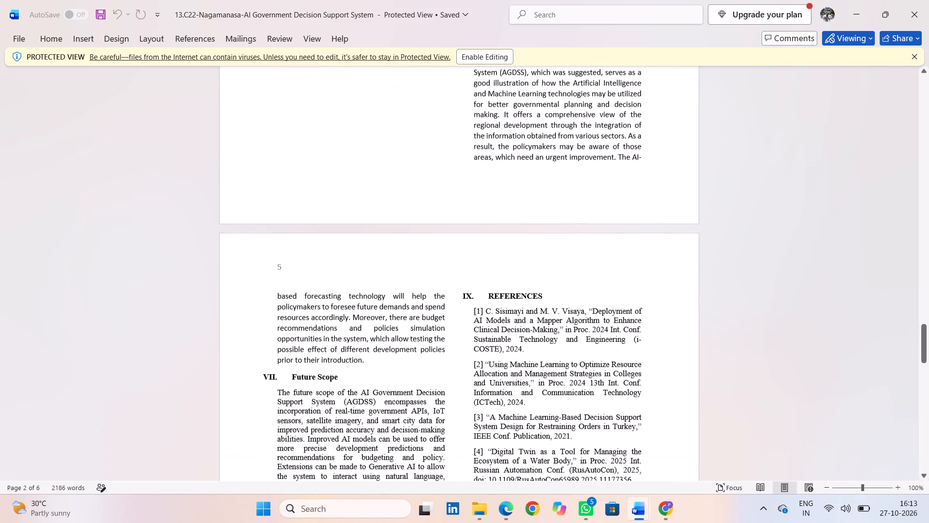
scroll(392, 296, up, 3)
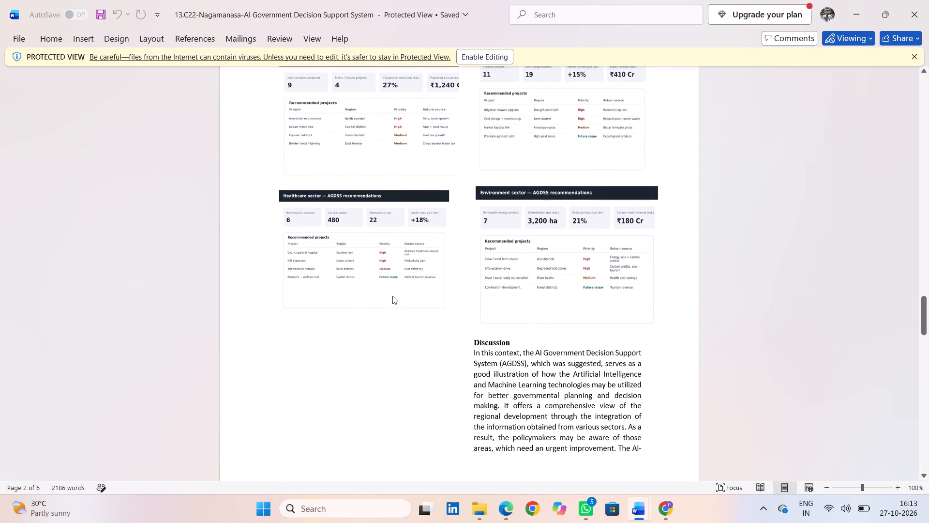
scroll(392, 296, up, 1)
scroll(392, 296, down, 1)
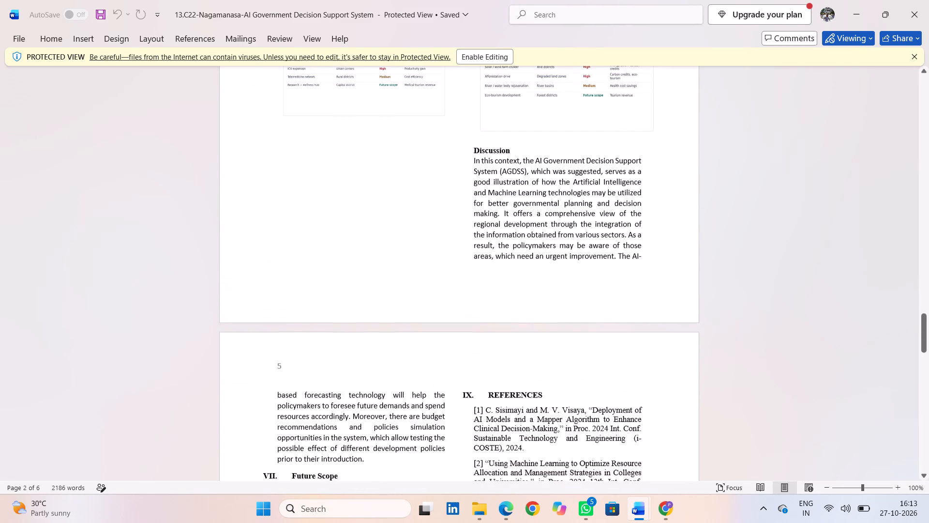
scroll(392, 296, down, 1)
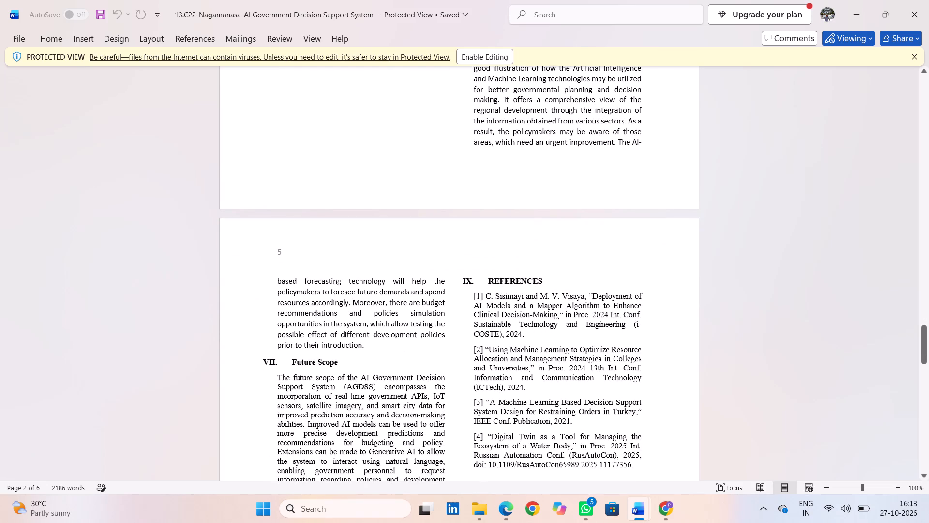
scroll(392, 296, up, 1)
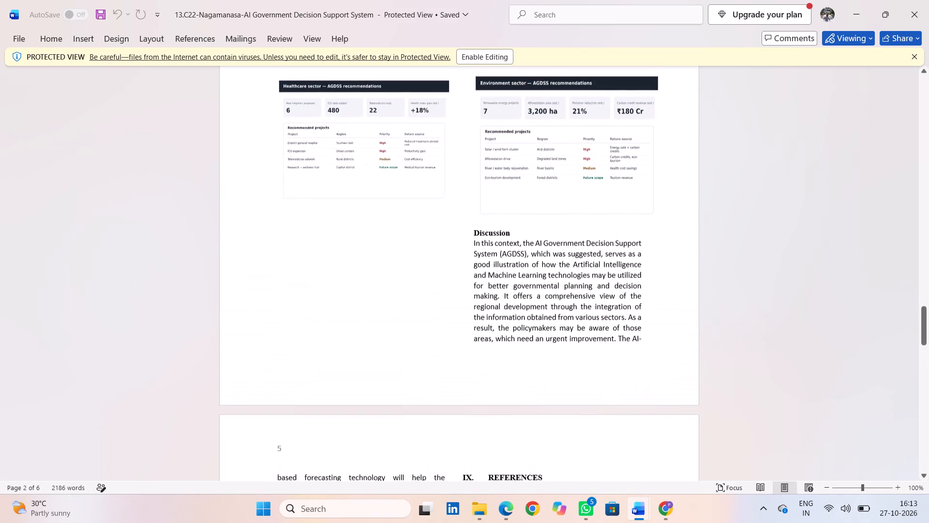
scroll(392, 296, up, 5)
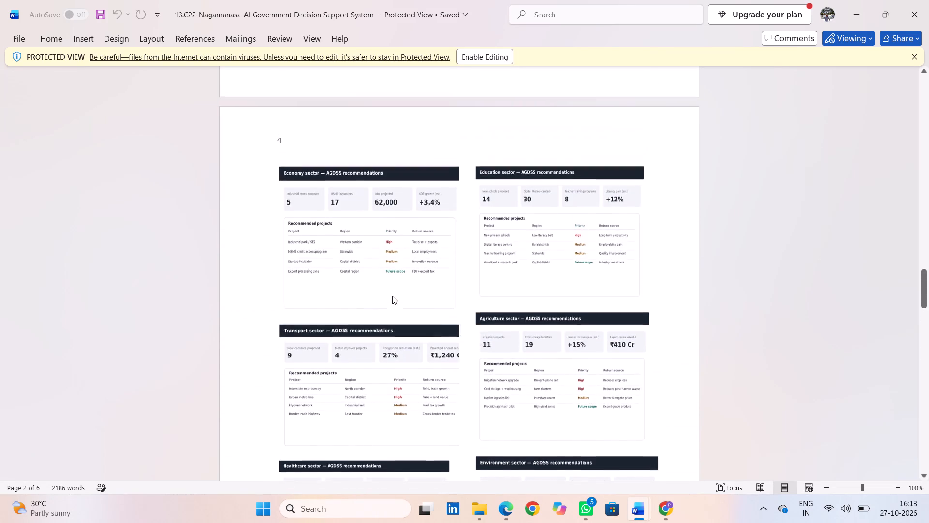
Look back over the paper from the Results and Discussion section through the architecture diagram to the title and author block.
scroll(392, 296, up, 4)
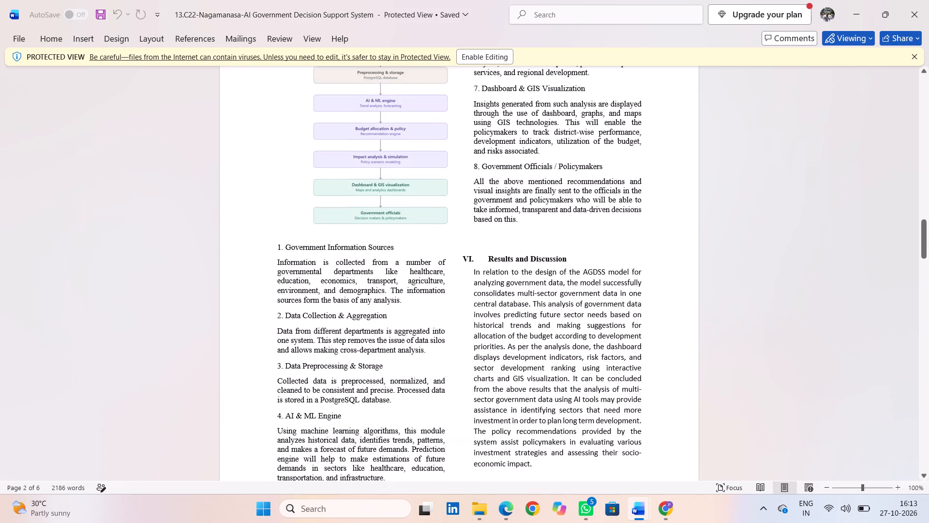
scroll(392, 296, up, 6)
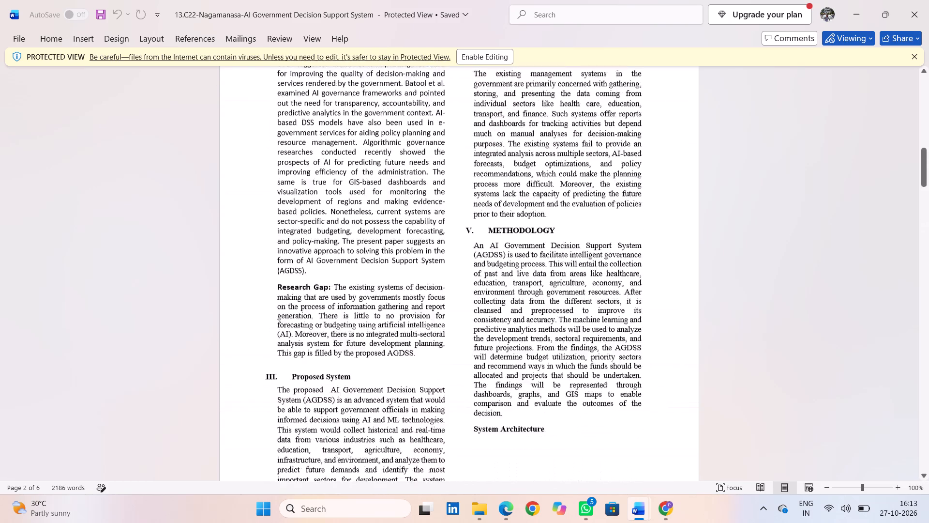
scroll(392, 296, up, 6)
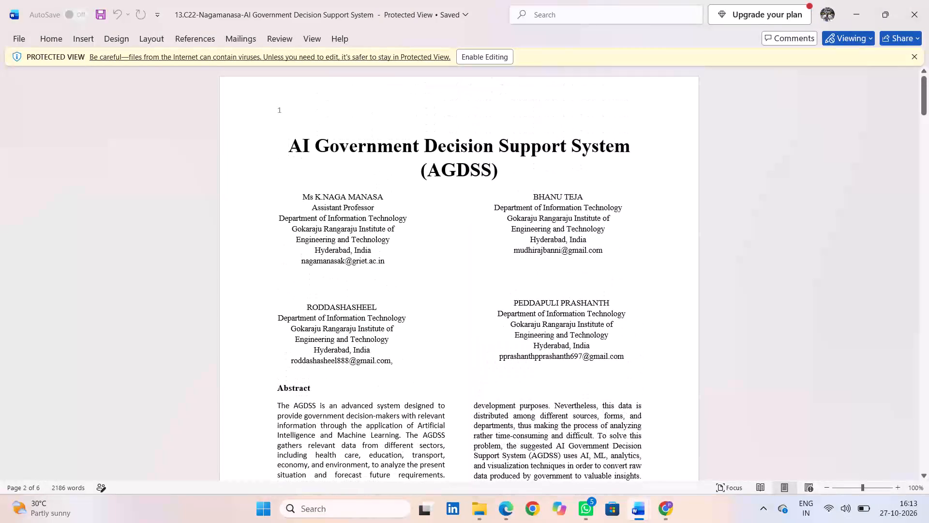
scroll(392, 296, up, 1)
Compare the first-page abstract, keywords and introduction layout of the protected-view paper with the other open Word version, AI Government Decision Support System.
scroll(392, 296, down, 1)
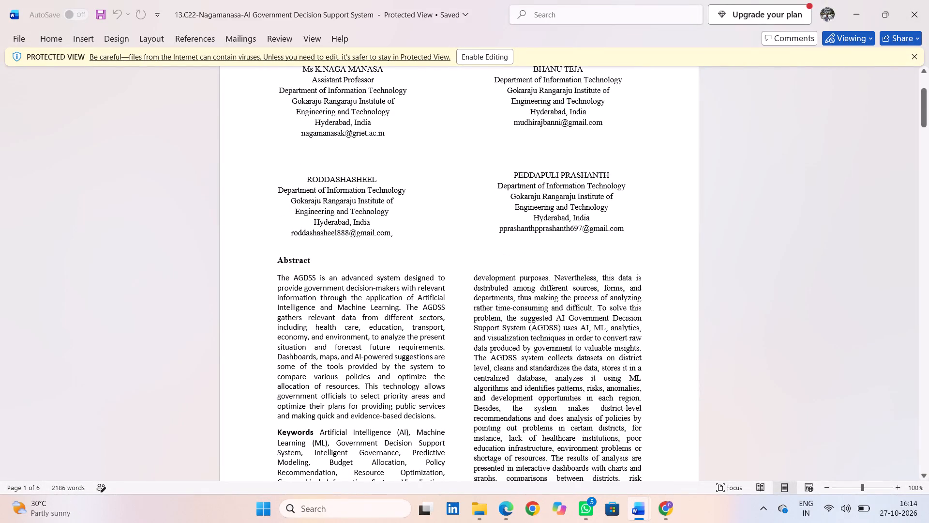
key(alt+Tab)
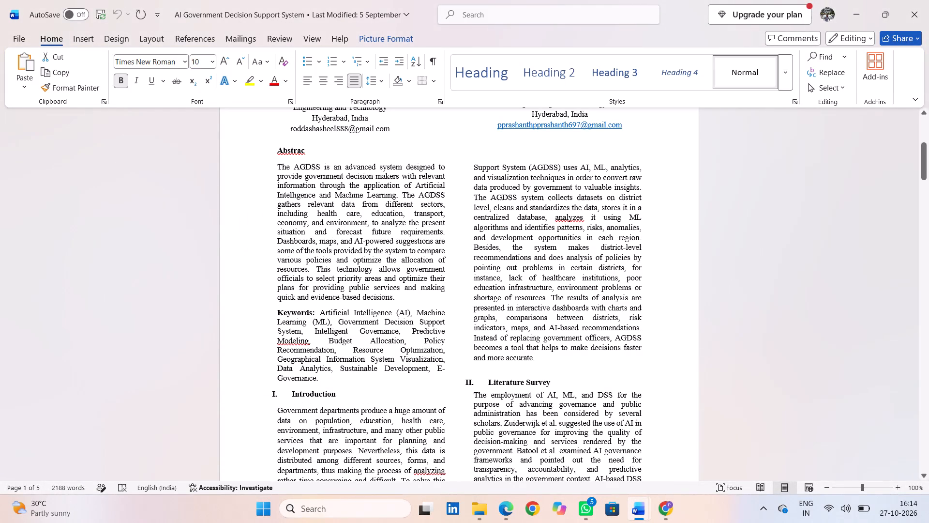
key(alt+Tab)
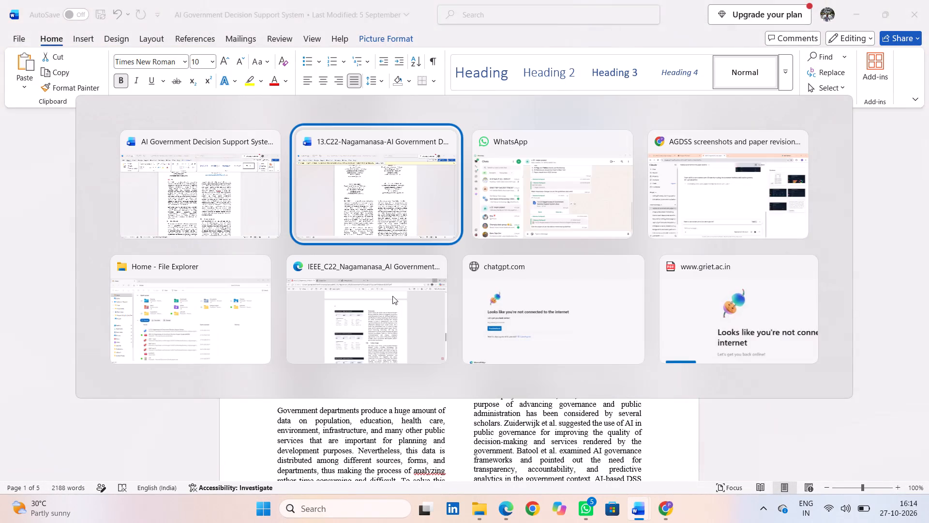
scroll(392, 296, down, 1)
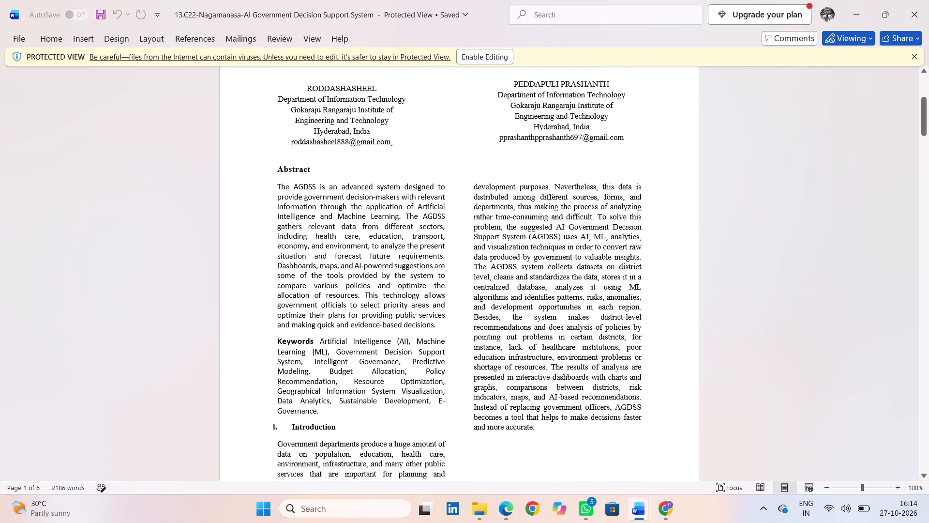
key(alt+Tab)
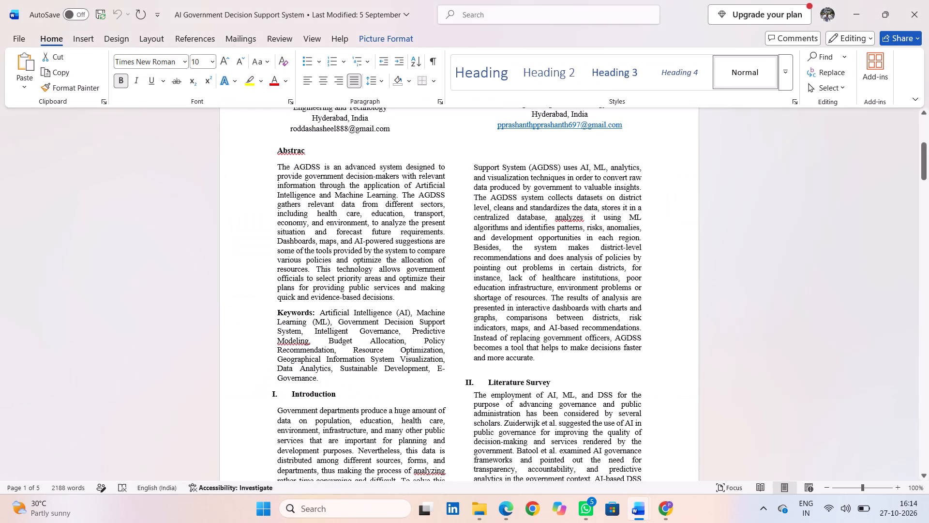
key(alt+Tab)
scroll(392, 296, up, 1)
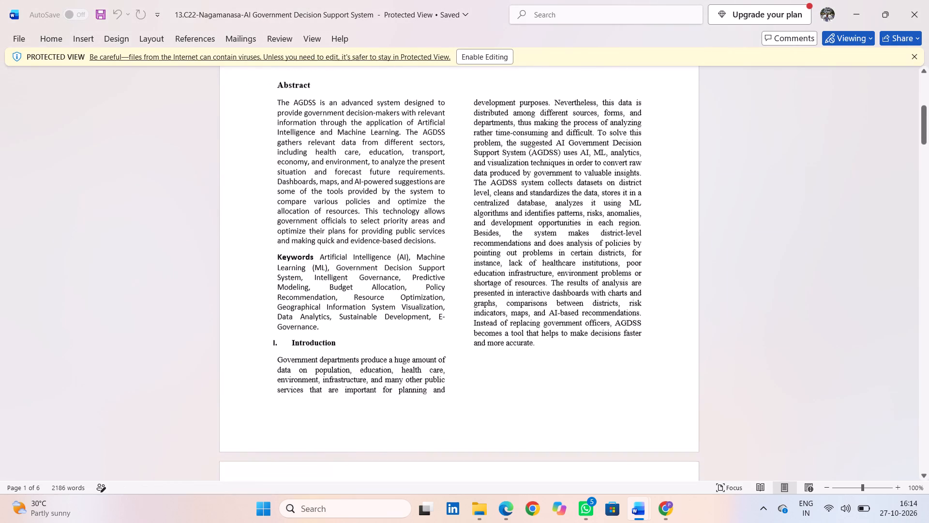
scroll(392, 296, up, 1)
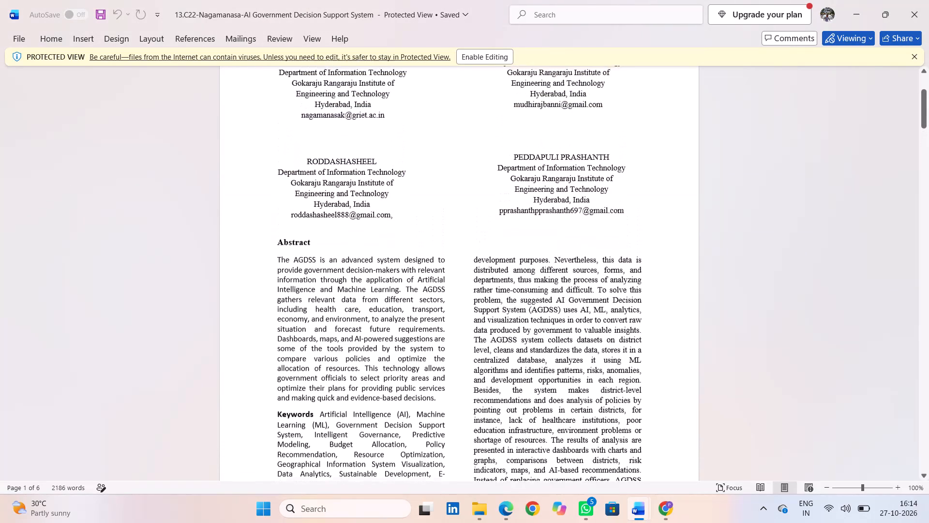
scroll(392, 296, up, 1)
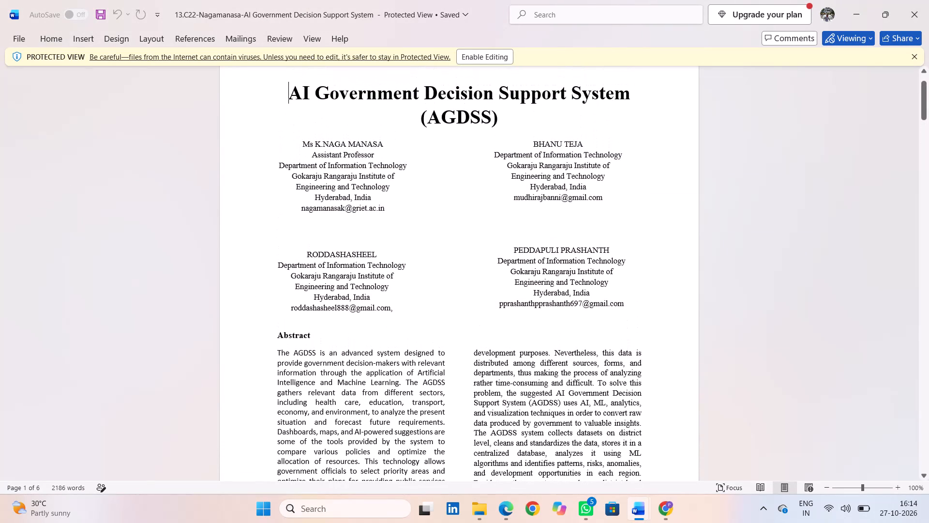
scroll(392, 296, down, 2)
key(alt+Tab)
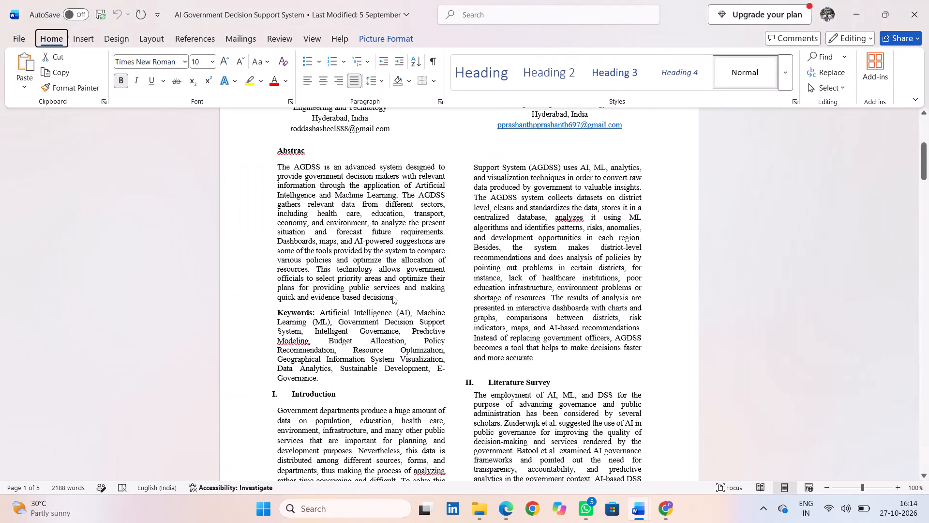
scroll(392, 296, down, 1)
click(400, 348)
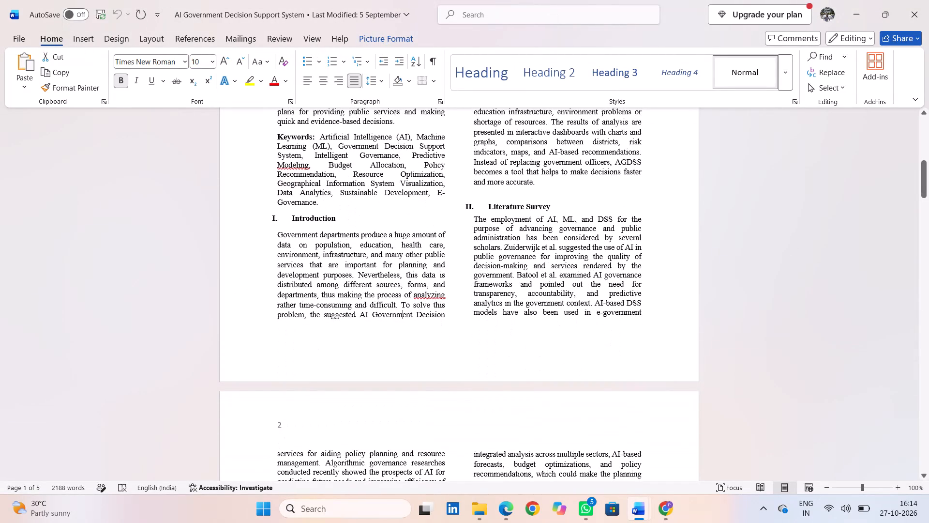
Look through the protected-view paper from the keywords to the page 3 architecture diagram and back to the Literature Survey.
key(alt+Tab)
scroll(400, 348, down, 2)
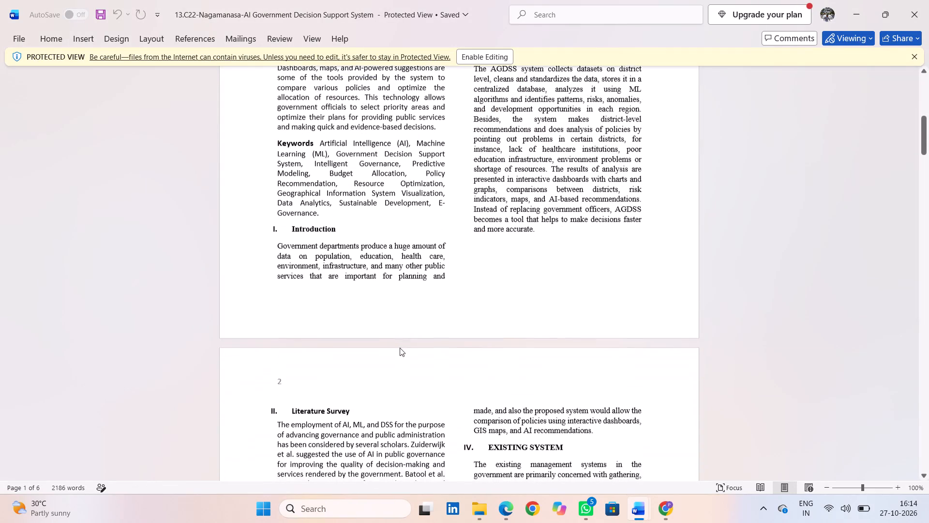
scroll(400, 348, down, 3)
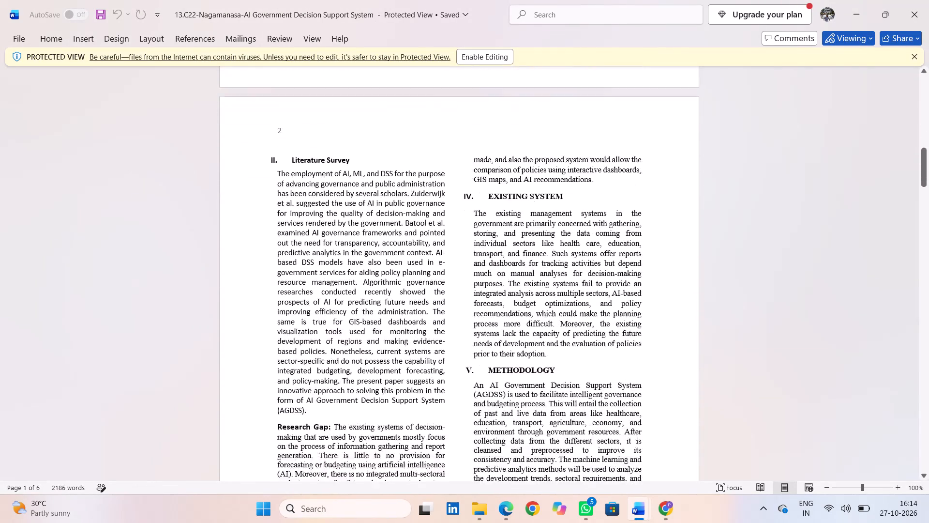
scroll(400, 348, down, 1)
scroll(400, 348, up, 5)
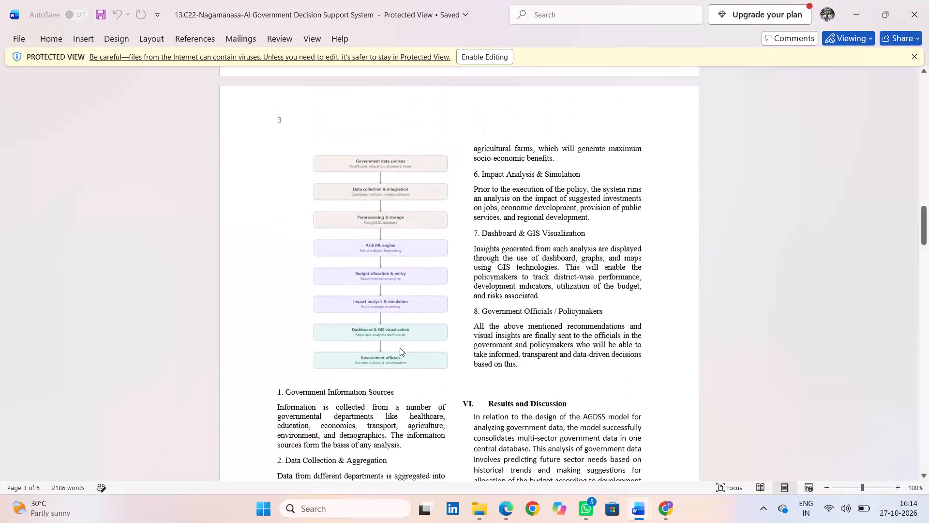
scroll(400, 348, up, 4)
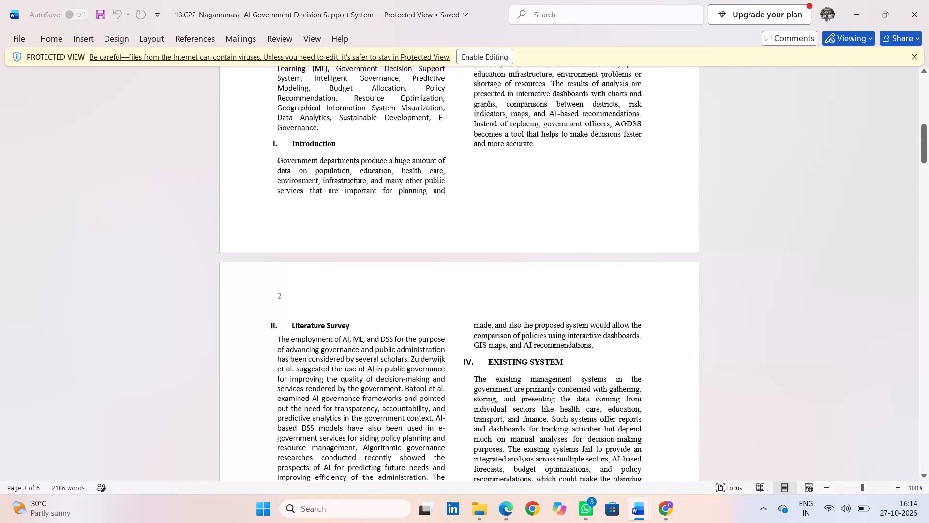
scroll(400, 348, up, 2)
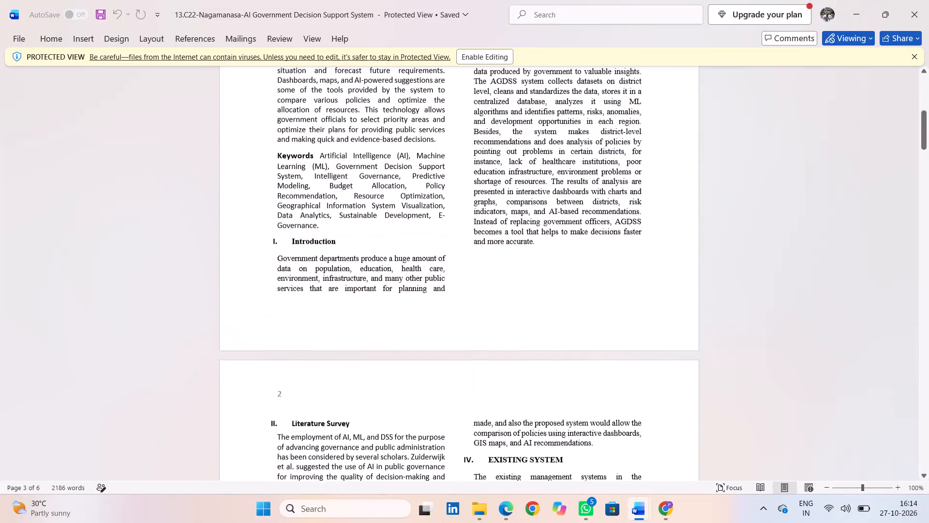
scroll(400, 348, up, 1)
scroll(400, 348, down, 1)
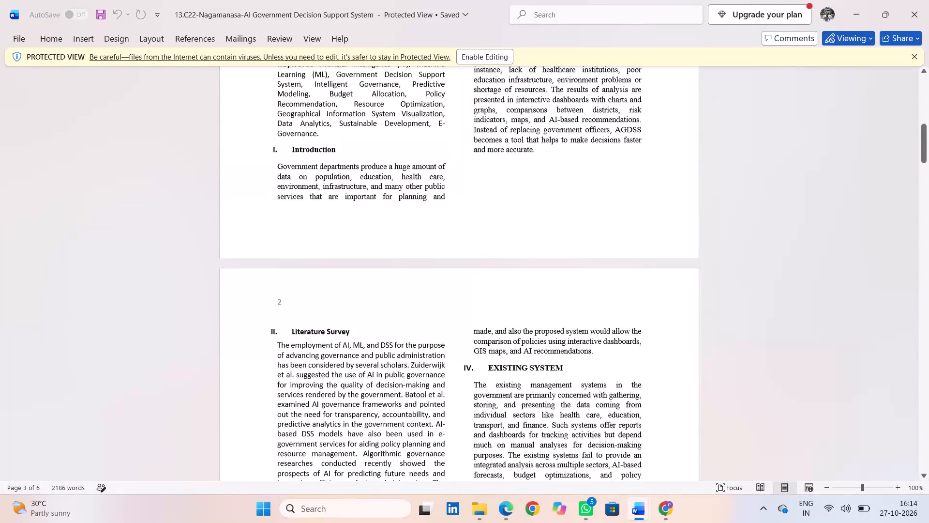
scroll(400, 348, down, 2)
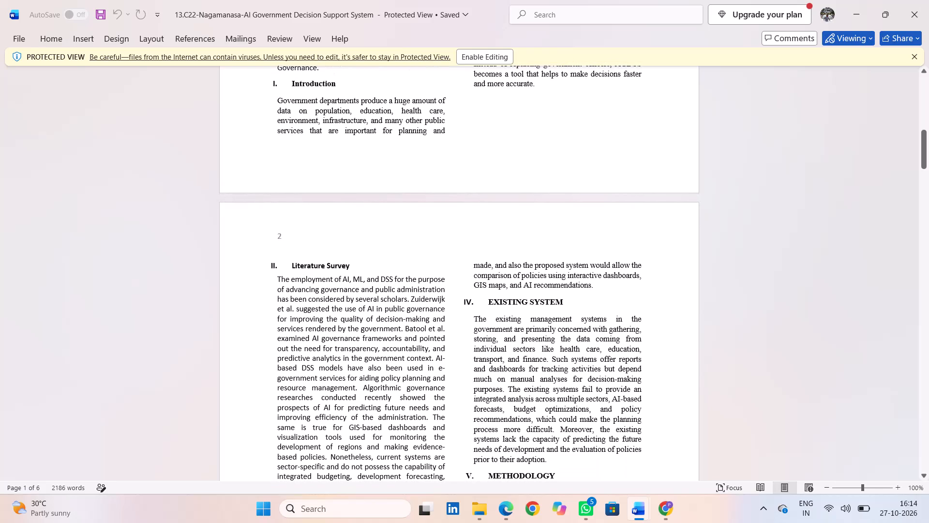
Compare the Introduction, Literature Survey and Research Gap layout between AI Government Decision Support System and the protected-view paper.
key(alt+Tab)
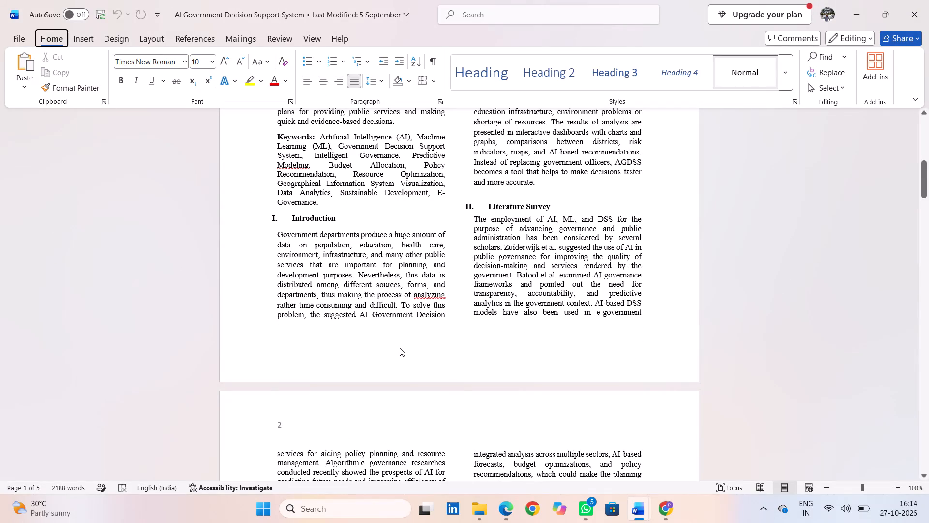
scroll(400, 348, down, 1)
click(244, 319)
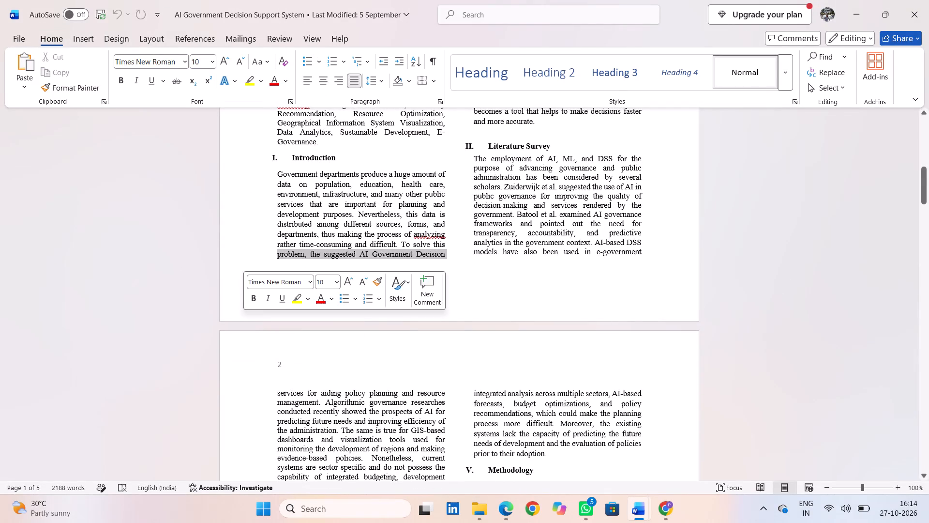
click(84, 323)
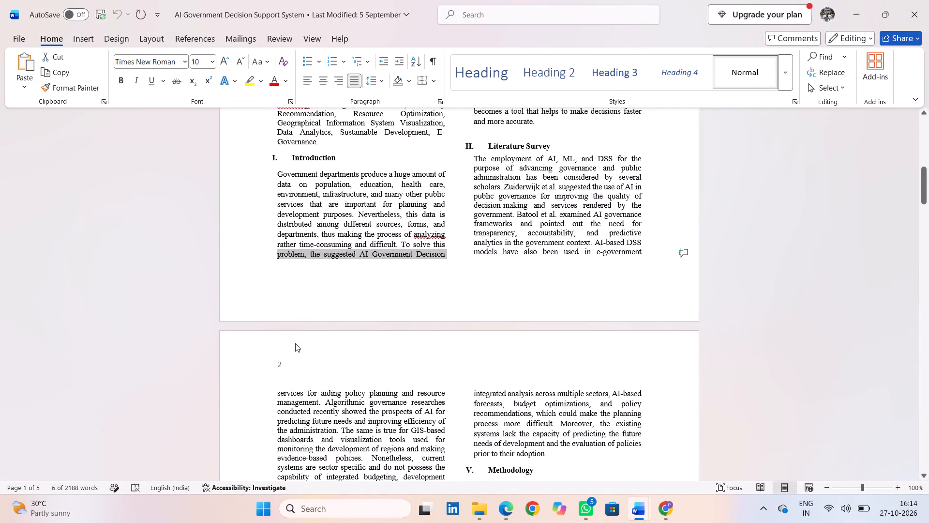
scroll(375, 361, down, 2)
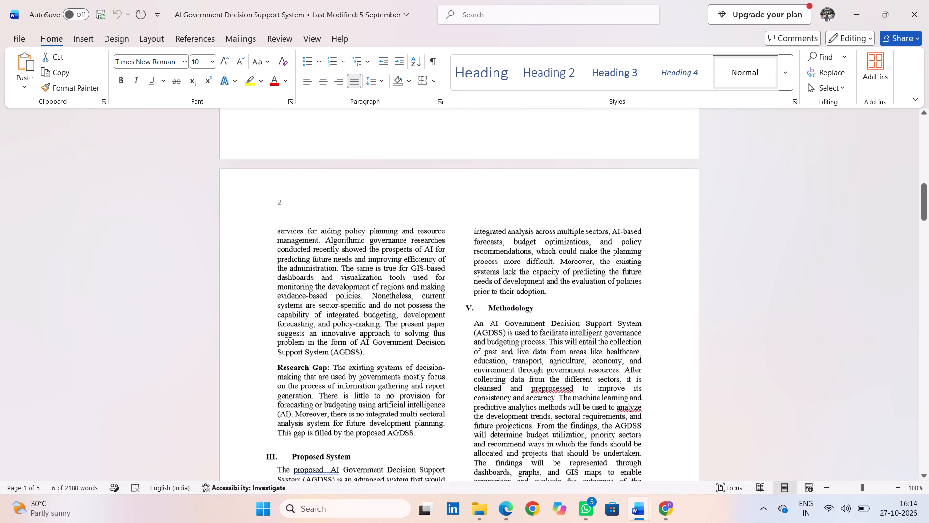
scroll(375, 361, down, 1)
key(alt+Tab)
scroll(375, 361, down, 1)
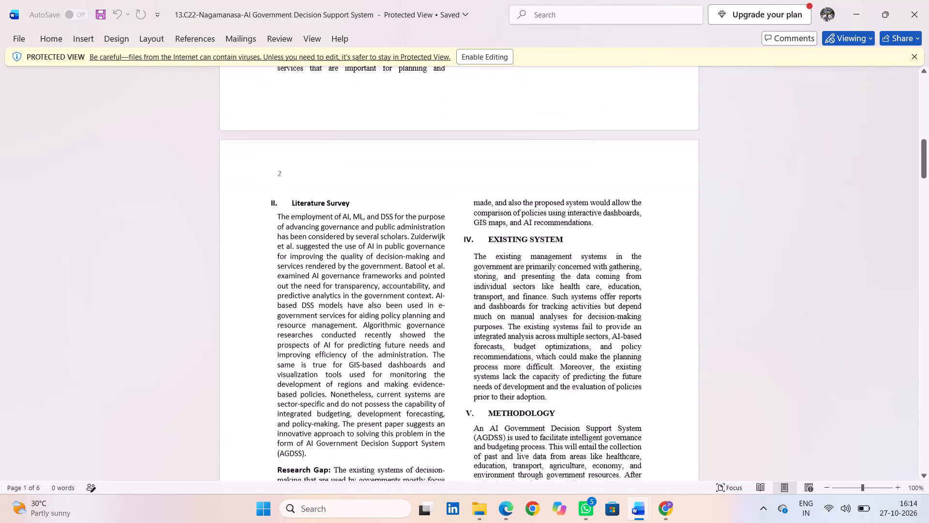
scroll(375, 361, down, 1)
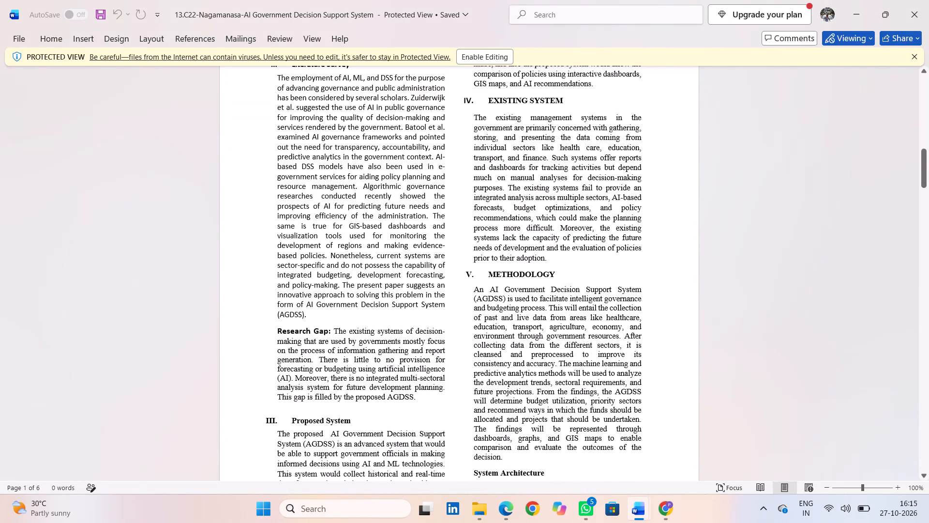
Compare the Proposed System, Existing System, Methodology and System Architecture sections on page 2 across the two Word versions.
key(alt+Tab)
scroll(375, 361, down, 1)
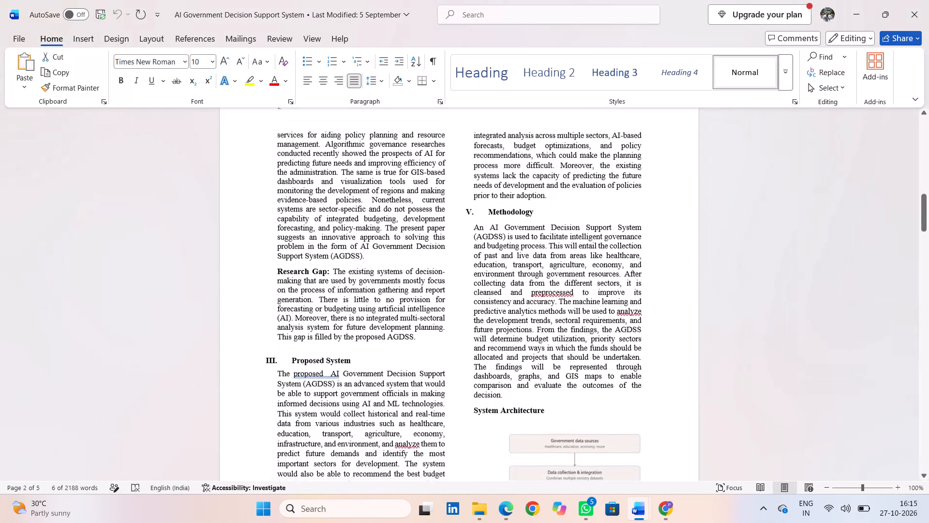
scroll(375, 361, down, 1)
key(alt+Tab)
scroll(375, 361, down, 2)
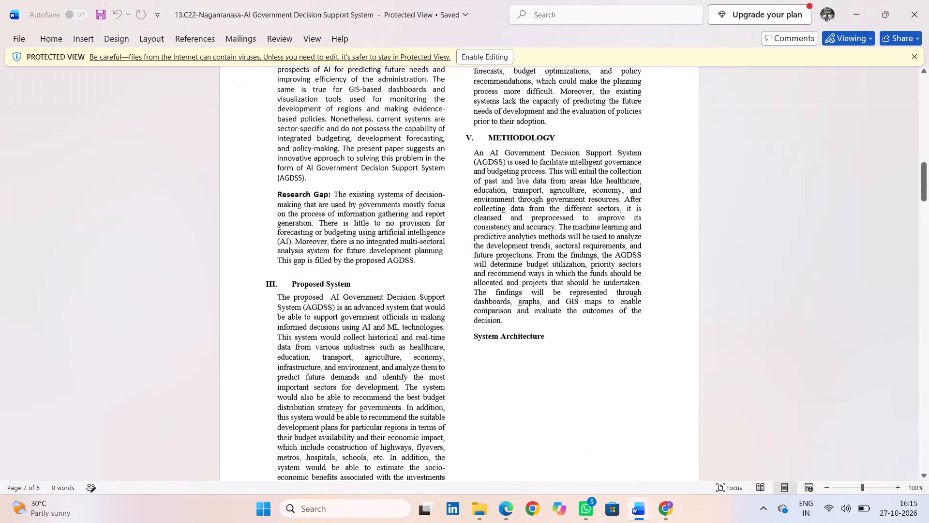
scroll(375, 361, up, 2)
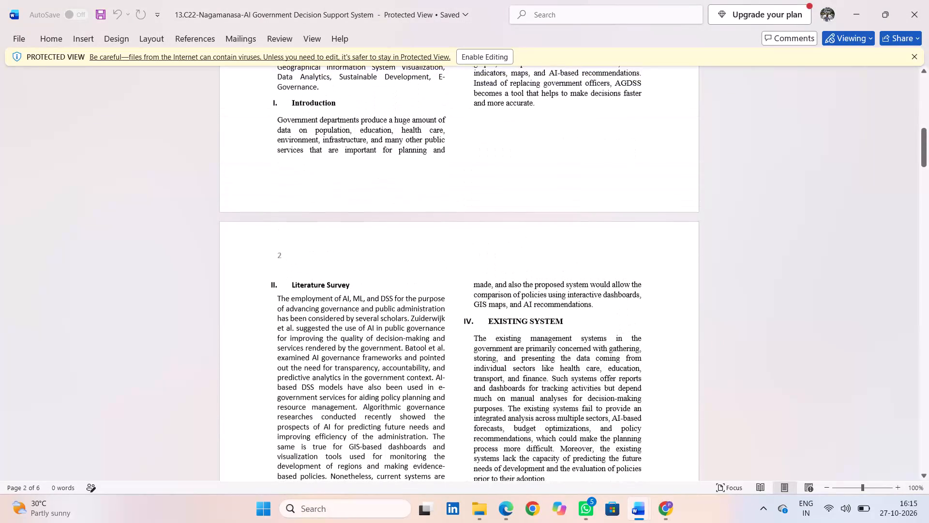
scroll(375, 361, down, 2)
key(alt+Tab)
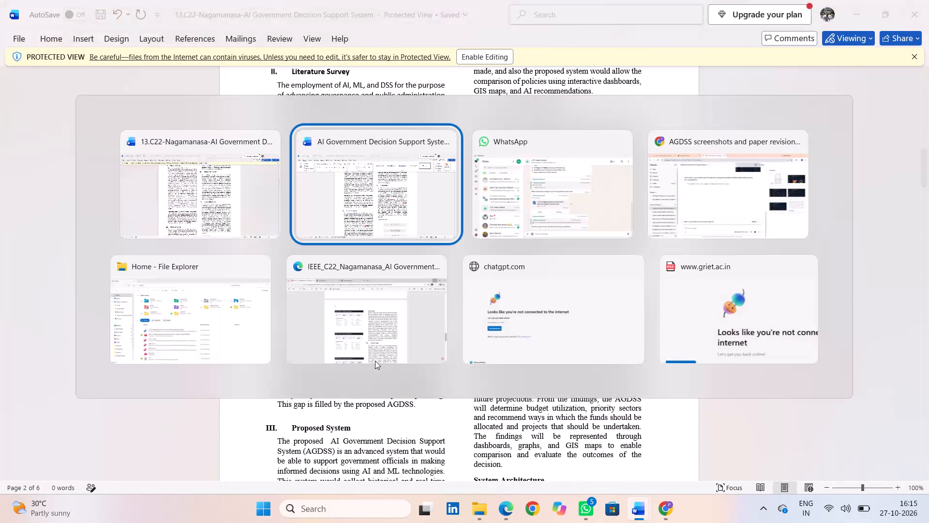
key(alt+Tab)
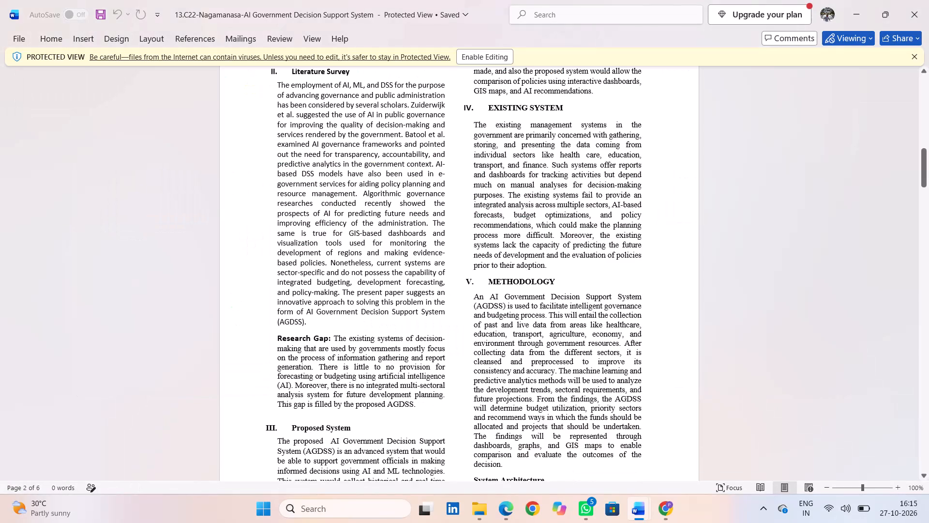
scroll(375, 361, down, 2)
key(alt+Tab)
scroll(375, 361, down, 1)
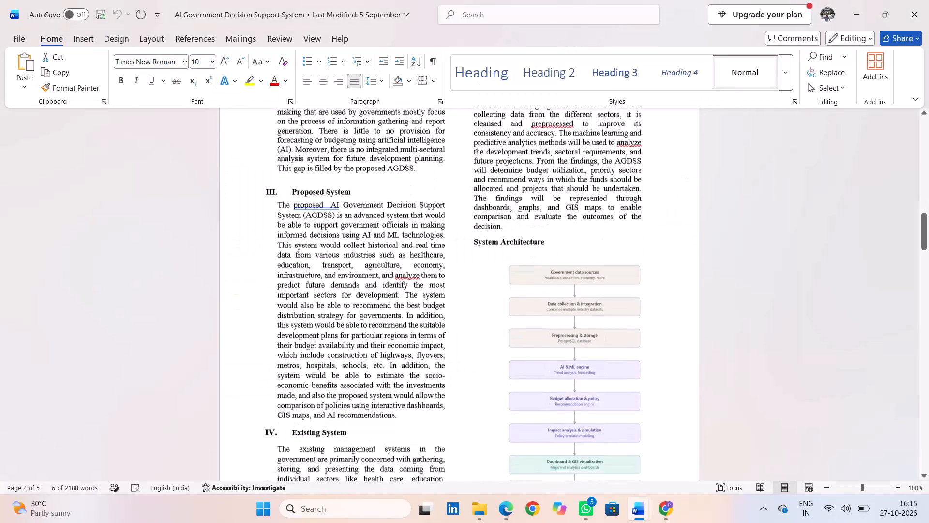
scroll(375, 361, down, 1)
key(alt+Tab)
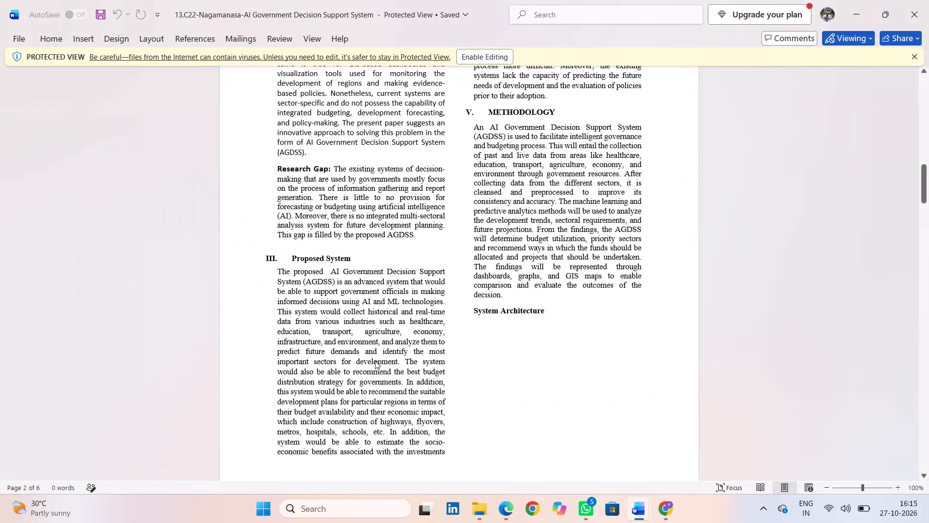
key(alt+Tab)
Compare the two versions from page 3 onwards, checking the architecture component descriptions, Results and Discussion, sector images and references.
scroll(375, 361, down, 3)
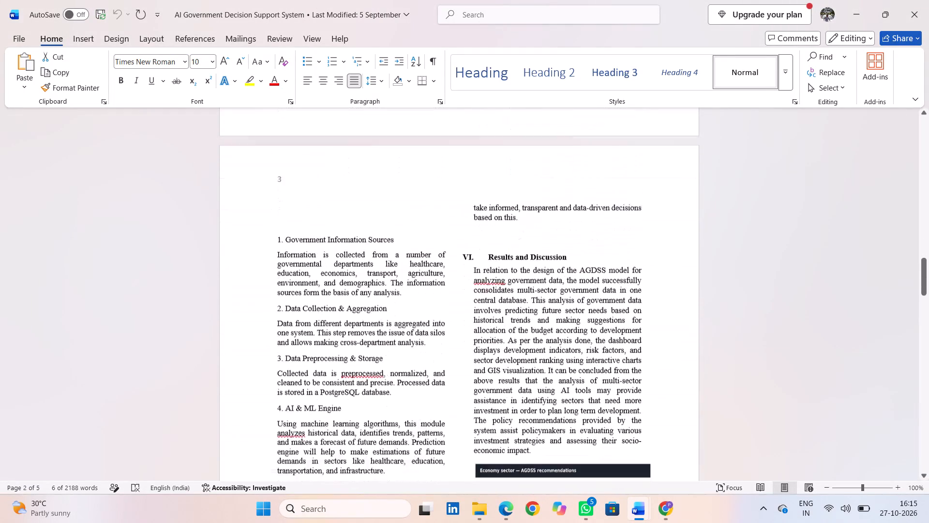
scroll(375, 361, down, 4)
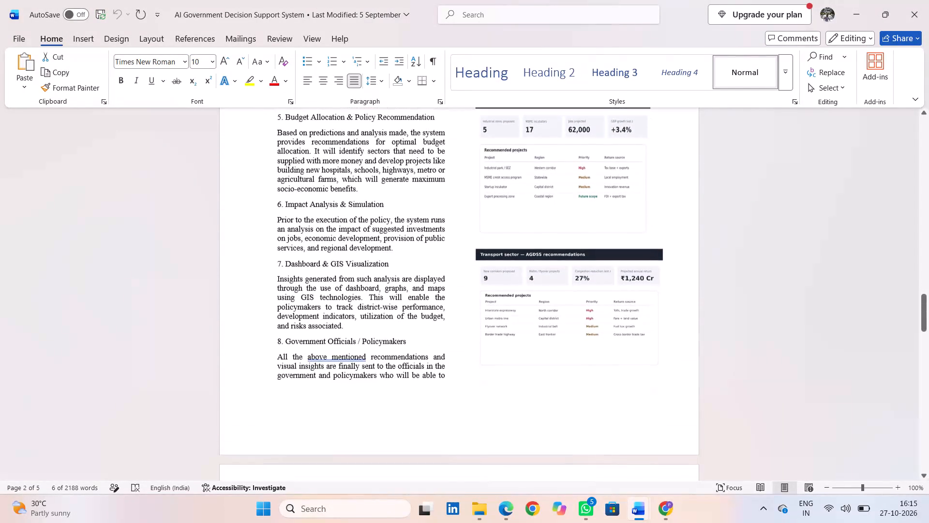
scroll(375, 361, down, 4)
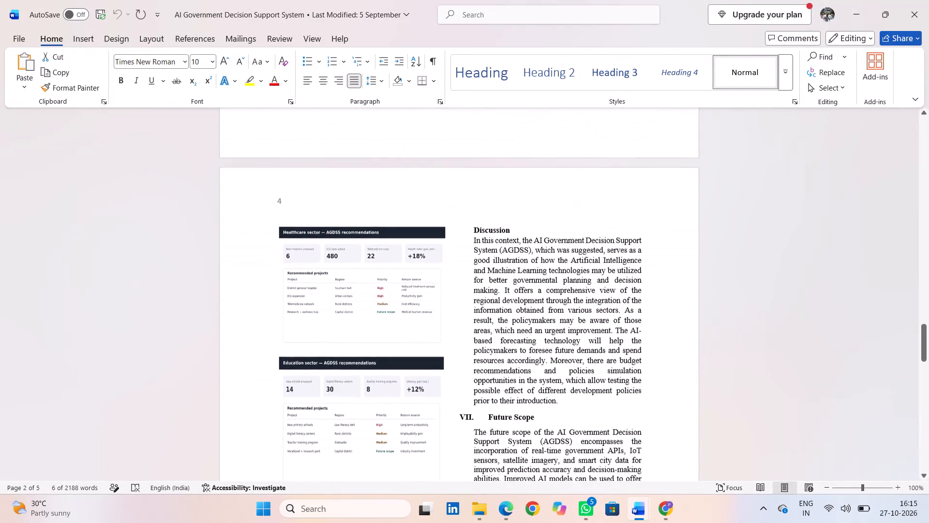
scroll(375, 361, down, 4)
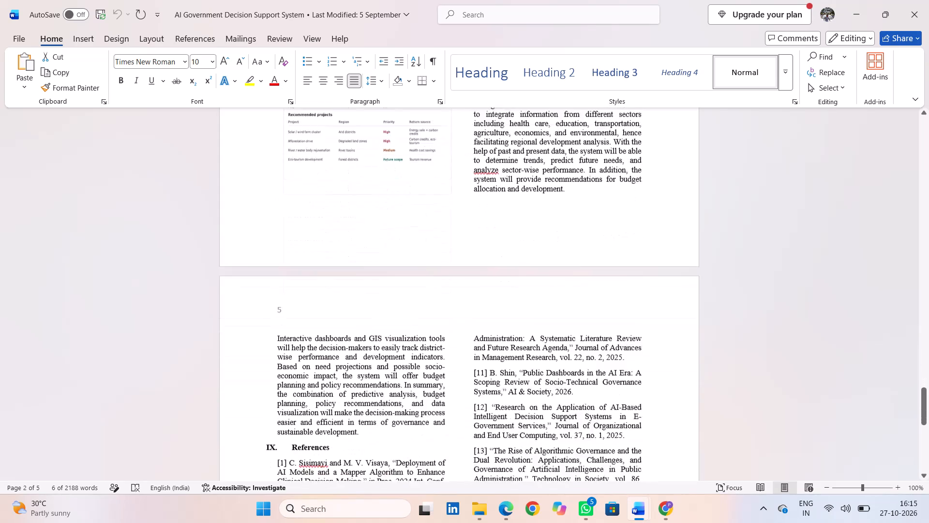
scroll(375, 361, down, 1)
key(alt+Tab)
scroll(375, 361, down, 3)
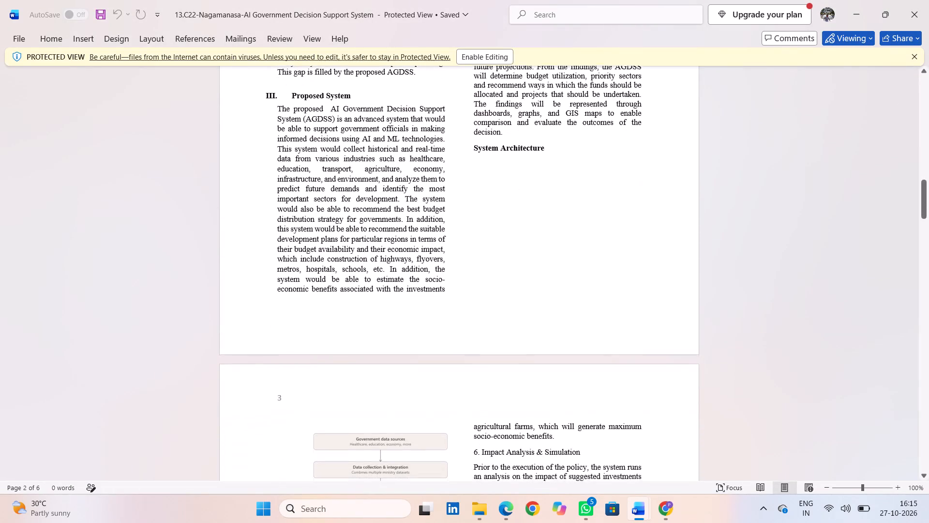
scroll(375, 361, down, 5)
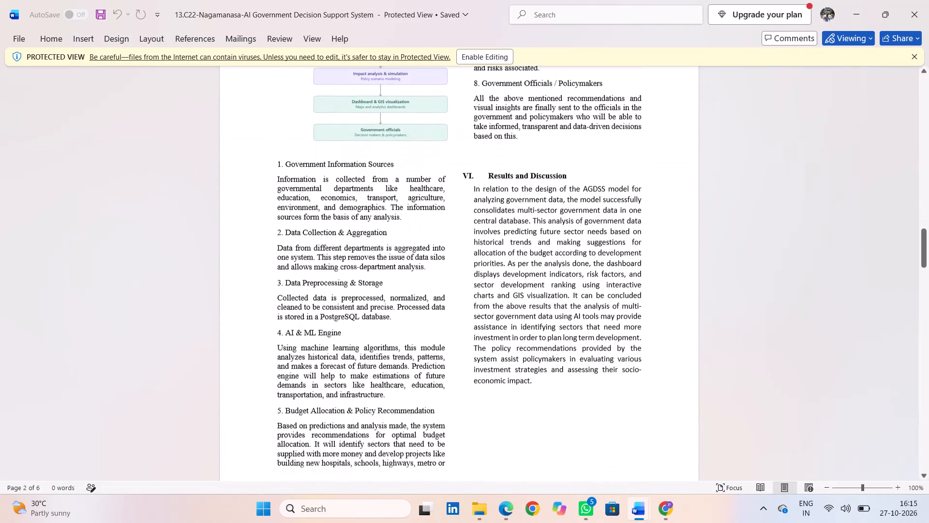
key(alt+Tab)
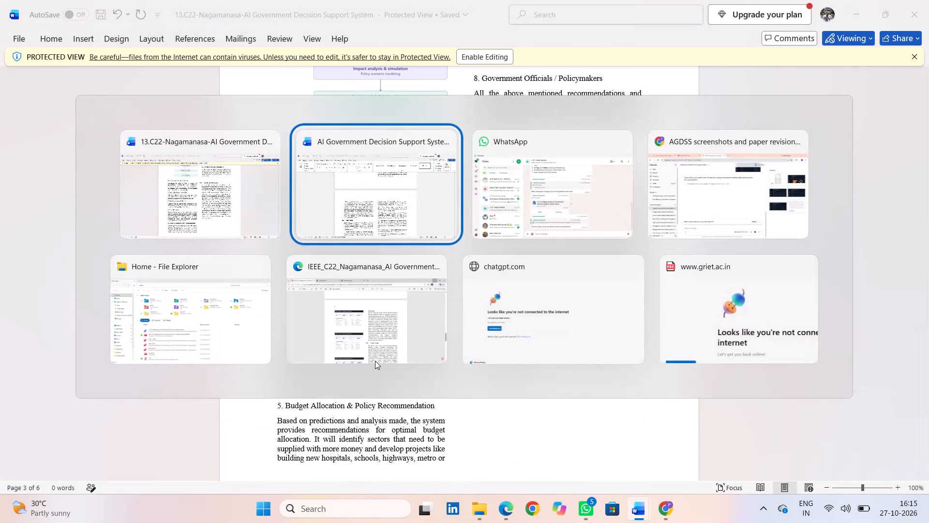
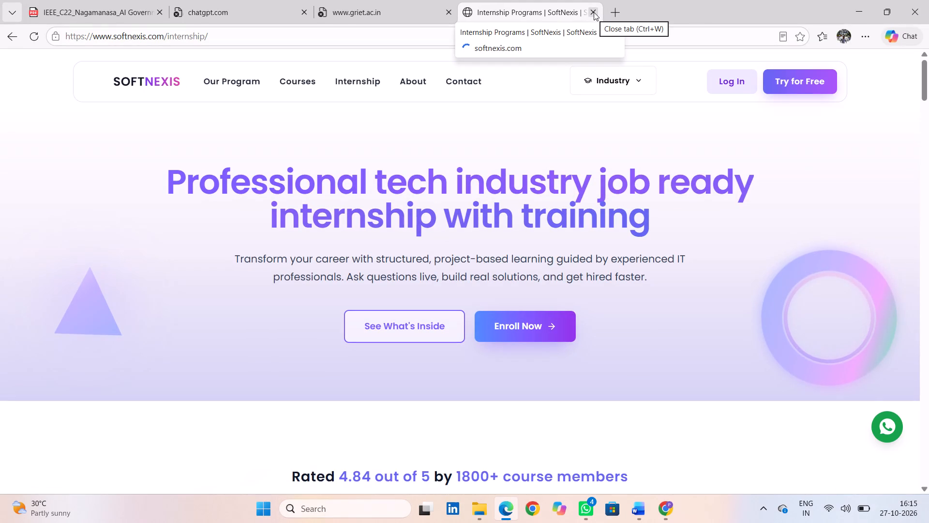
Close the SoftNexis Internship Programs page to return to the AGDSS paper PDF.
click(594, 12)
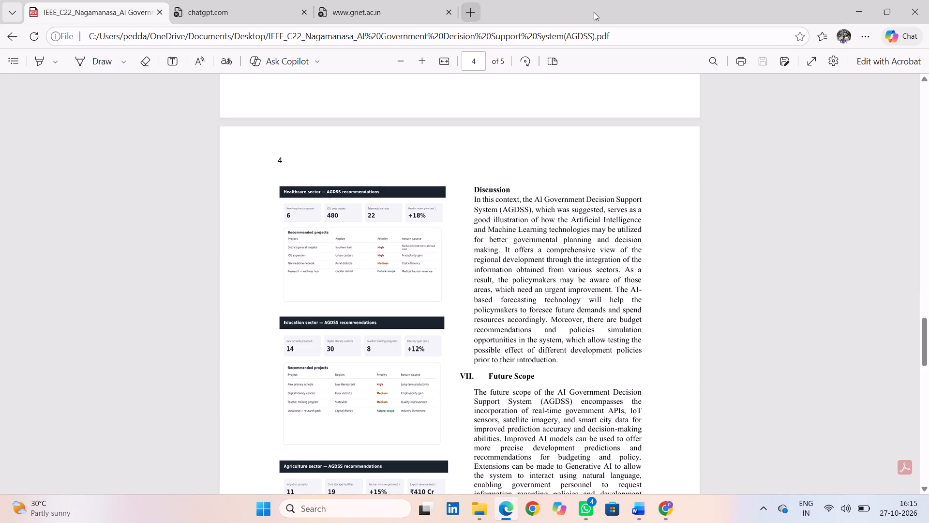
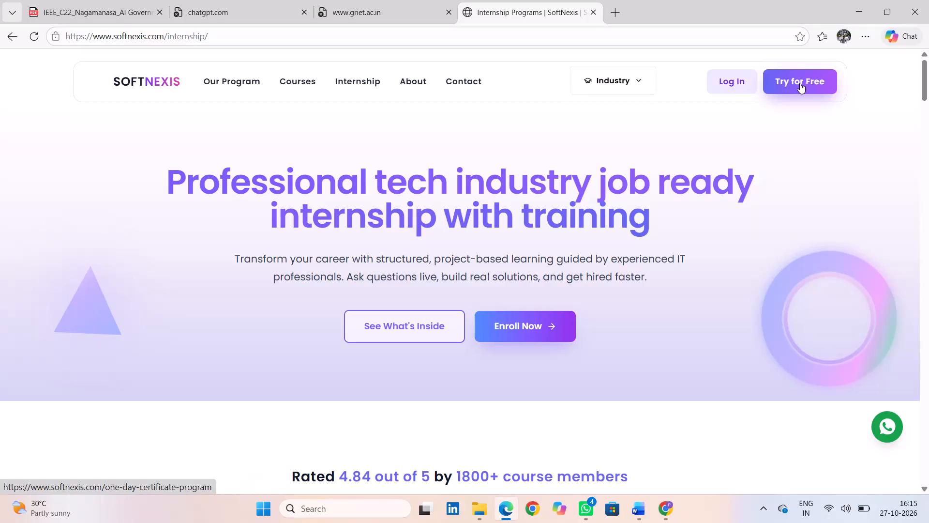
Open the free trial offer from the SoftNexis Internship Programs page.
click(800, 83)
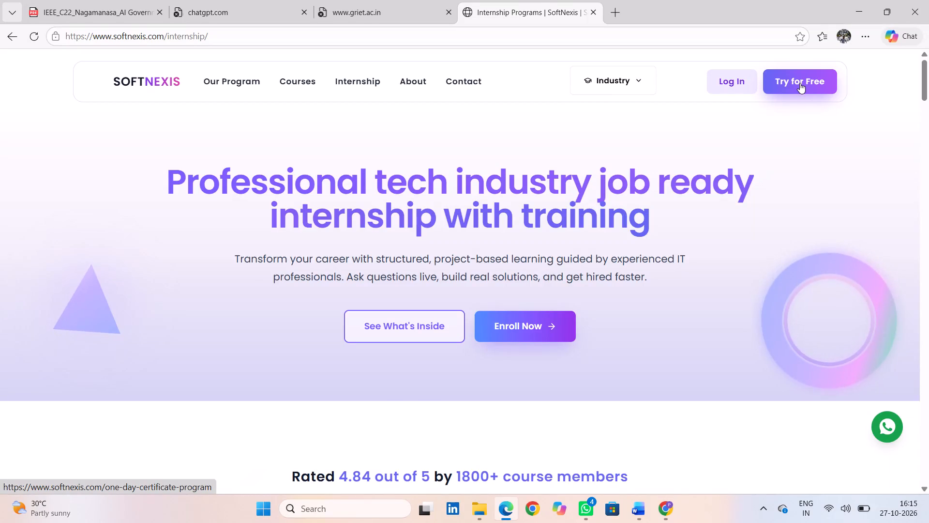
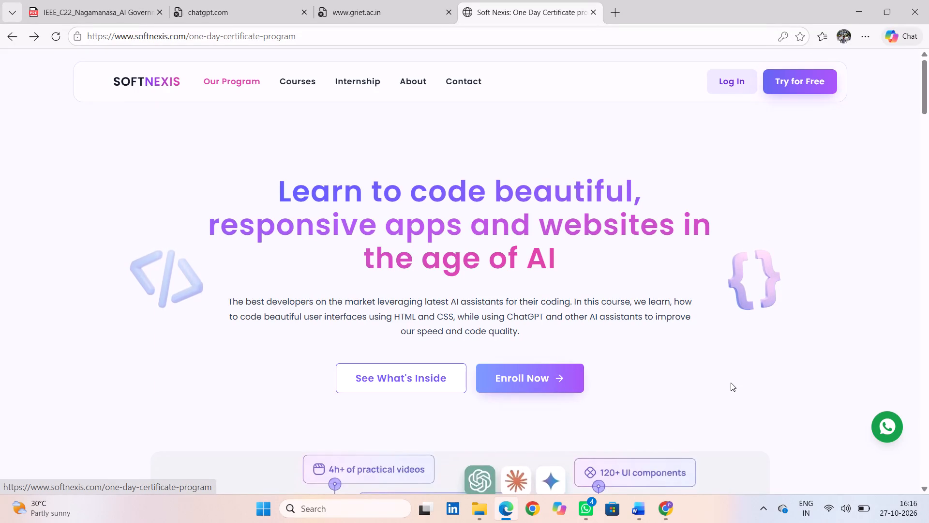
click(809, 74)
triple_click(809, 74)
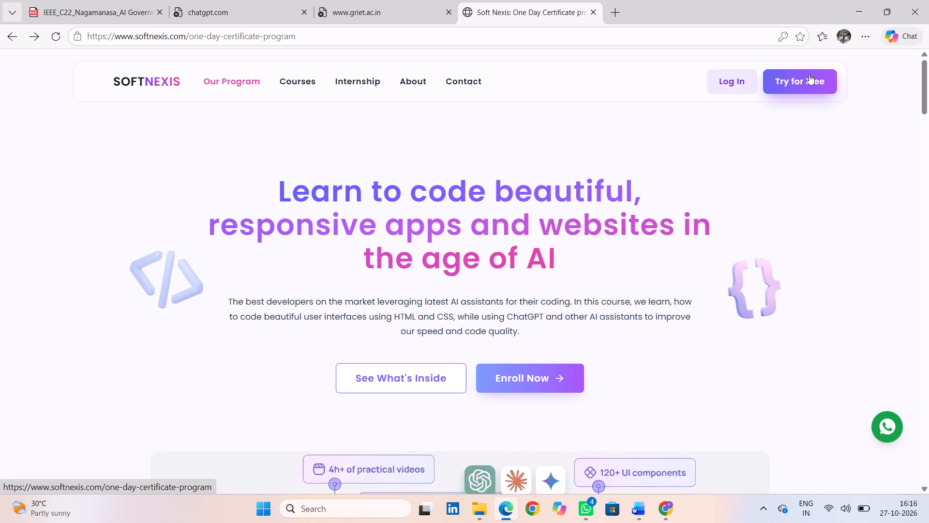
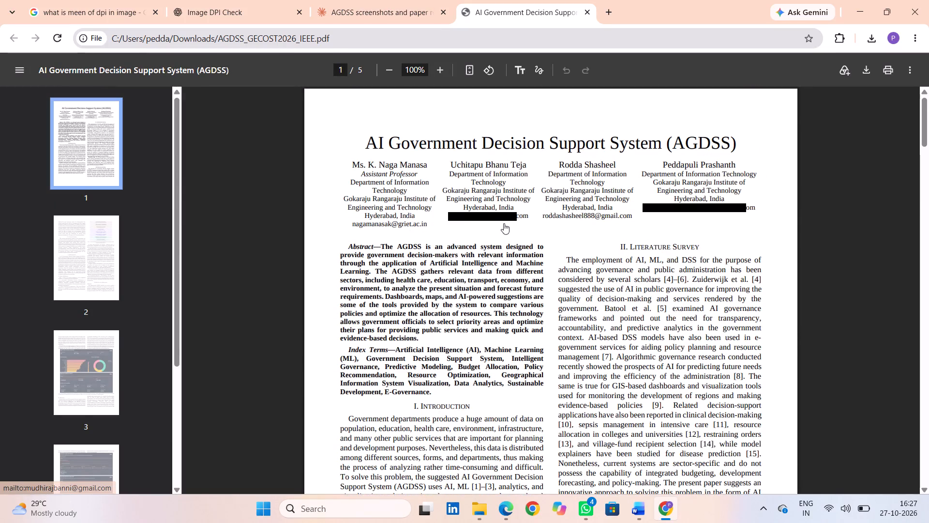
scroll(504, 223, down, 1)
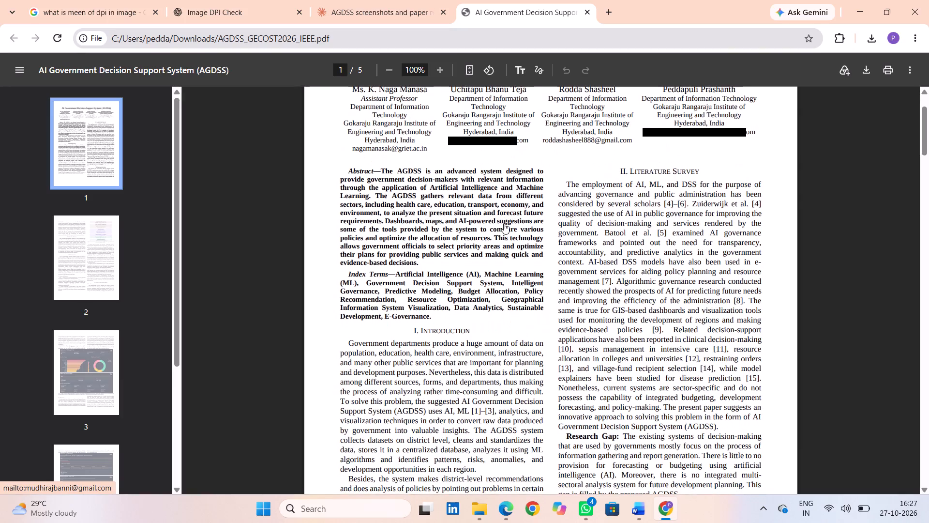
Review the AGDSS_GECOST2026_IEEE PDF again from the title and authors through the architecture figure to the Fig. 2 interface screenshots and Discussion.
scroll(504, 223, up, 3)
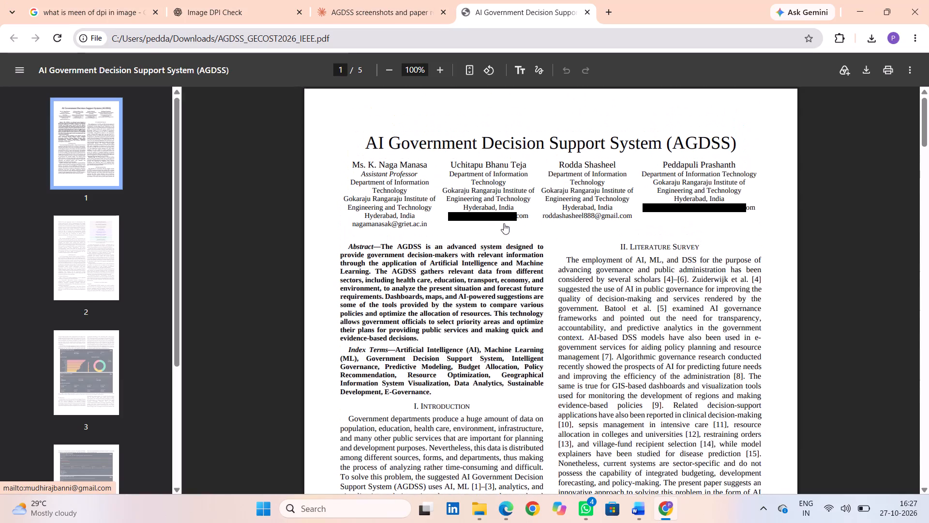
scroll(504, 223, down, 10)
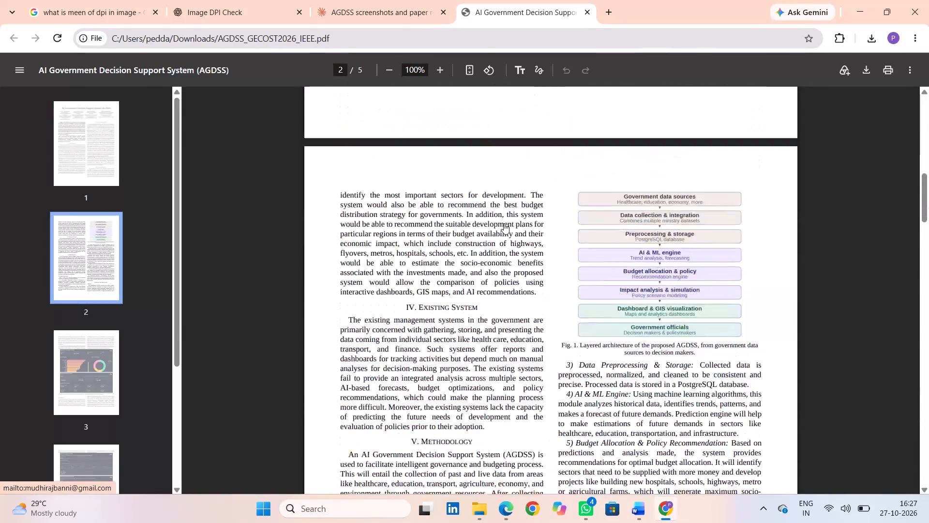
scroll(504, 223, down, 3)
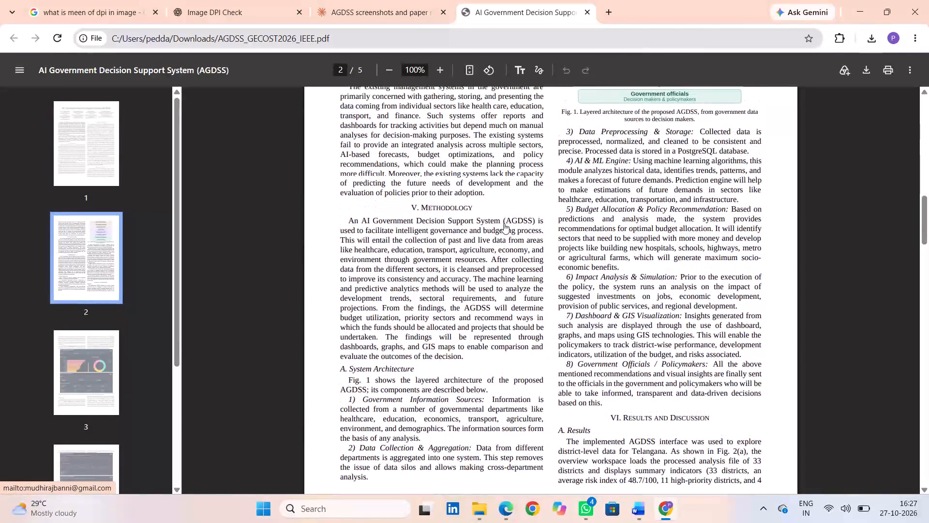
scroll(504, 223, up, 4)
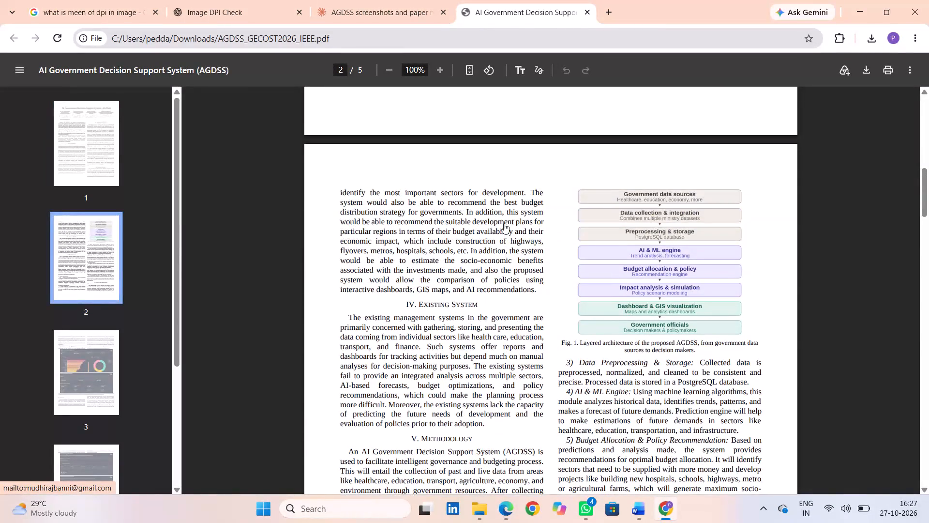
scroll(504, 223, down, 3)
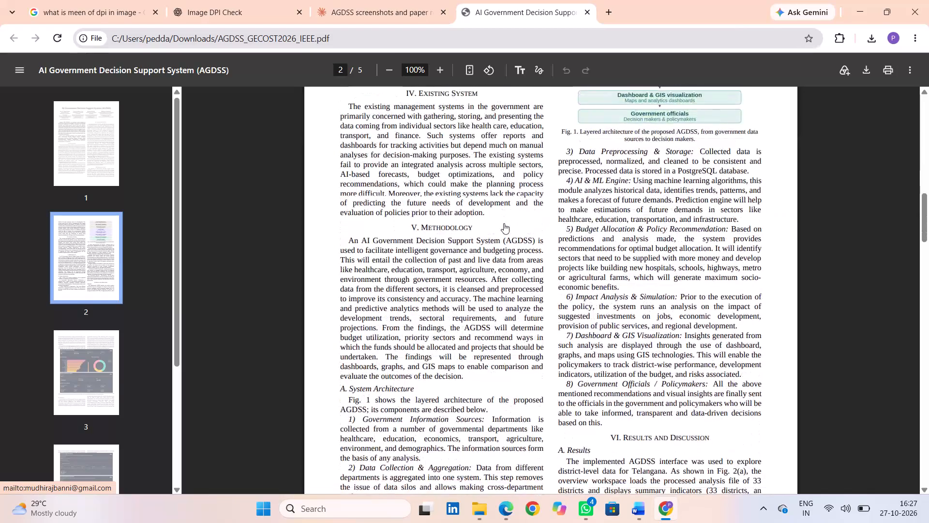
scroll(504, 223, down, 9)
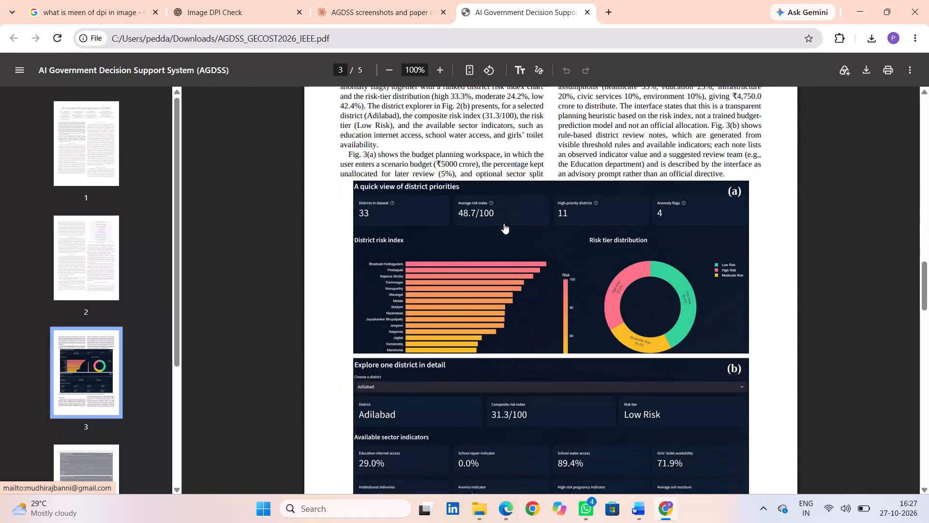
scroll(504, 223, down, 5)
scroll(504, 223, up, 1)
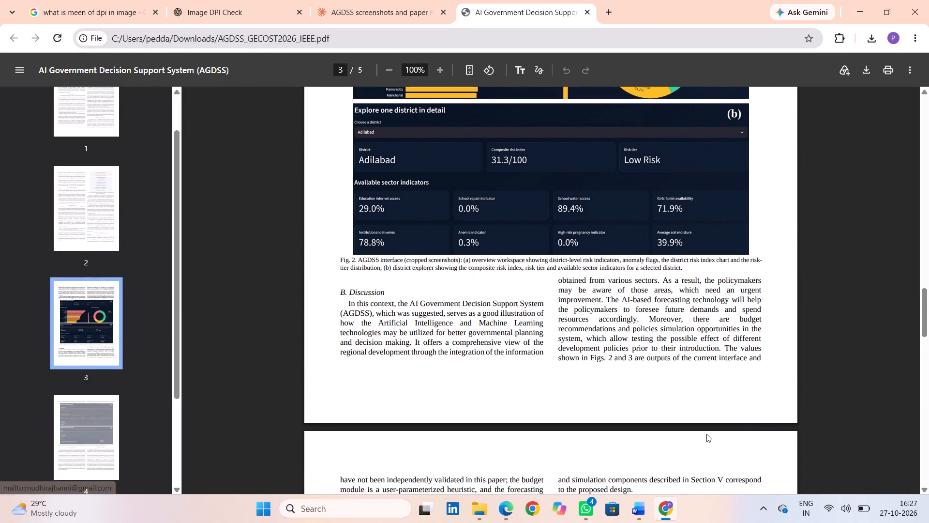
Switch to the original AGDSS paper PDF in Edge and examine the Economy and Transport sector recommendation images on page 3.
click(635, 508)
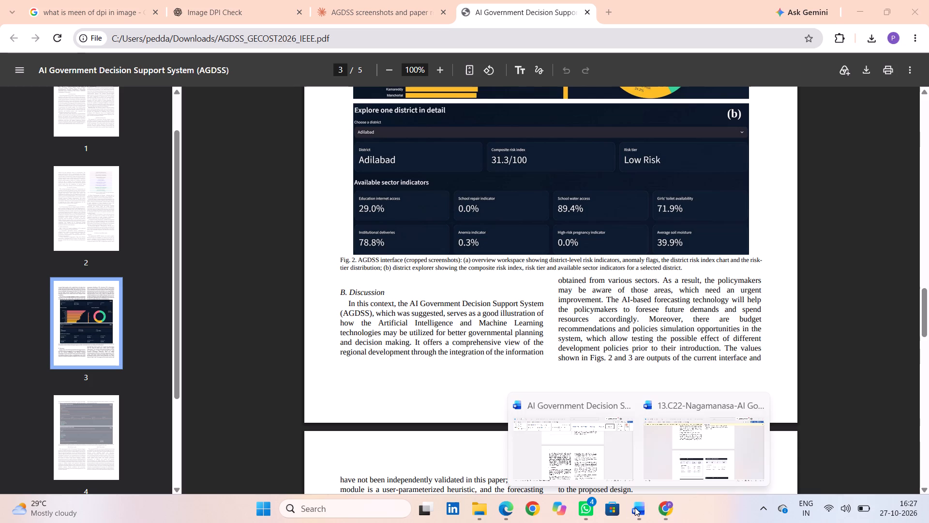
click(665, 507)
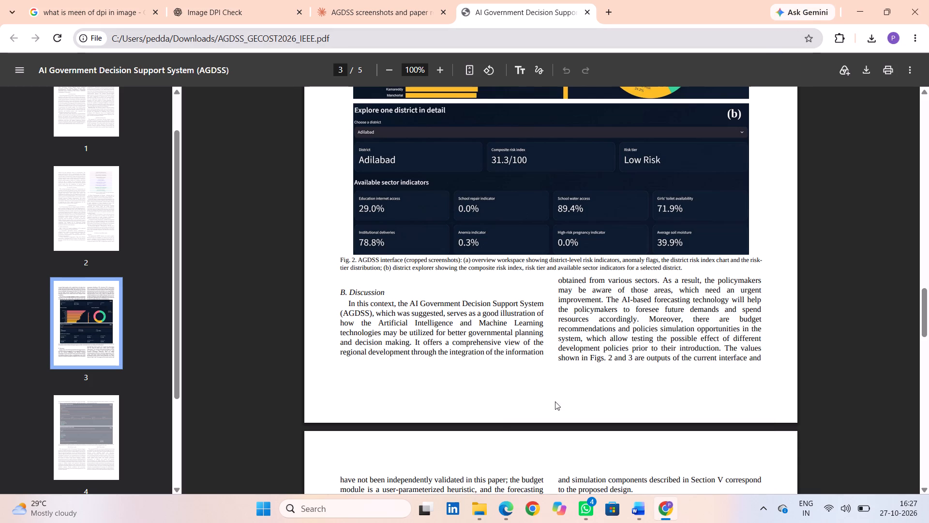
click(502, 511)
scroll(450, 248, up, 4)
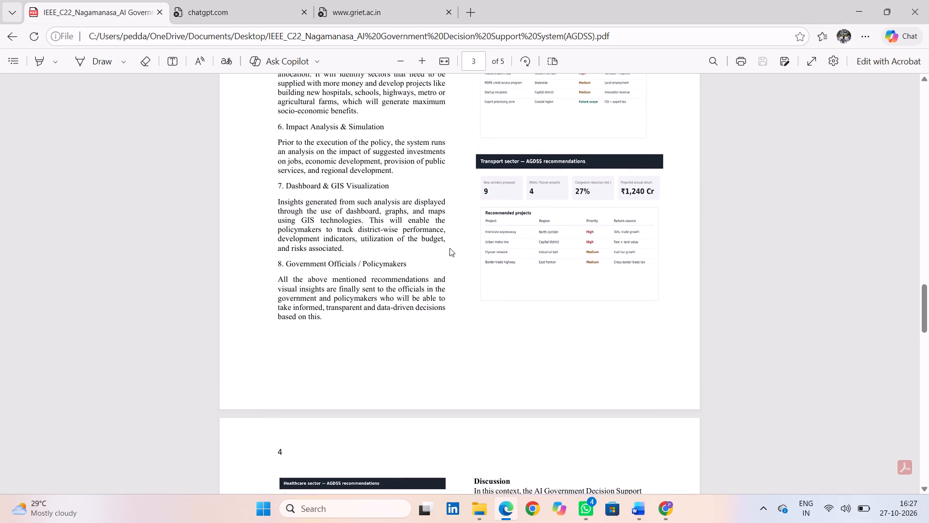
scroll(450, 248, up, 1)
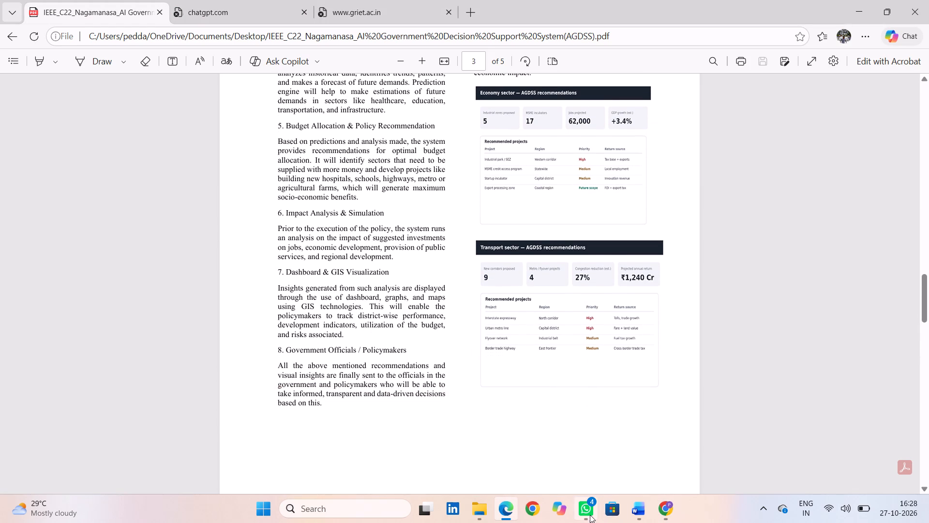
Switch to Word to bring up the AI Government Decision Support System document.
click(644, 511)
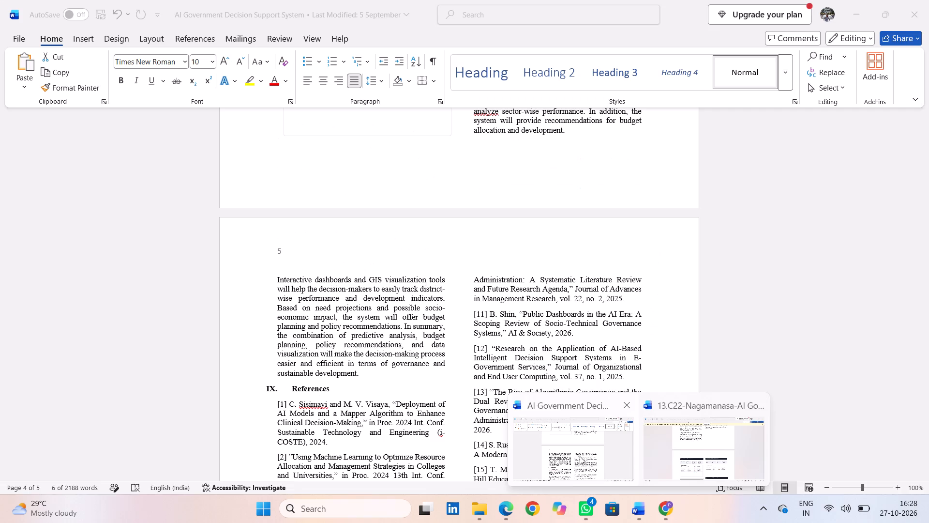
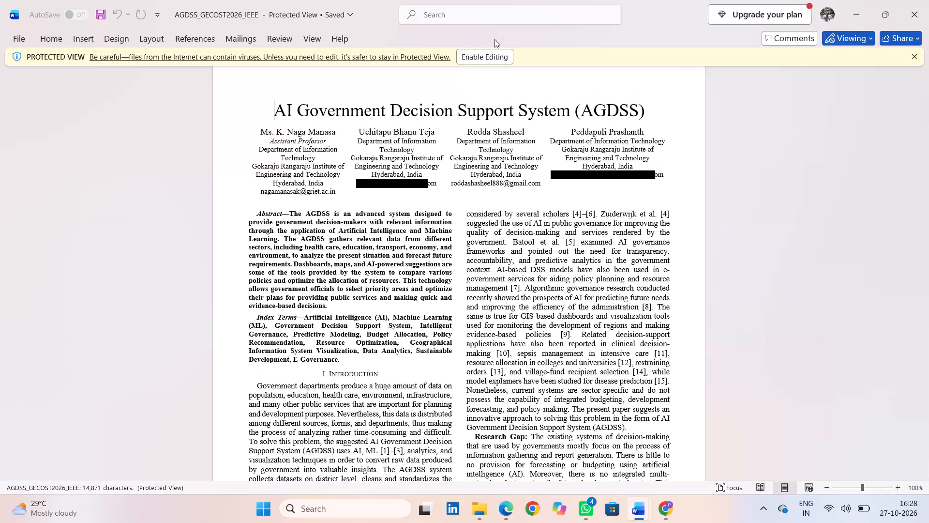
Enable editing of the protected AGDSS_GECOST2026_IEEE document.
click(480, 55)
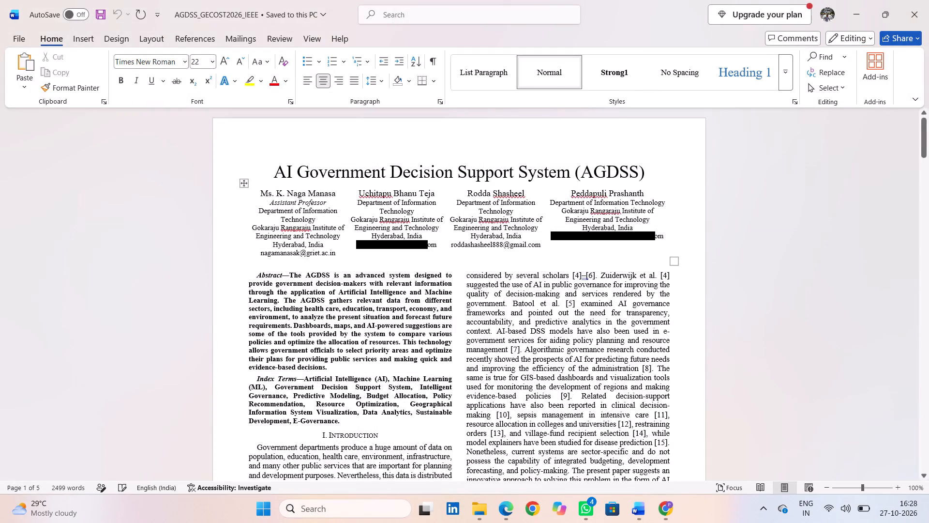
Remove the bold formatting from the abstract text and the Index Terms paragraph on page 1.
scroll(403, 261, down, 1)
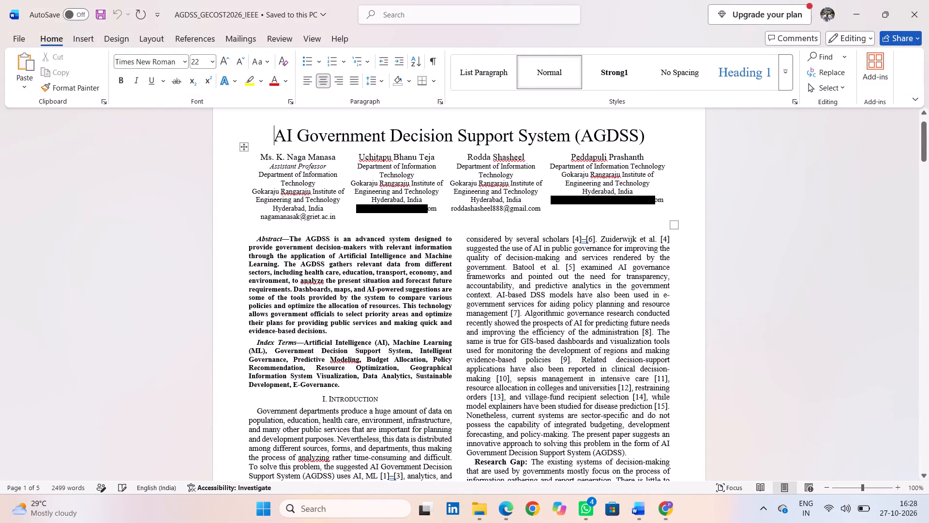
drag(290, 238, 330, 332)
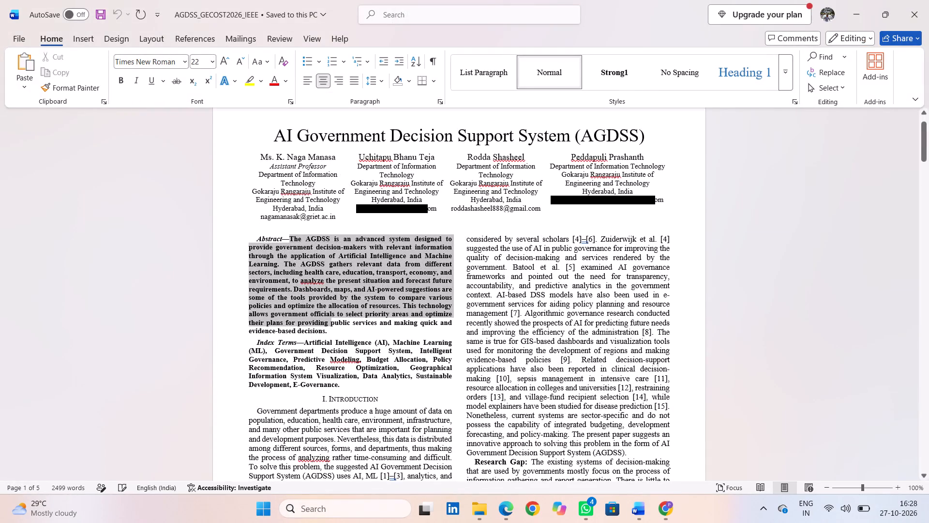
drag(330, 332, 341, 411)
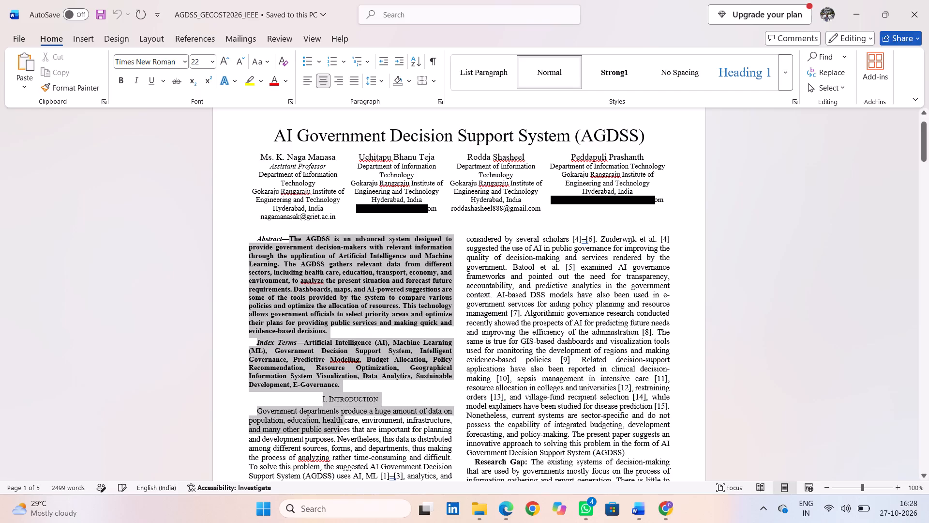
drag(341, 411, 344, 385)
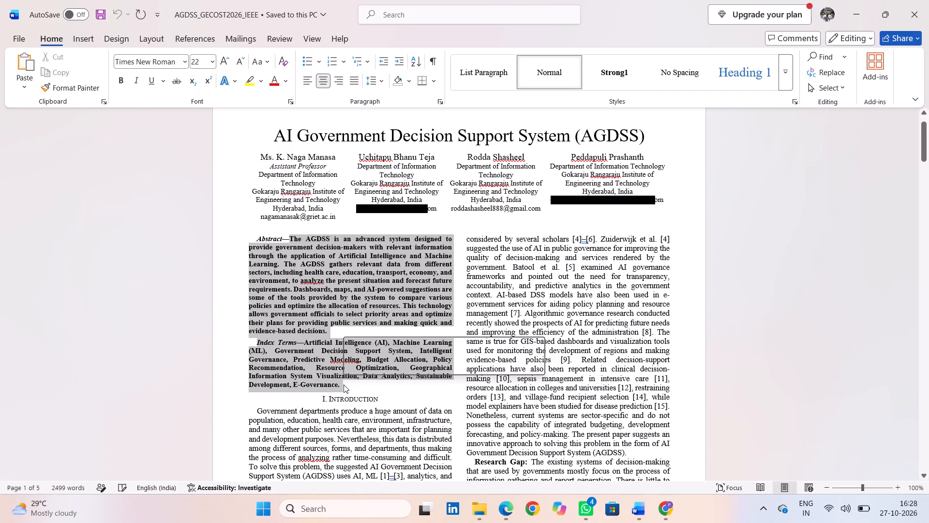
click(353, 363)
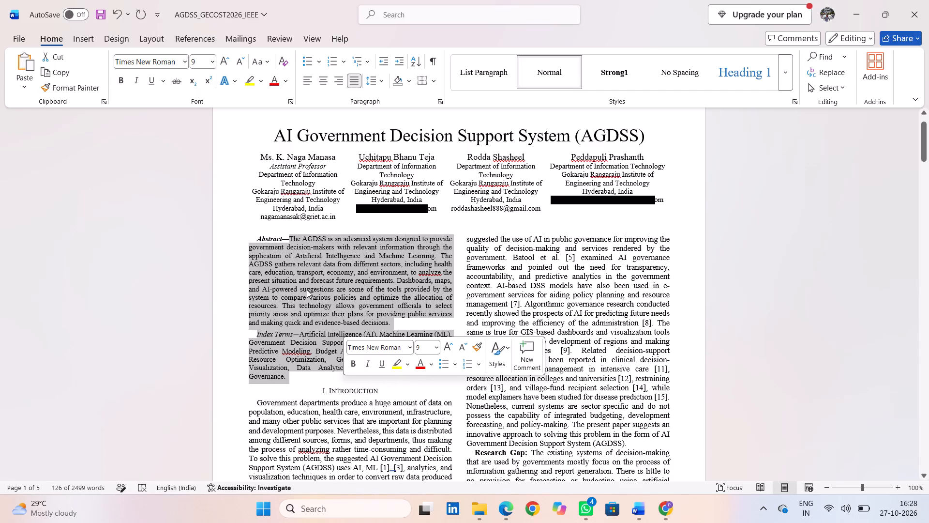
Apply Times New Roman to the whole Abstract and Index Terms paragraphs.
click(292, 240)
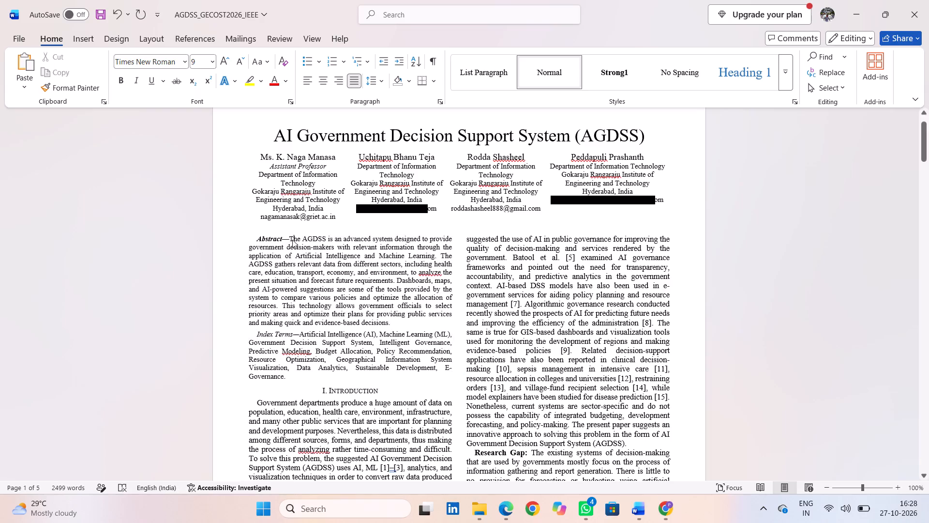
click(289, 235)
drag(255, 236, 289, 373)
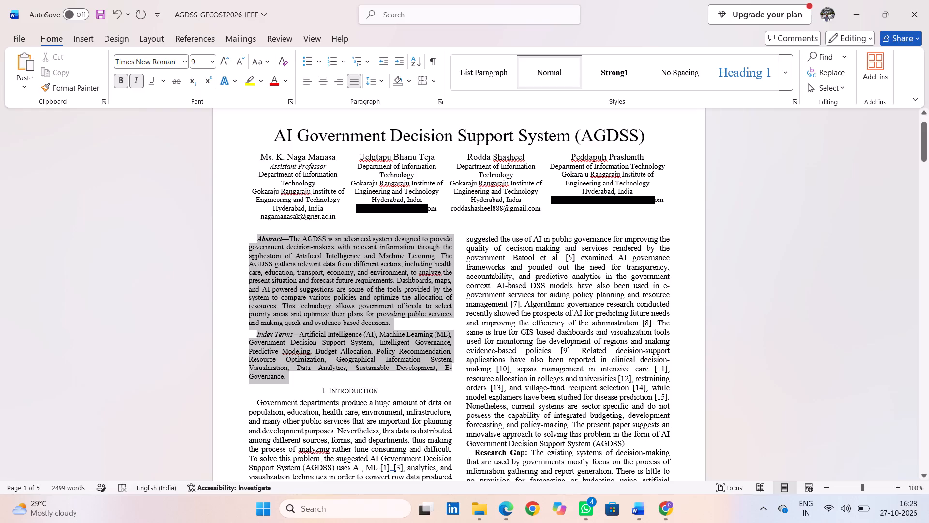
drag(289, 373, 289, 374)
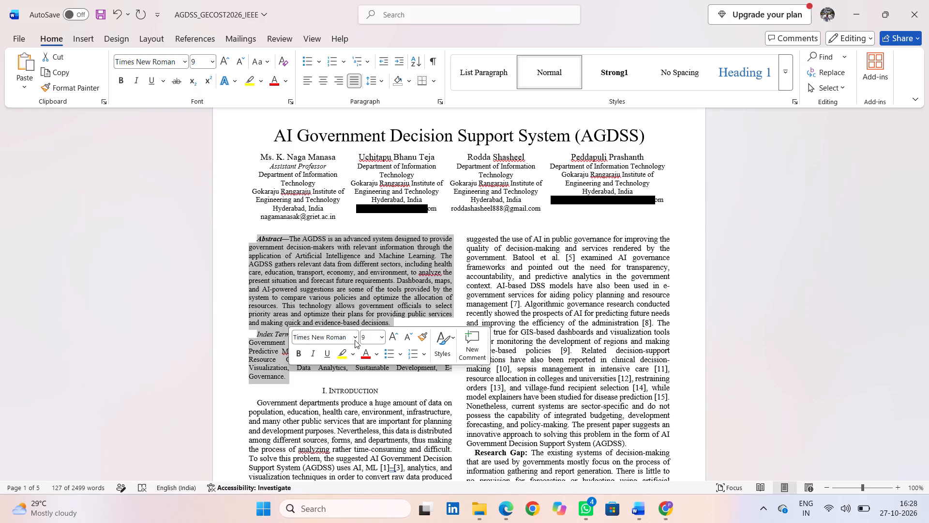
click(356, 337)
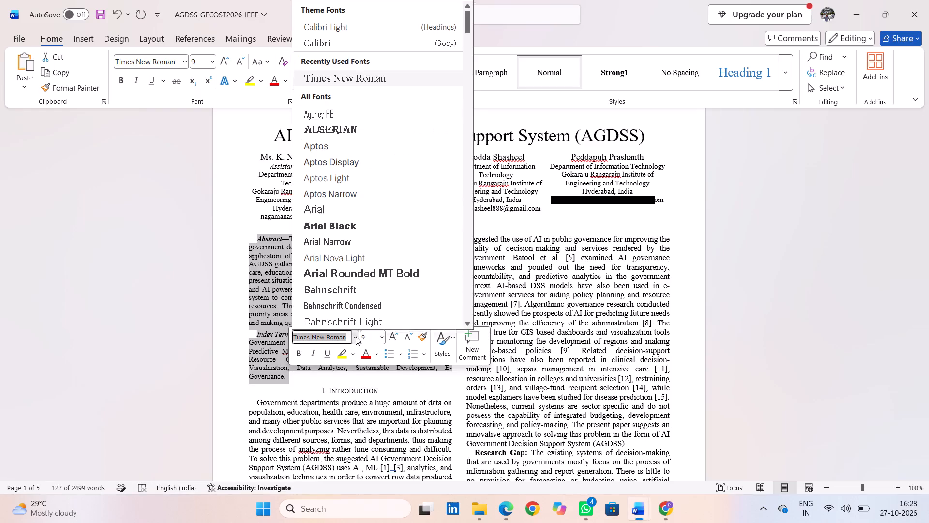
click(352, 74)
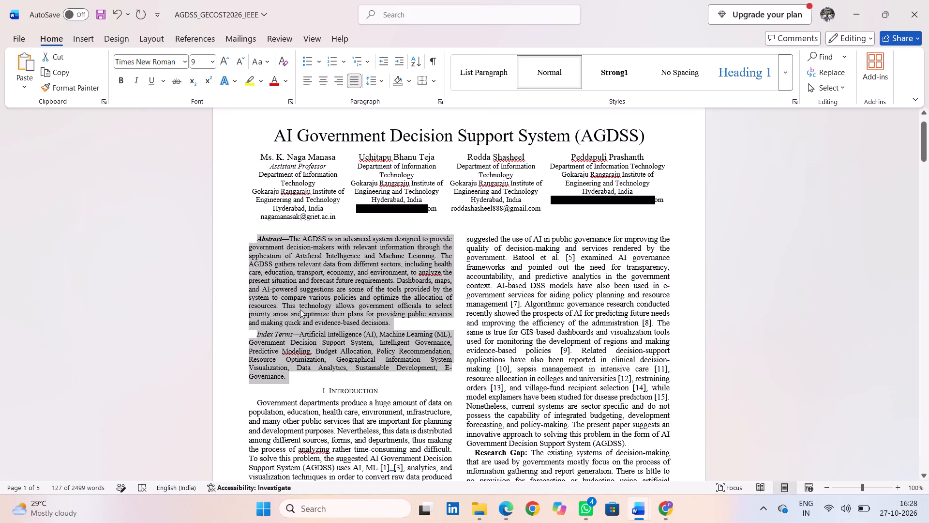
click(292, 238)
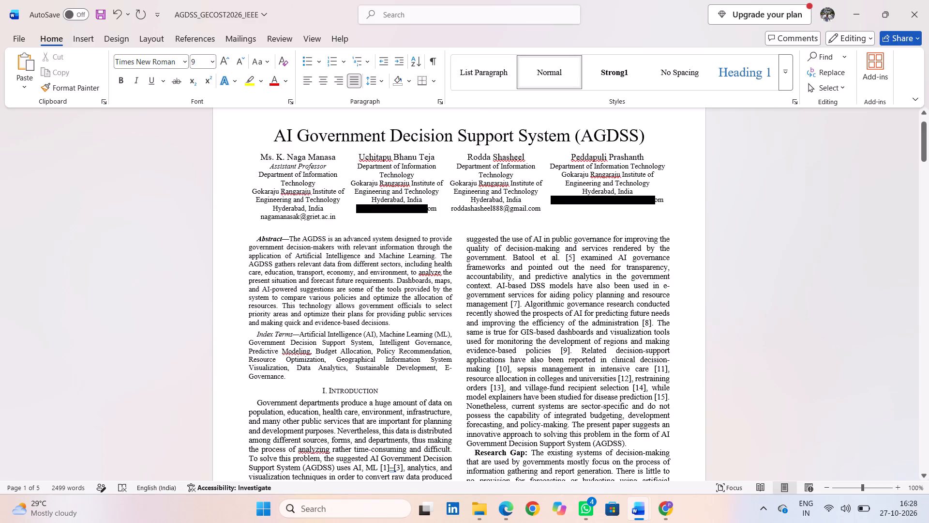
drag(255, 237, 287, 376)
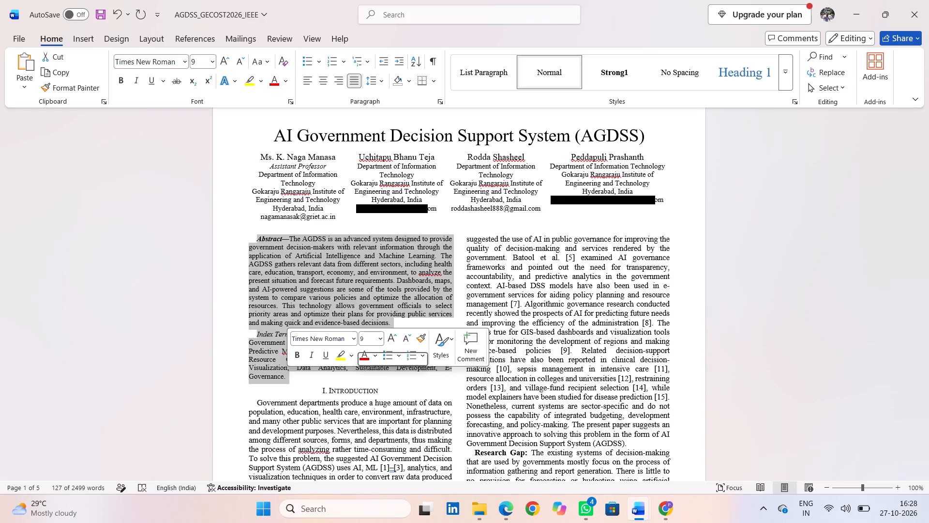
click(442, 383)
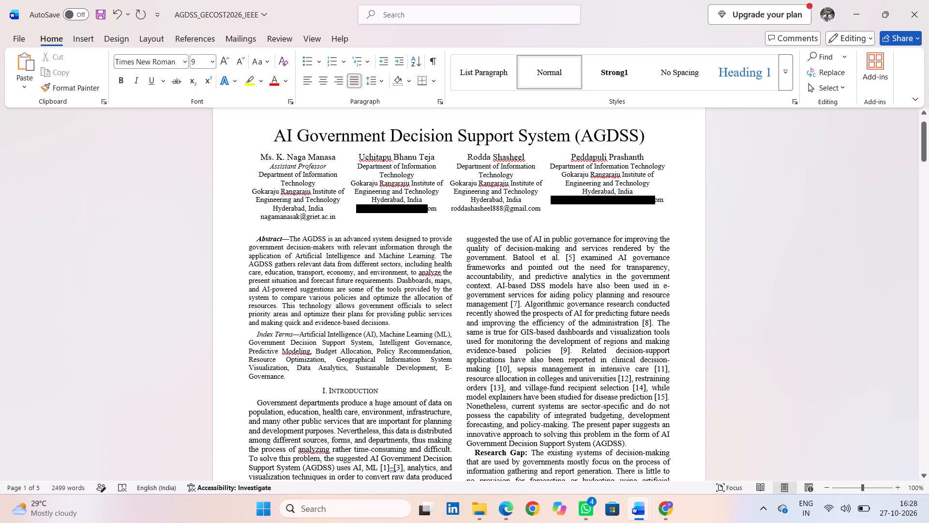
Delete the dash after the Abstract label and start the abstract text on its own line without a first-line indent.
click(290, 240)
key(BackSpace)
key(Return)
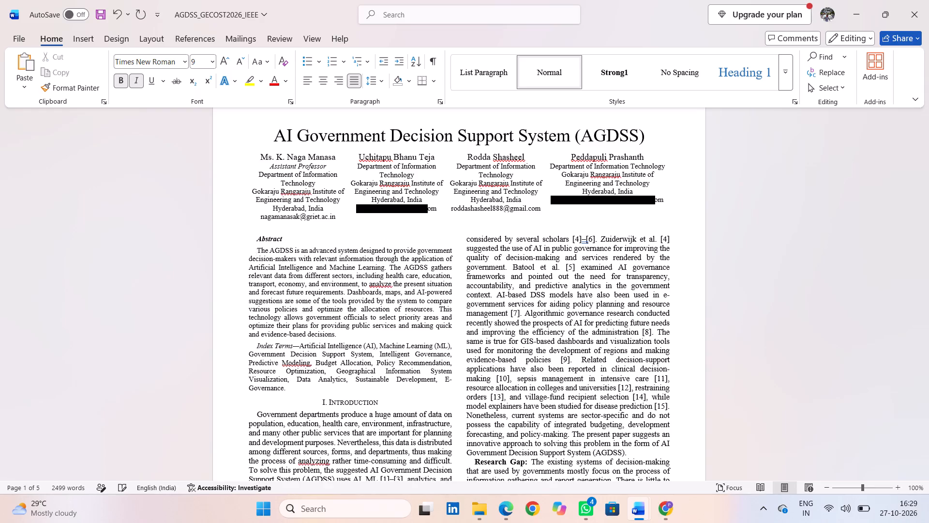
key(BackSpace)
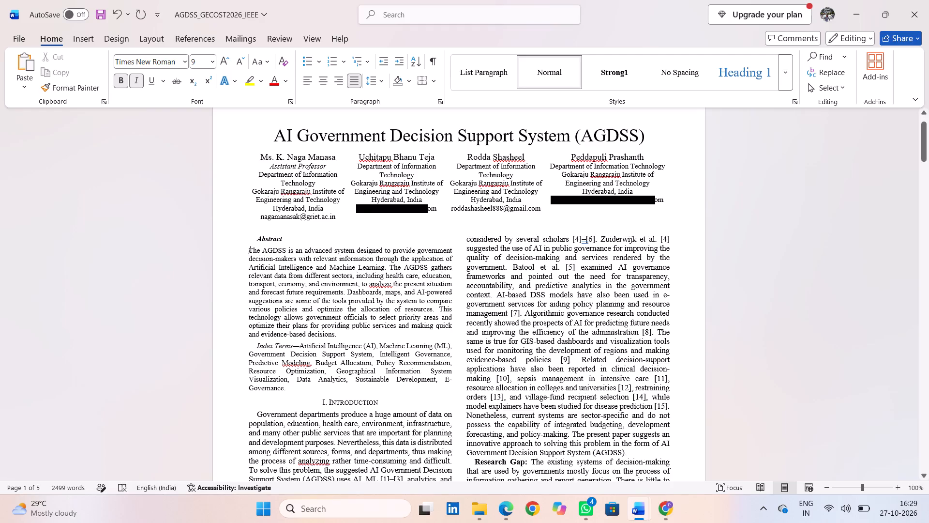
Remove the italics from the Abstract heading, keeping it bold.
drag(256, 239, 302, 239)
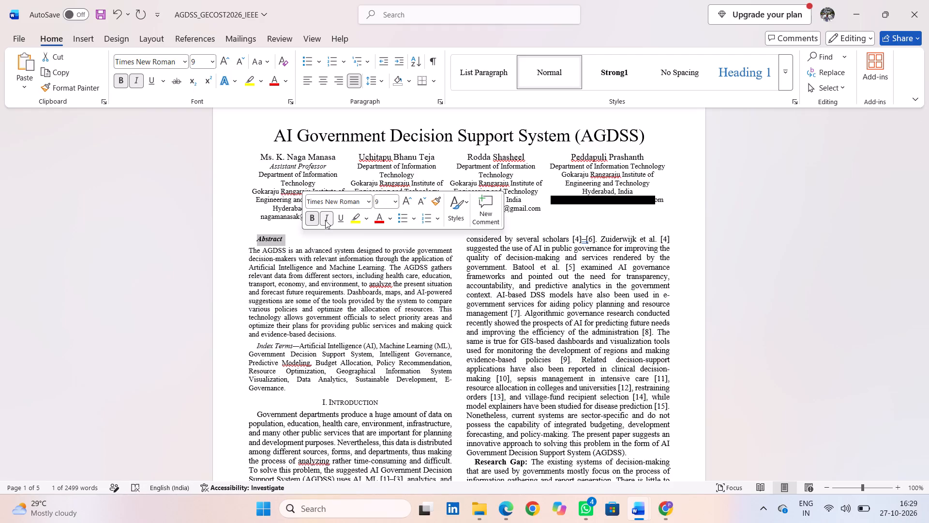
click(325, 220)
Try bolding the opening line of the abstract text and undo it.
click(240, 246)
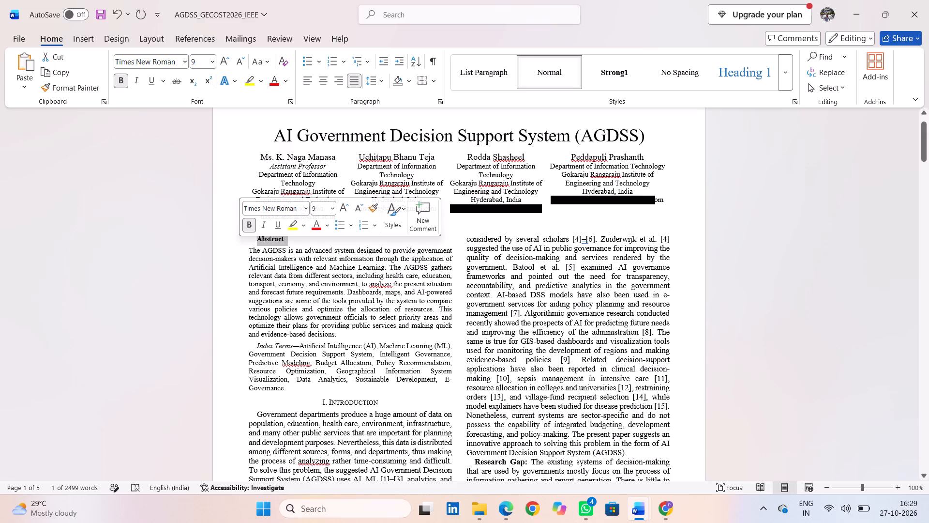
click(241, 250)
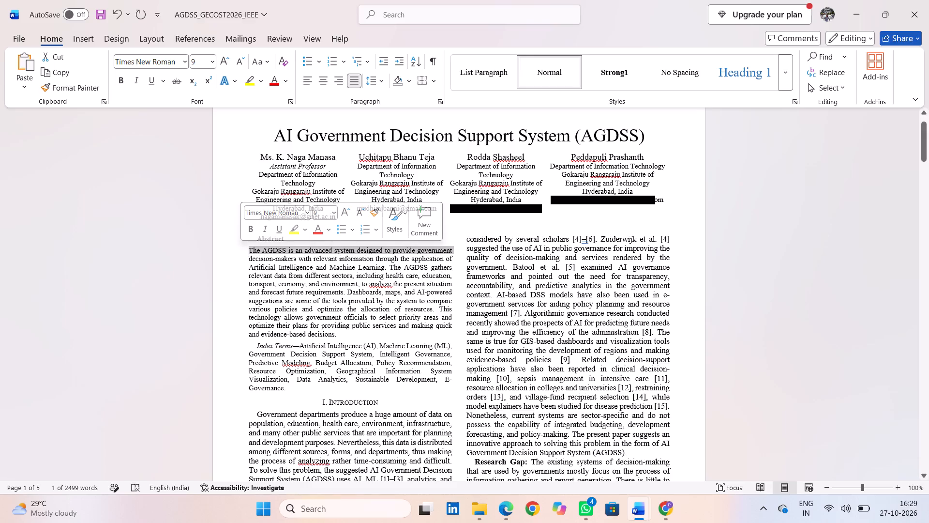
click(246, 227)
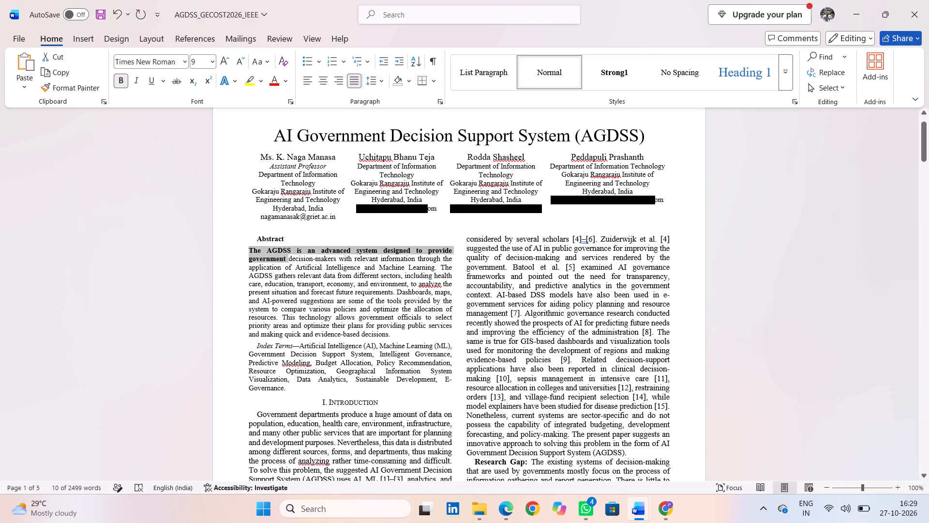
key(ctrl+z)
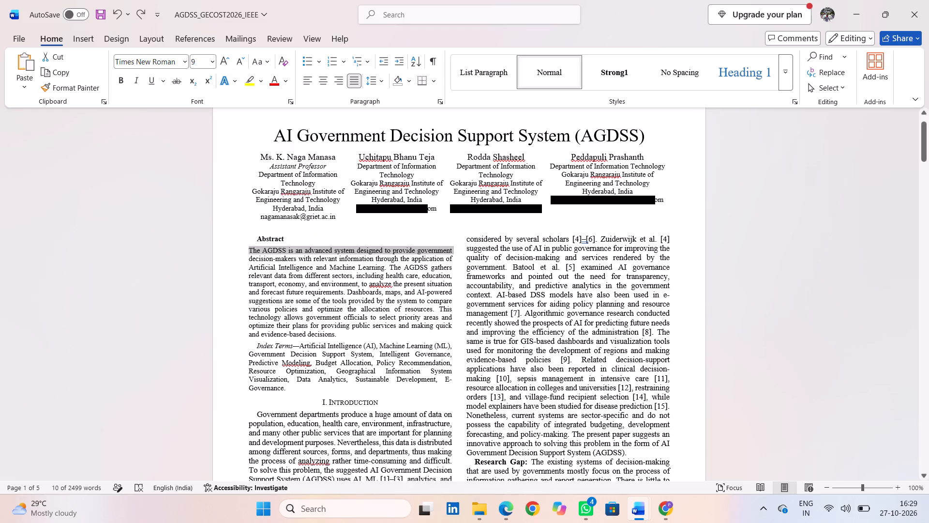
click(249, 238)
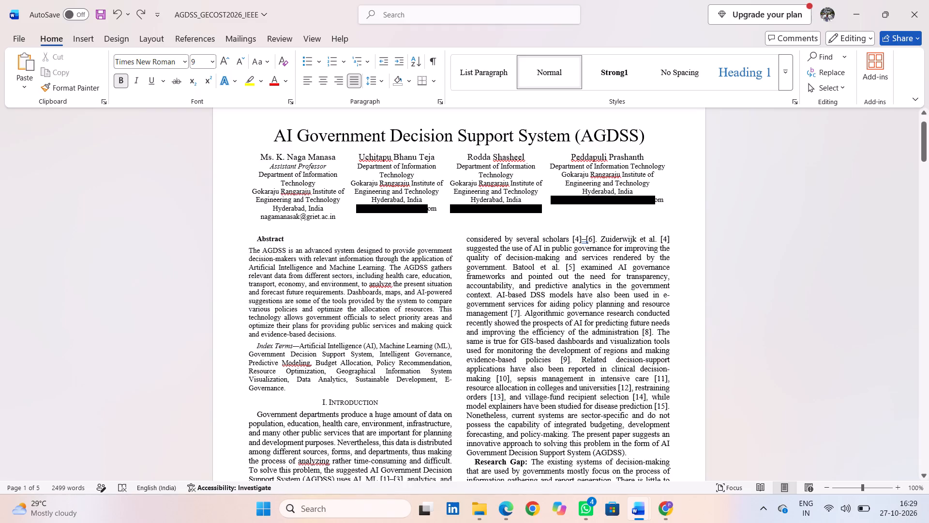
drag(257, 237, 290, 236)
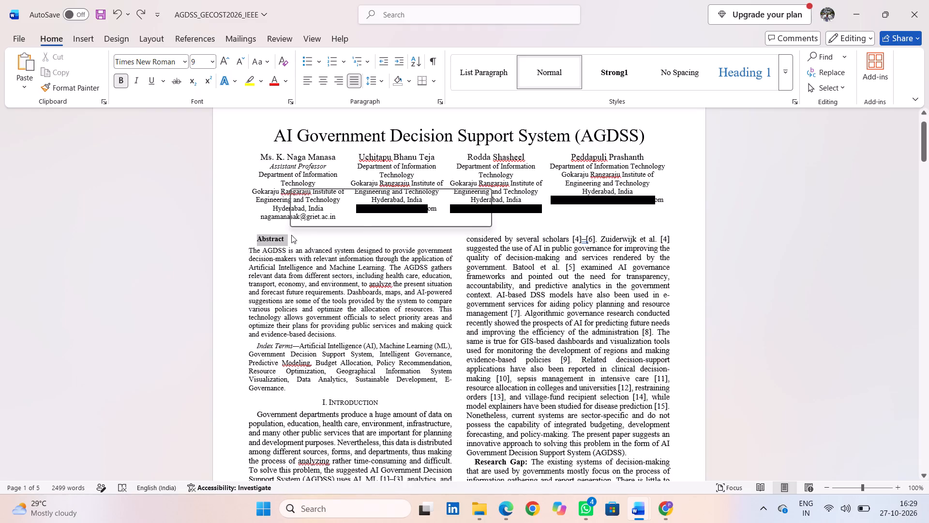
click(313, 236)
Make the section headings "I. Introduction" and "II. Literature Survey" bold.
scroll(426, 246, down, 1)
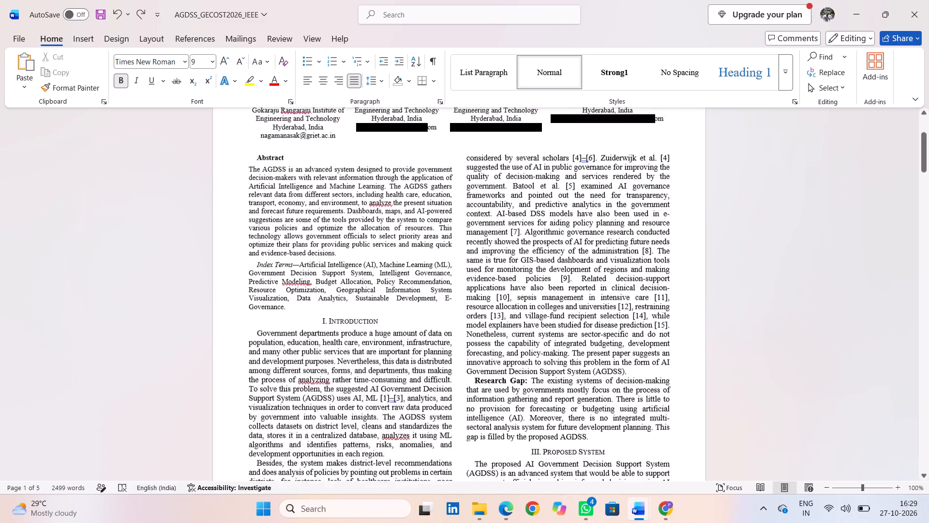
scroll(426, 246, down, 1)
drag(318, 237, 321, 237)
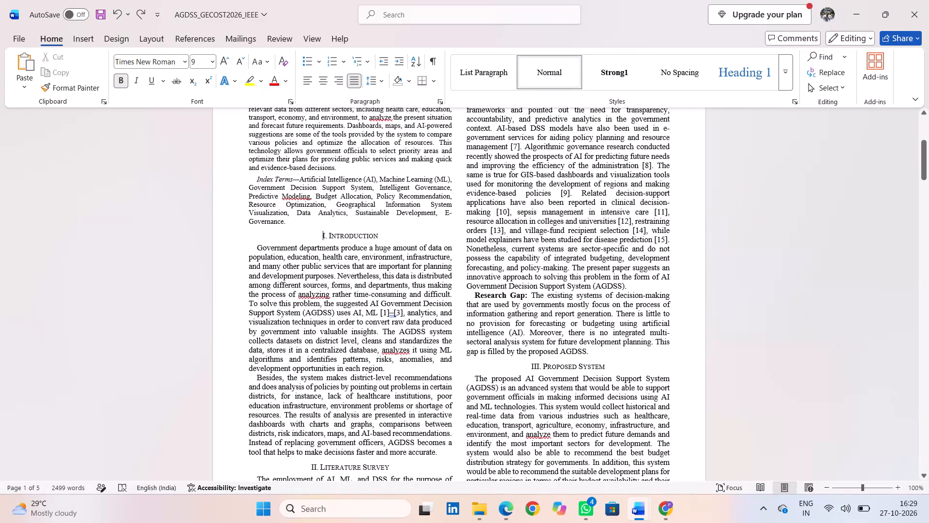
drag(321, 237, 368, 231)
click(381, 204)
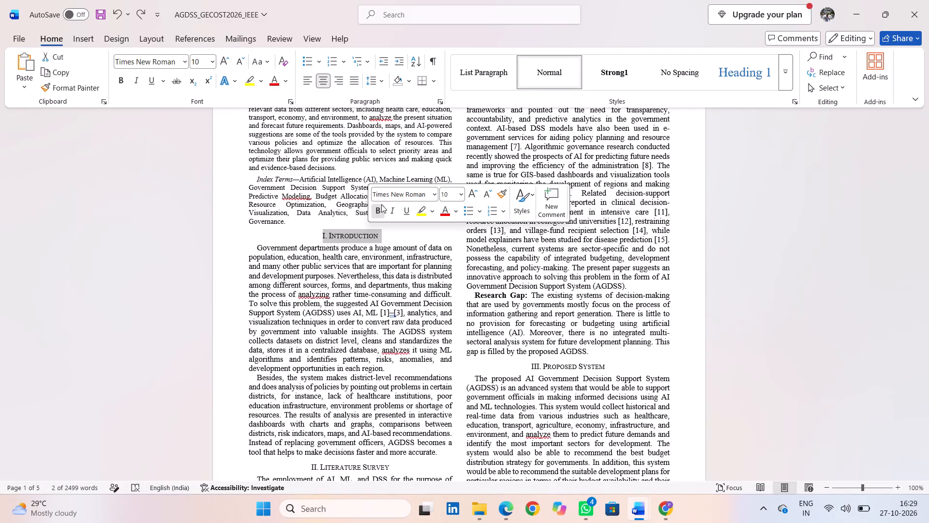
scroll(382, 277, down, 2)
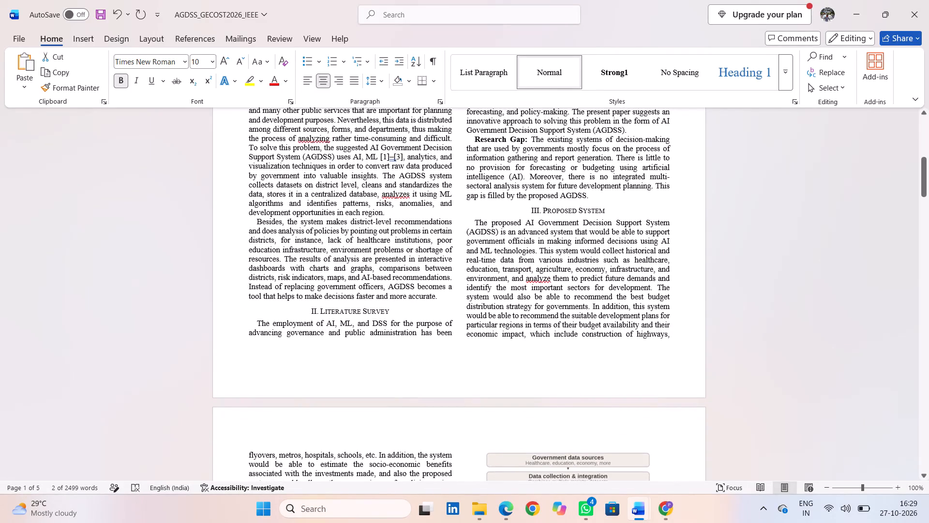
drag(308, 308, 397, 303)
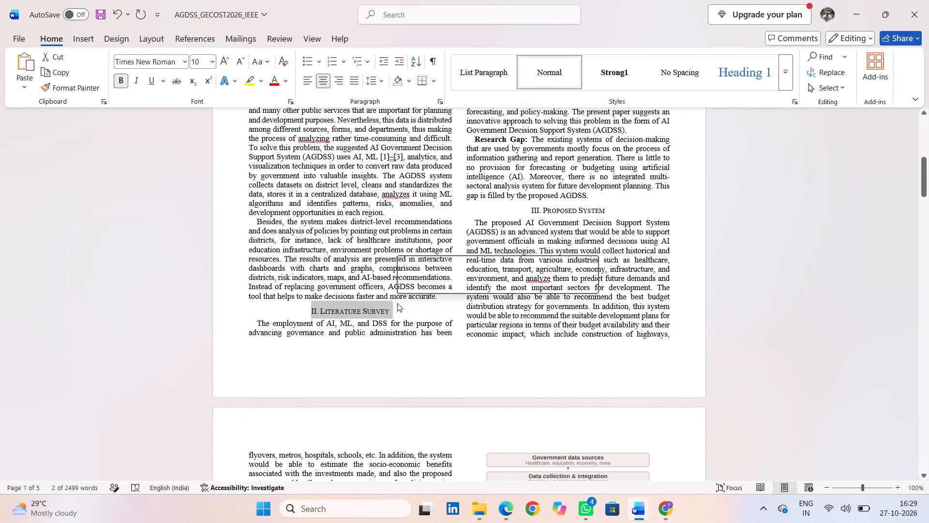
click(409, 279)
Make the section headings "IV. Existing System" and "V. Methodology" bold.
scroll(375, 335, down, 1)
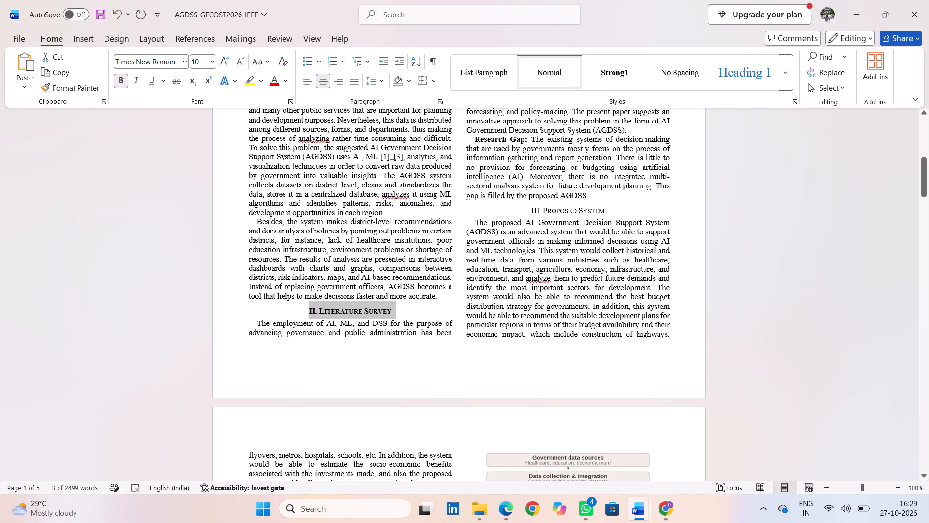
scroll(375, 335, down, 1)
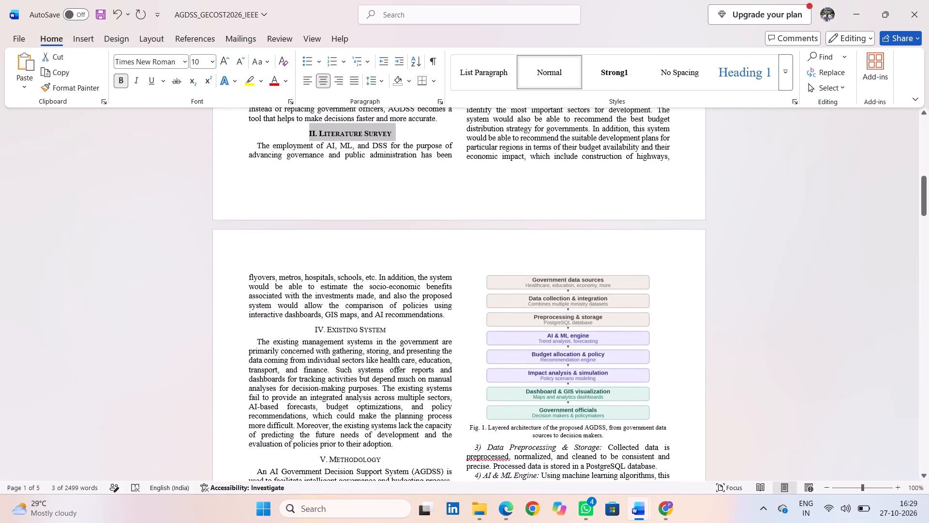
drag(312, 329, 385, 323)
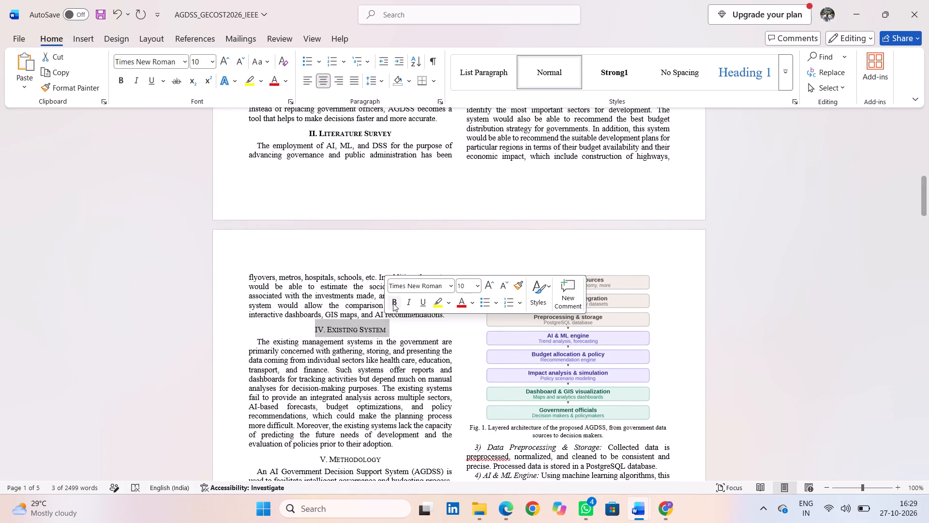
click(393, 302)
scroll(393, 327, down, 2)
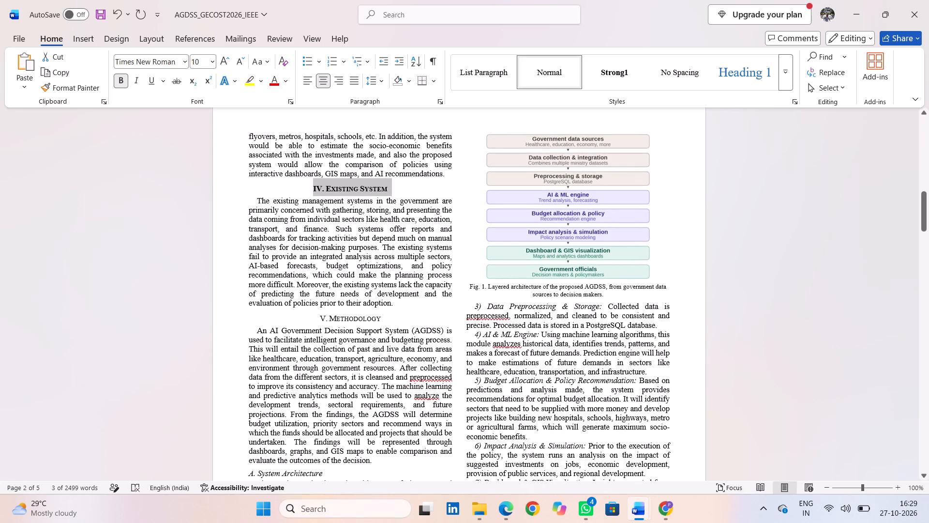
drag(318, 317, 384, 315)
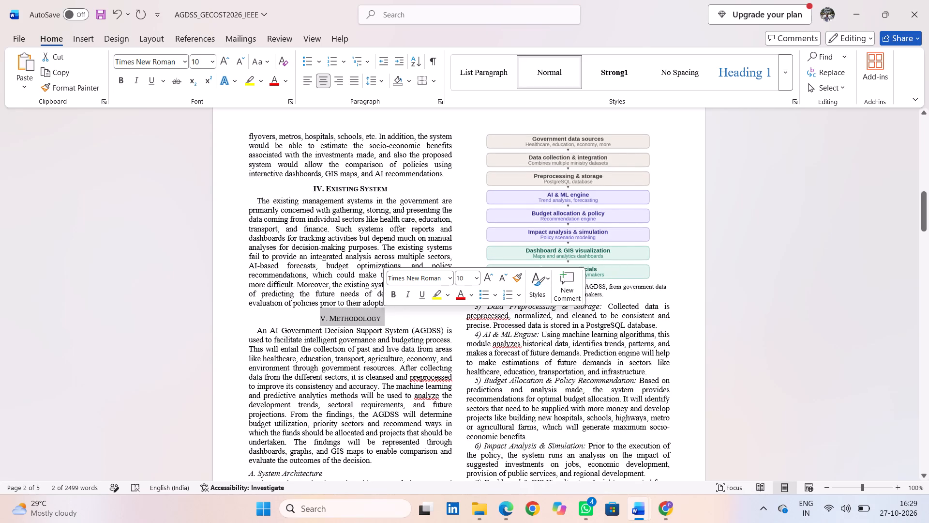
click(399, 298)
Make the "A. System Architecture" subheading under Methodology bold and remove its italics.
scroll(422, 323, down, 1)
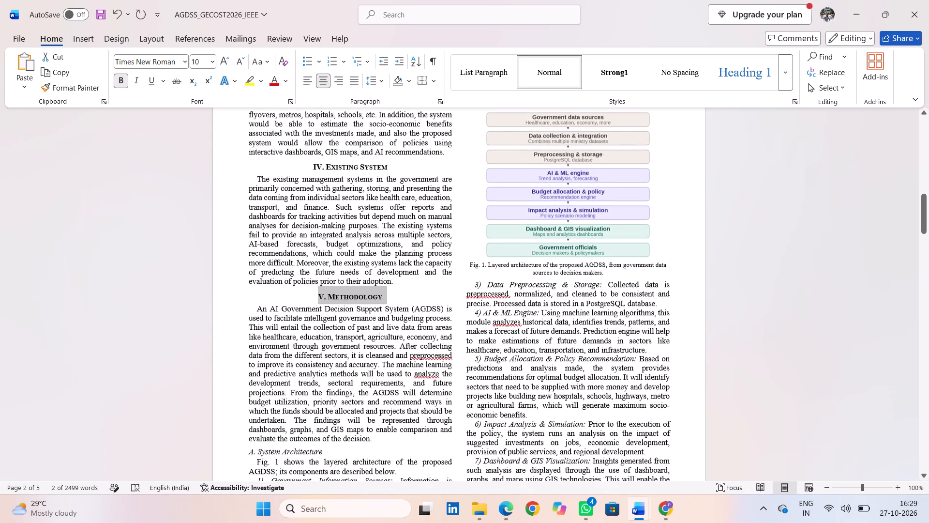
scroll(422, 323, down, 4)
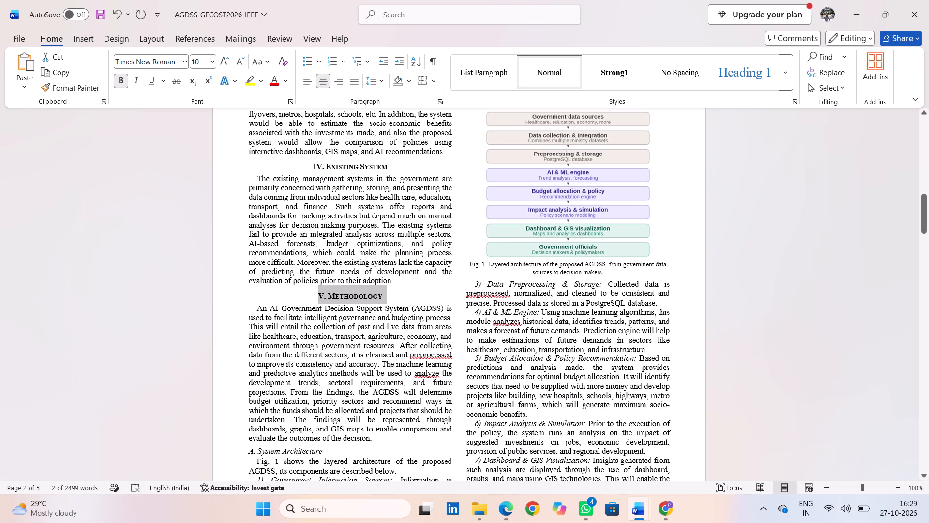
scroll(422, 323, down, 2)
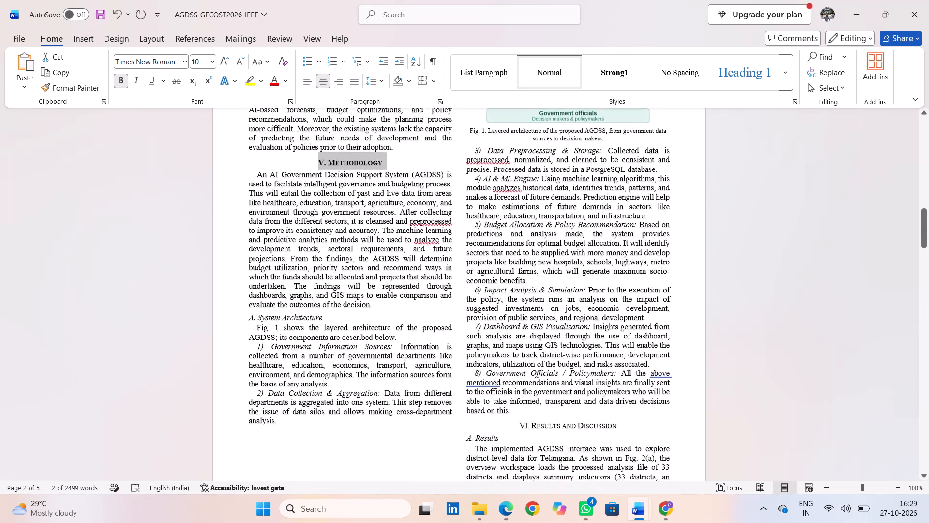
scroll(422, 323, down, 1)
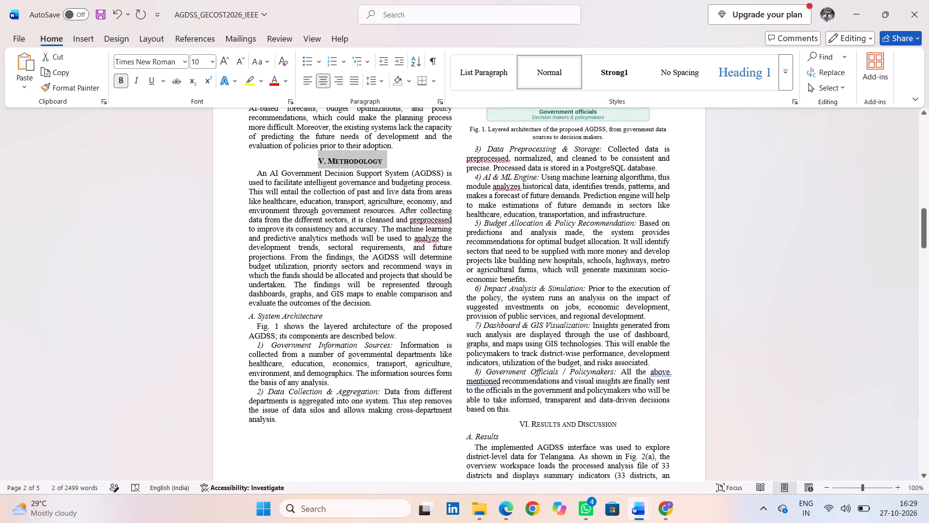
drag(248, 315, 299, 311)
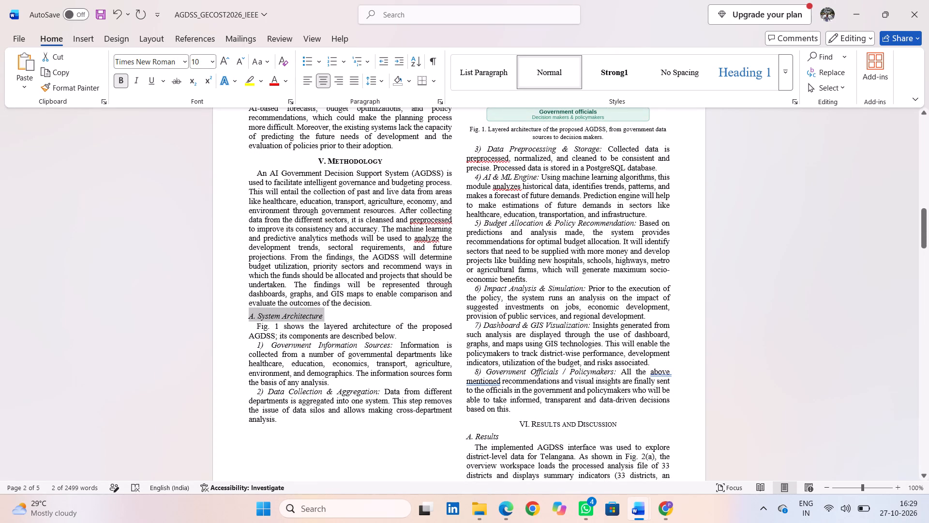
drag(299, 311, 330, 311)
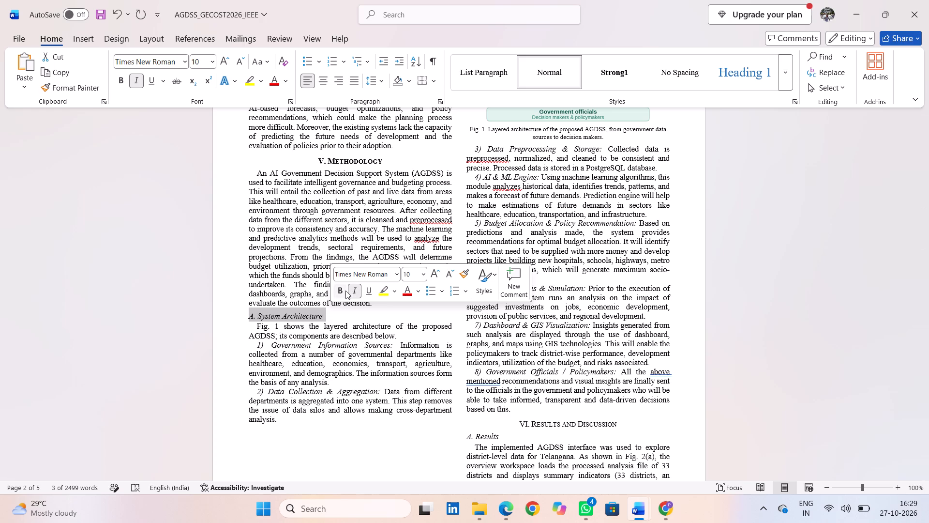
click(344, 291)
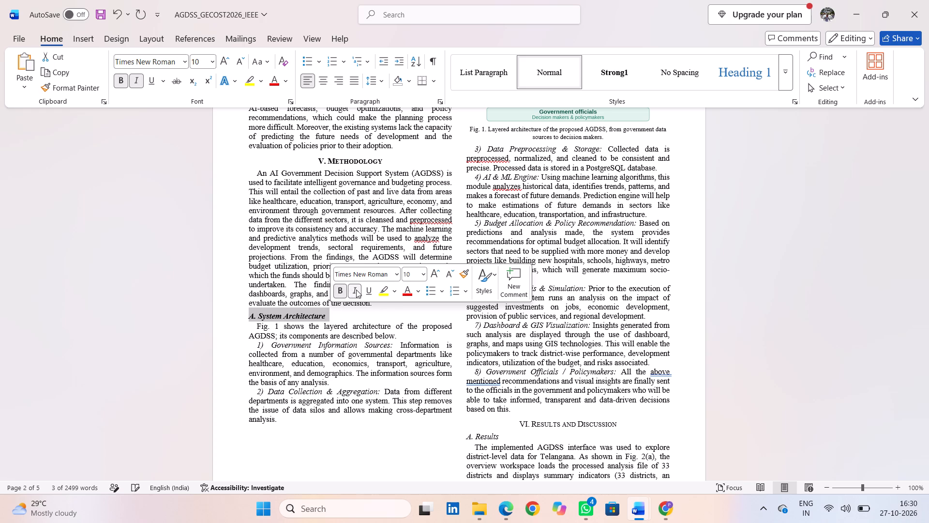
click(357, 290)
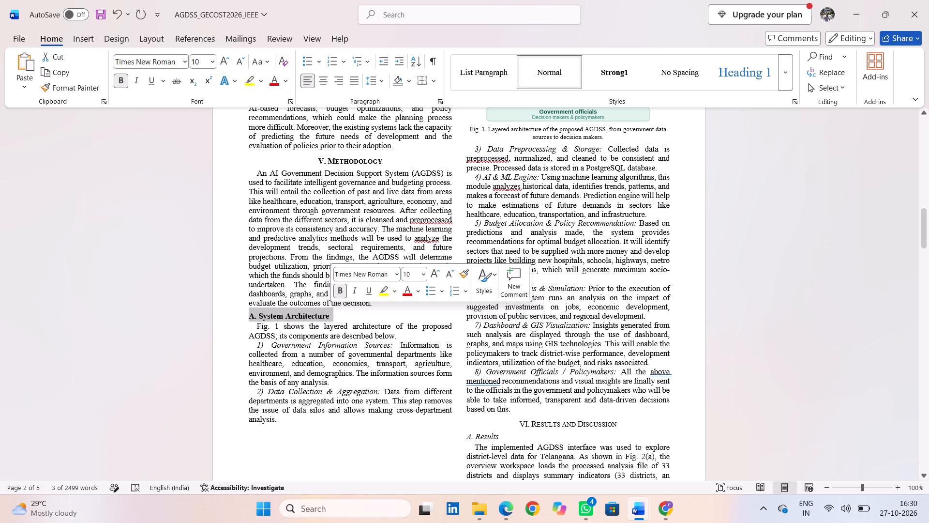
Review the heading formatting across the Existing System, Methodology and System Architecture sections.
scroll(367, 410, up, 1)
scroll(367, 410, down, 1)
scroll(367, 410, up, 1)
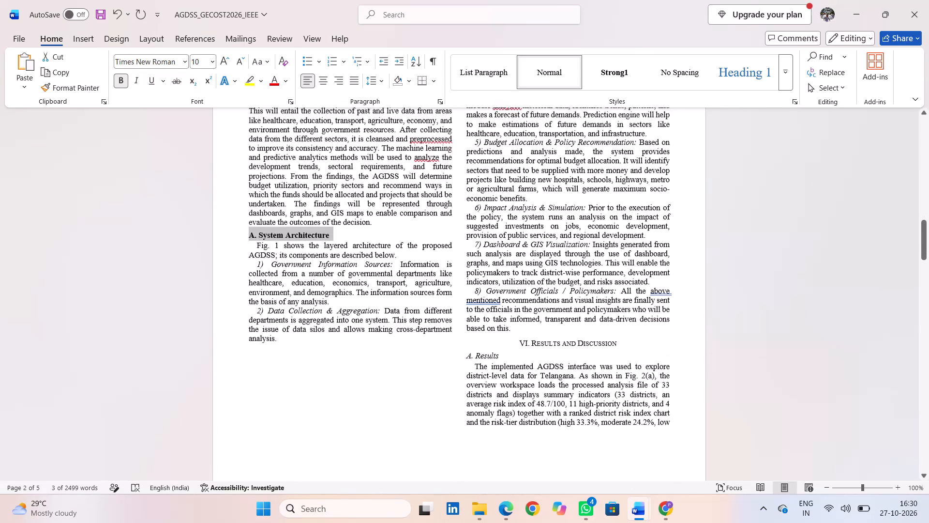
scroll(367, 410, up, 2)
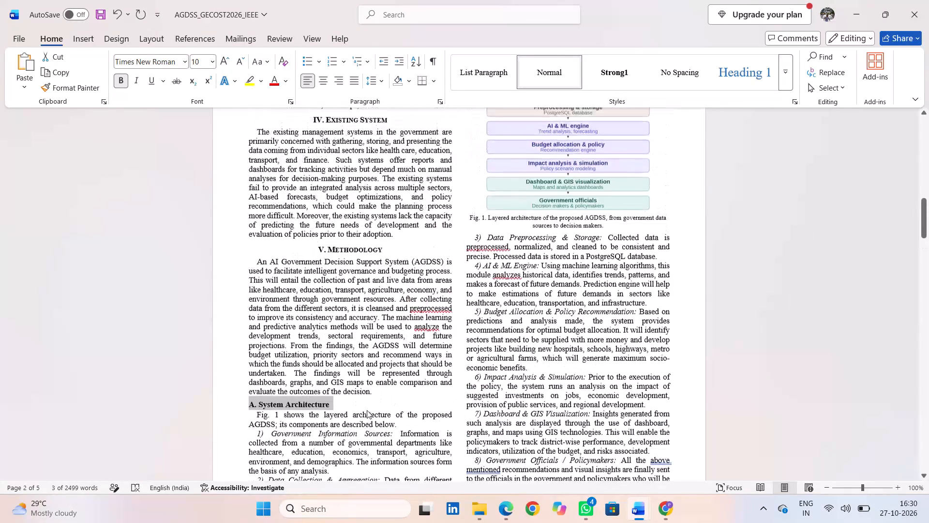
scroll(367, 410, up, 1)
scroll(454, 399, down, 2)
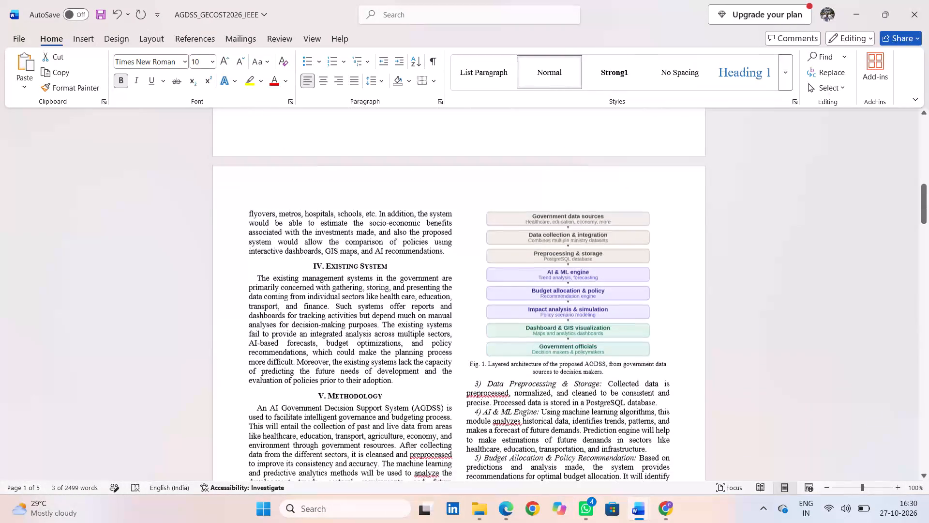
scroll(454, 399, down, 1)
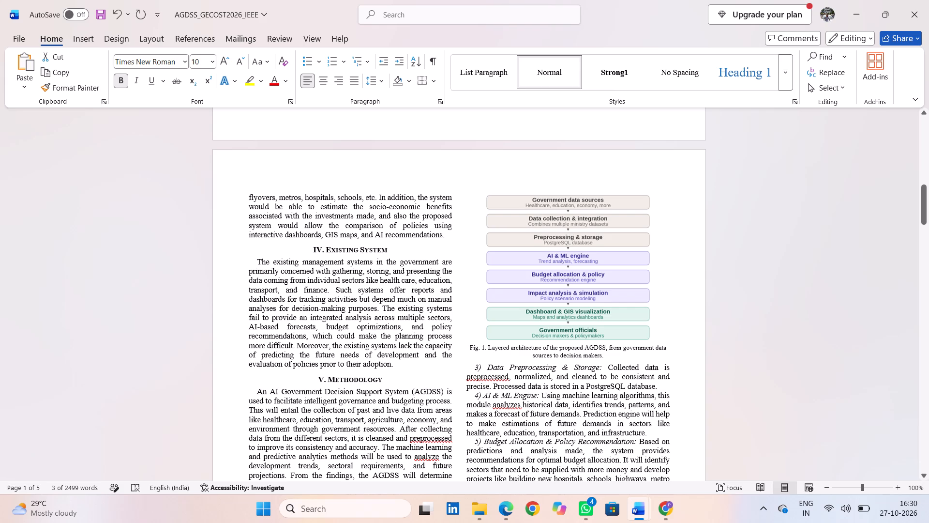
Make the "A. Results" subheading bold and remove its italics.
scroll(473, 367, down, 3)
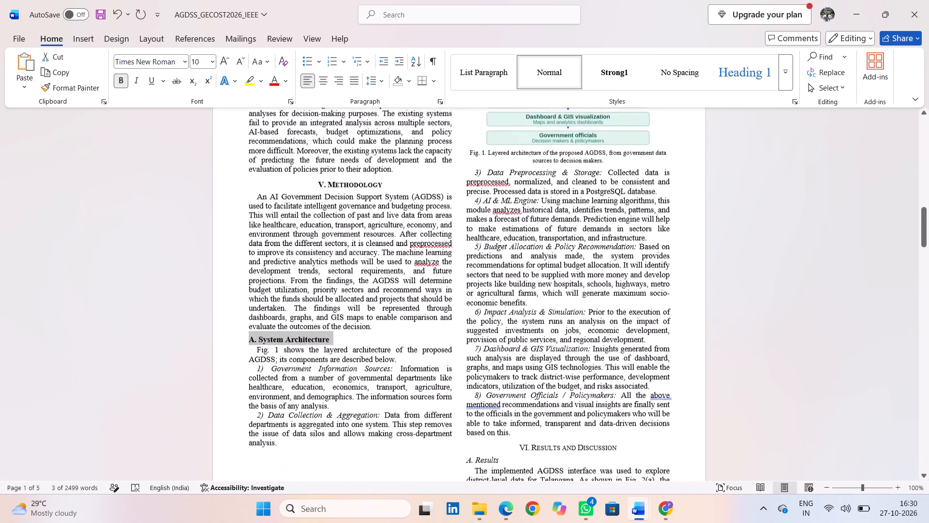
scroll(473, 367, down, 2)
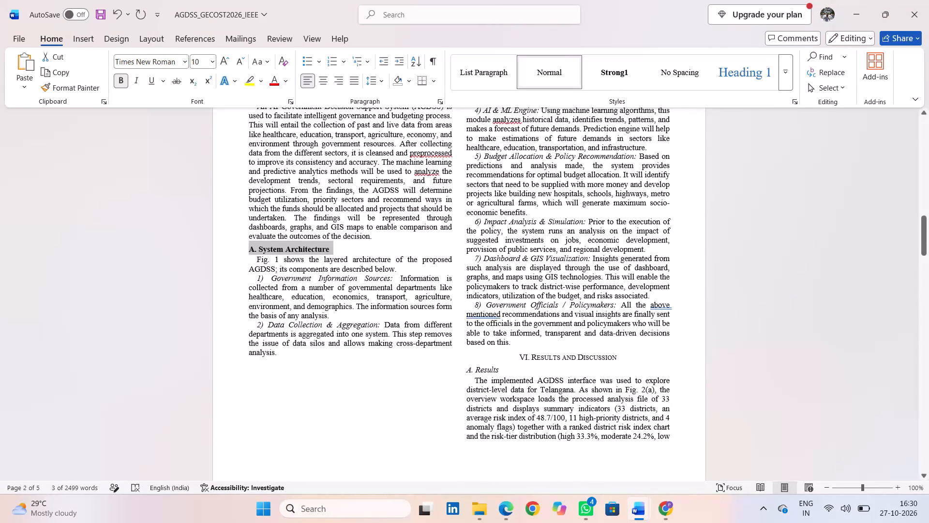
drag(466, 369, 518, 365)
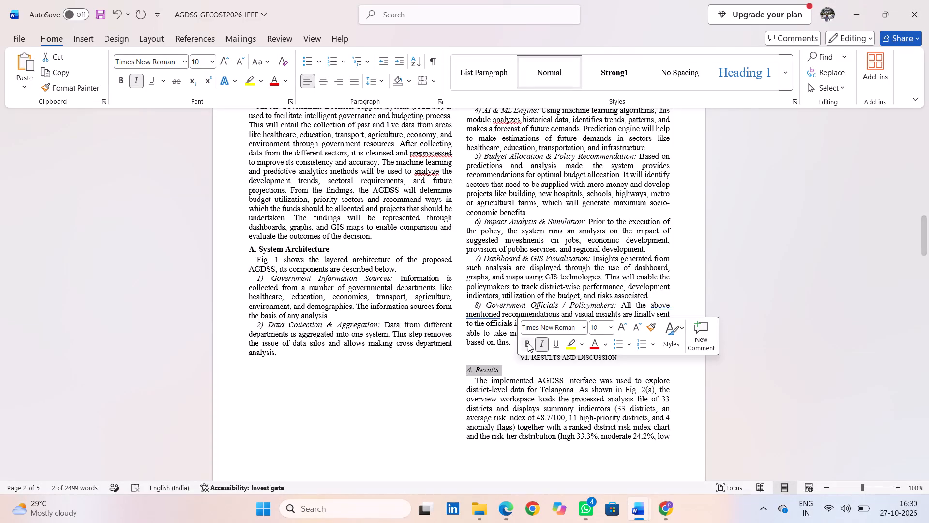
click(528, 341)
click(539, 341)
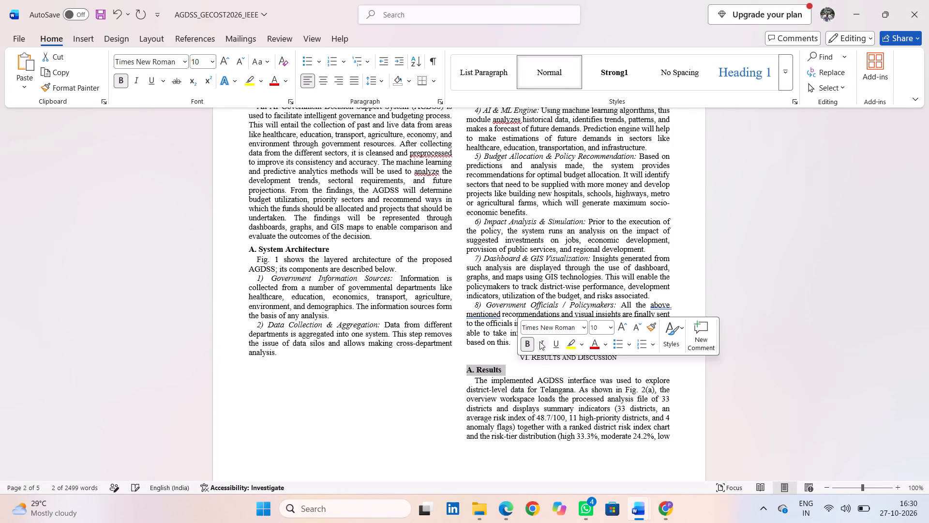
click(543, 368)
Make the section heading "VI. Results and Discussion" bold.
drag(517, 359, 623, 357)
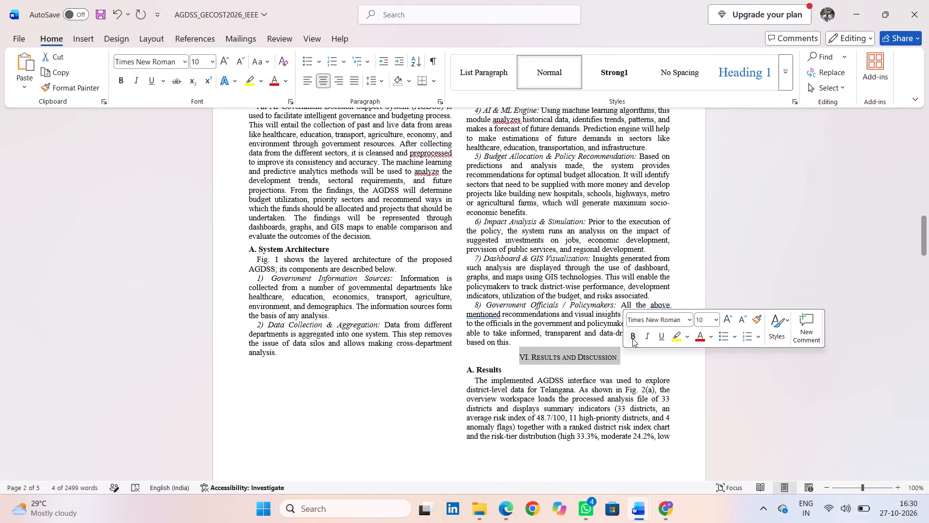
click(632, 337)
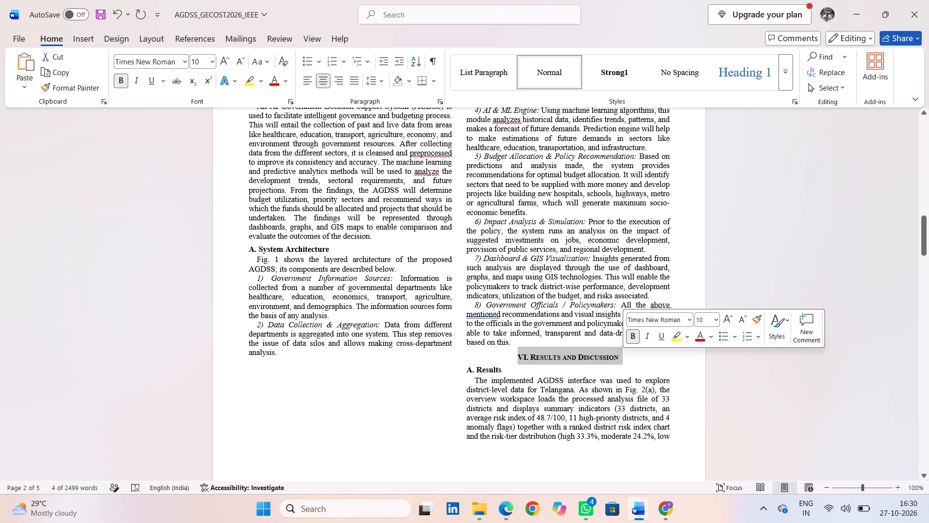
click(447, 374)
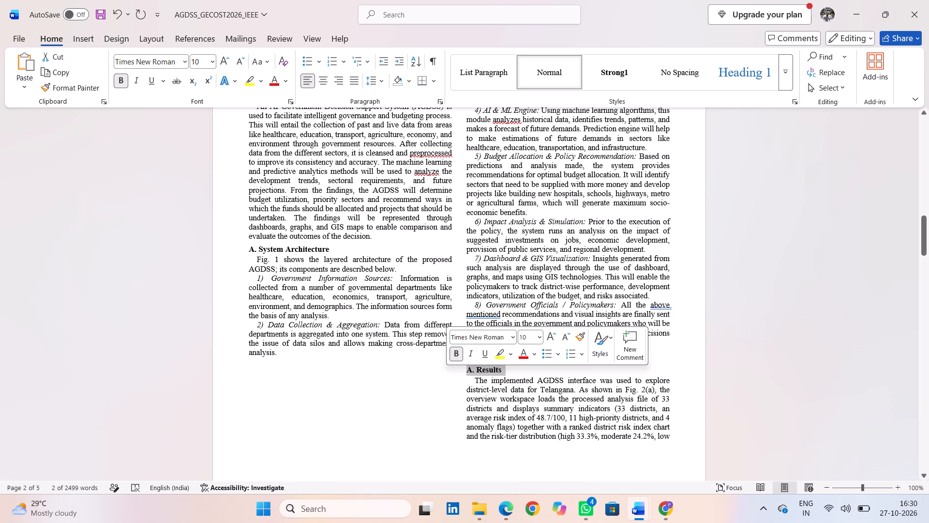
click(450, 386)
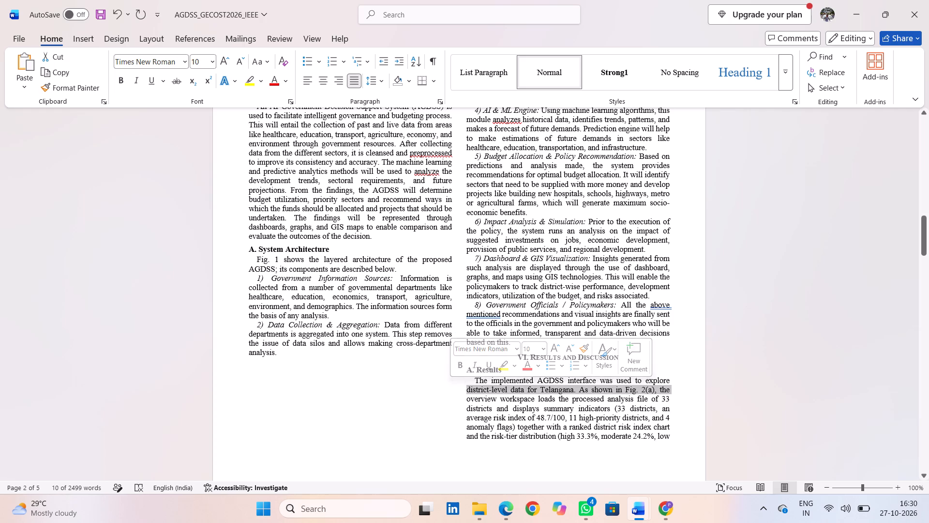
click(421, 379)
Switch to the original AI Government Decision Support System paper and examine its sections from Results and Discussion through References against the revised version.
scroll(421, 379, down, 2)
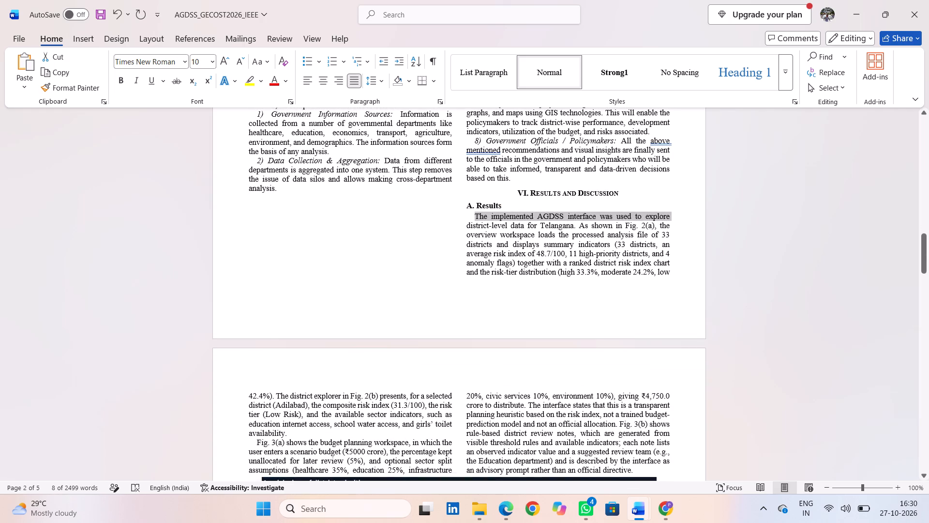
click(447, 320)
scroll(450, 363, down, 1)
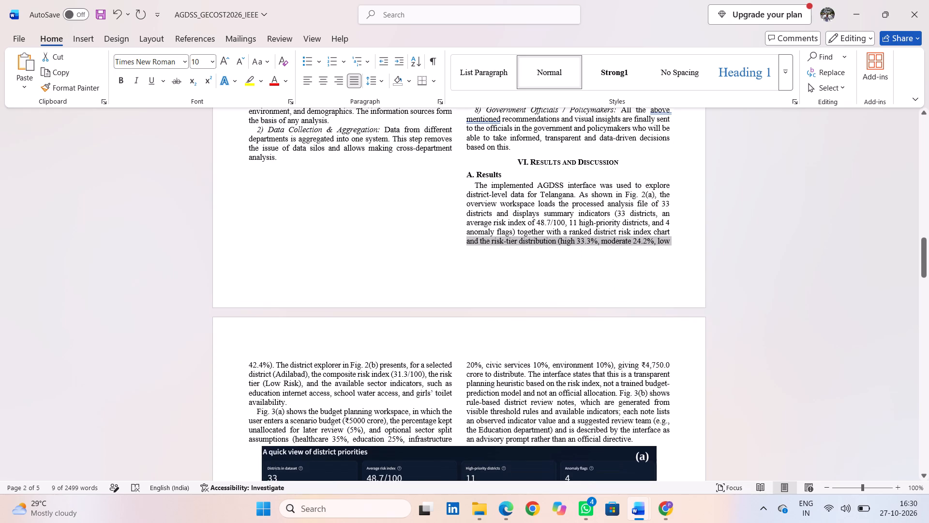
scroll(450, 363, down, 1)
click(477, 288)
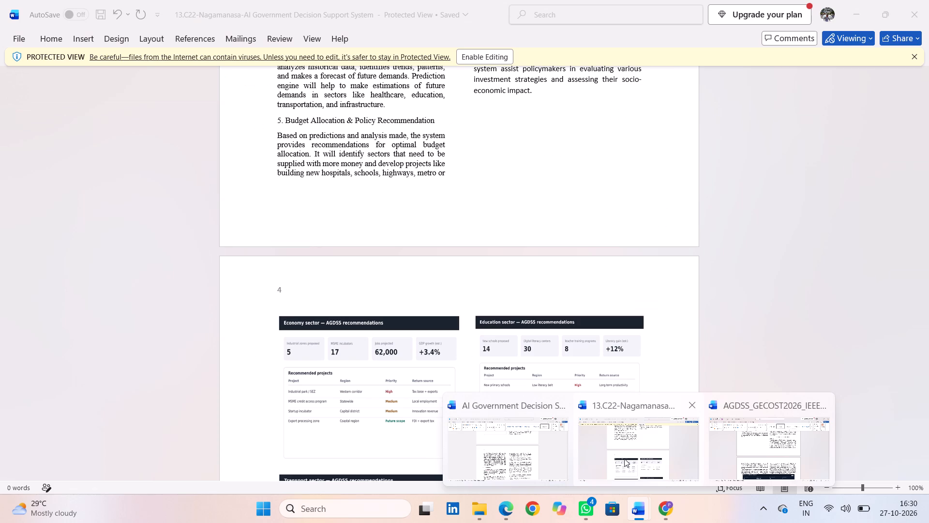
click(624, 459)
scroll(505, 339, down, 4)
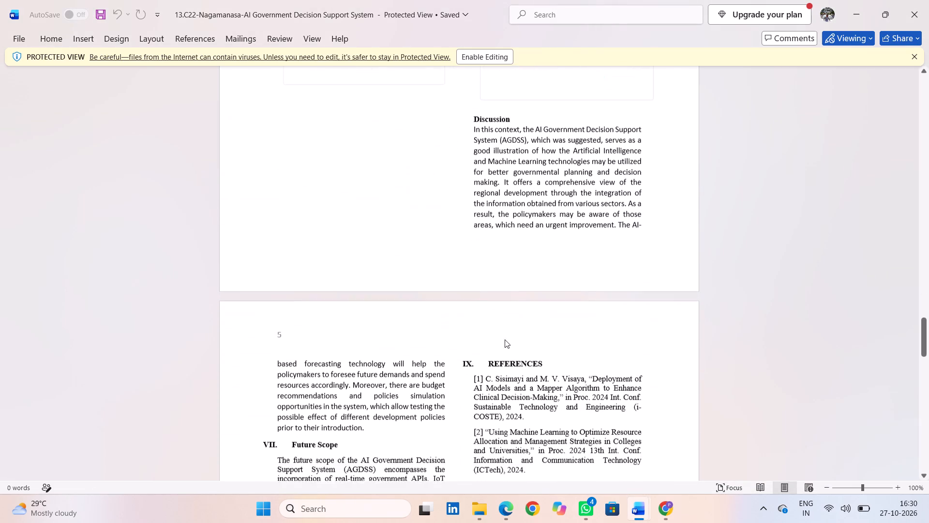
scroll(505, 339, down, 2)
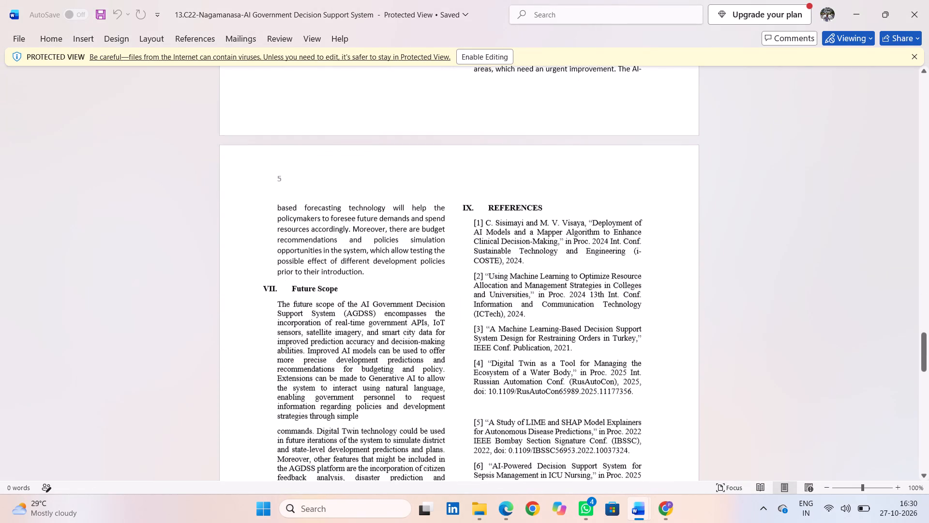
scroll(505, 339, down, 2)
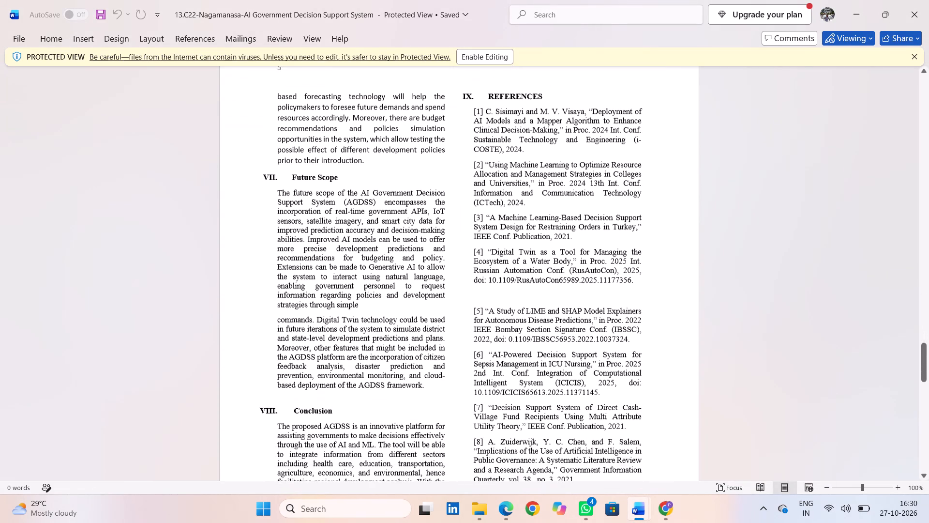
scroll(505, 339, down, 1)
scroll(505, 339, up, 2)
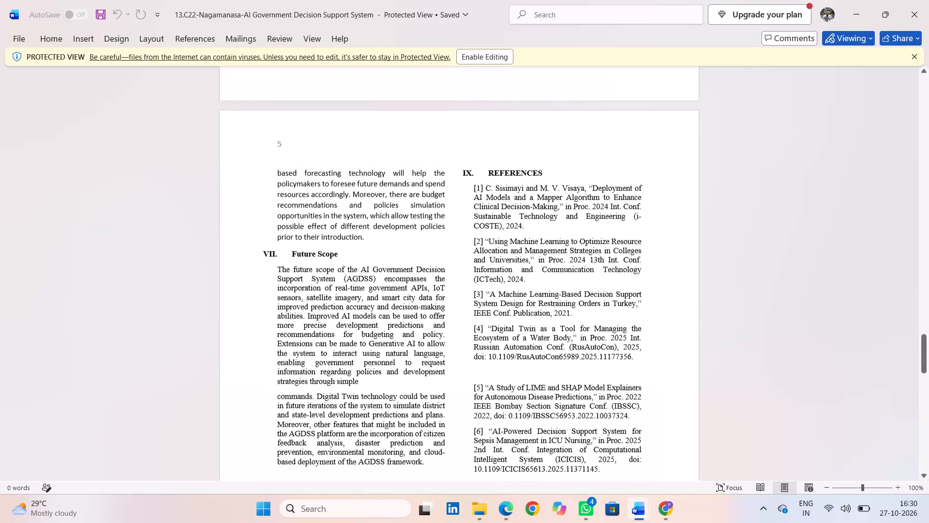
scroll(505, 339, up, 3)
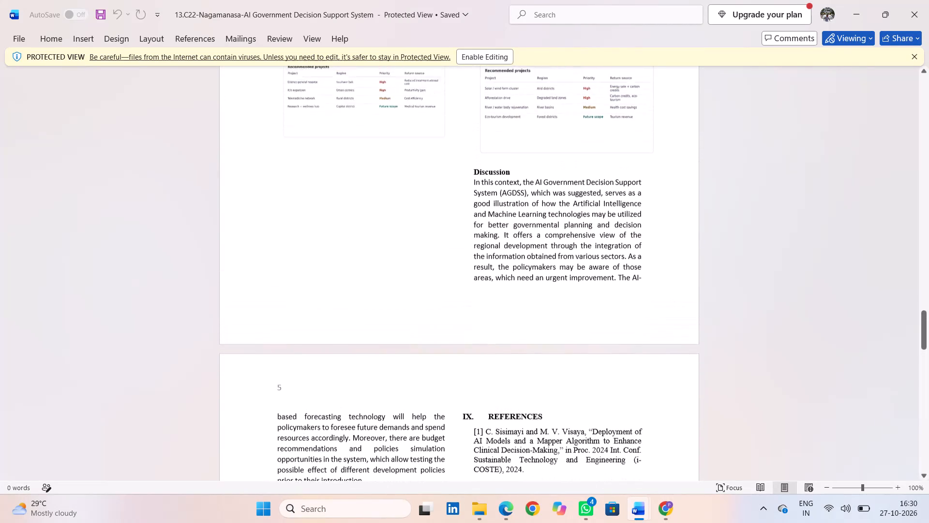
scroll(505, 339, up, 5)
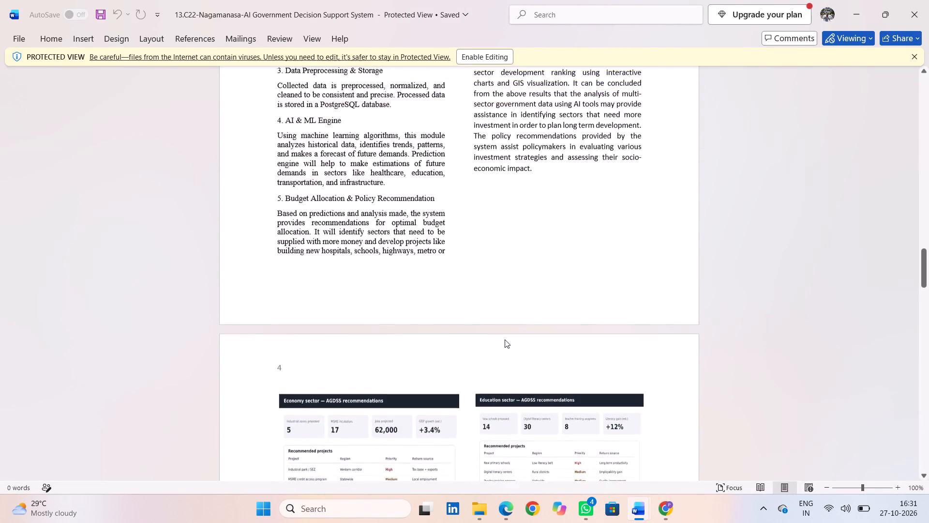
scroll(505, 339, up, 1)
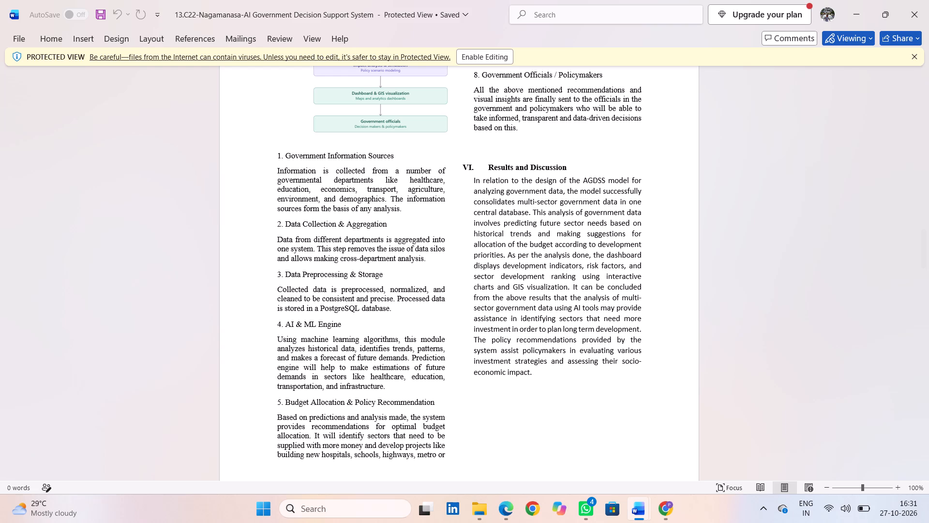
Return to the revised AGDSS_GECOST2026_IEEE paper and make the "B. Discussion" subheading bold with its italics removed.
key(alt+Tab)
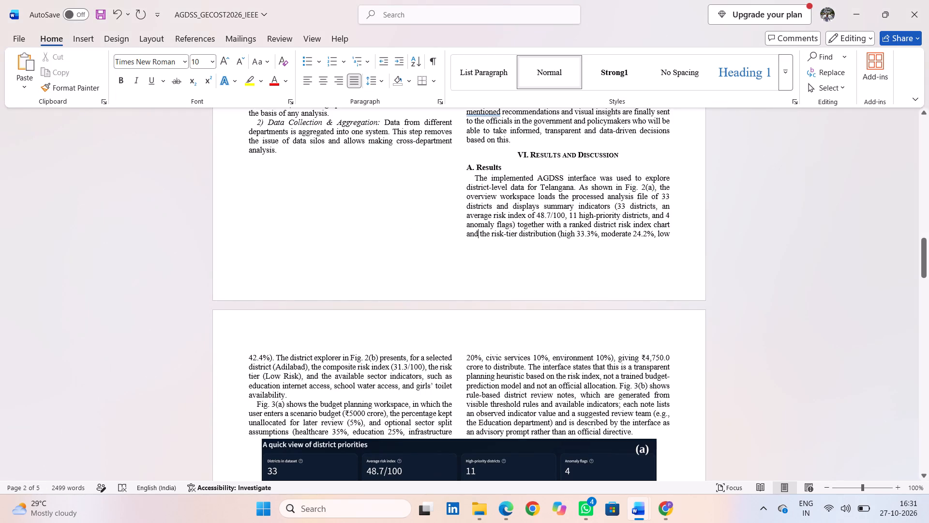
scroll(582, 267, down, 1)
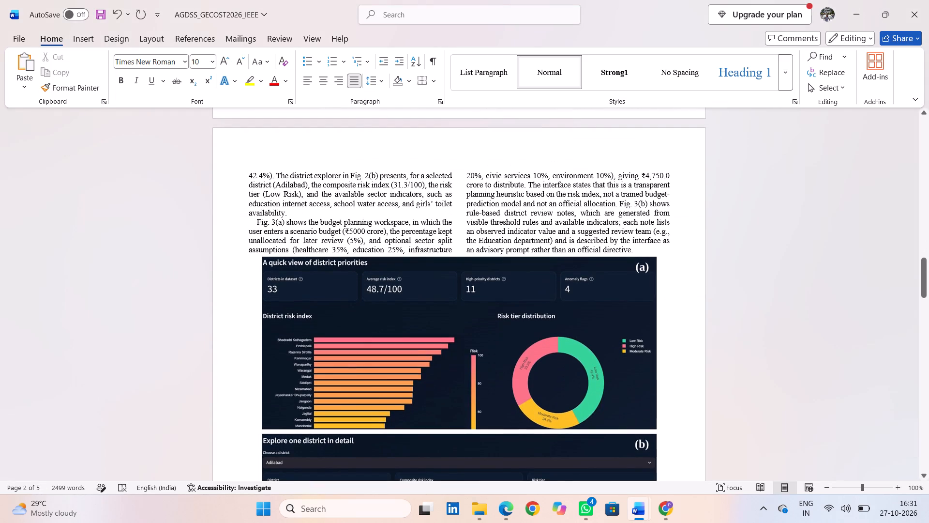
scroll(582, 266, down, 1)
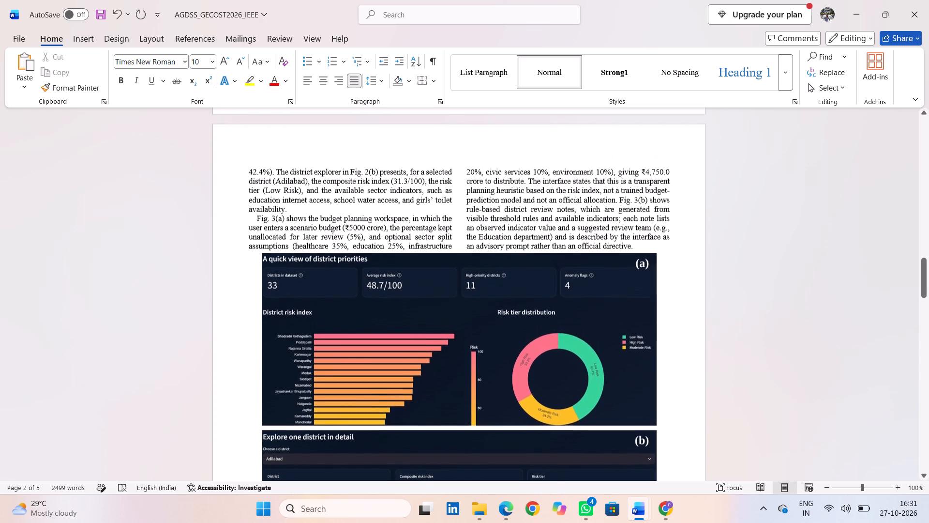
scroll(582, 266, down, 3)
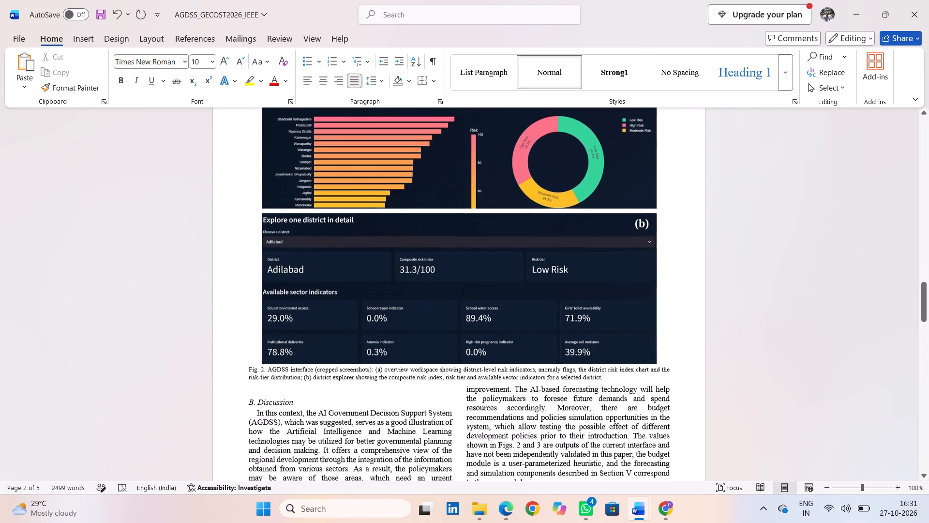
scroll(582, 266, down, 3)
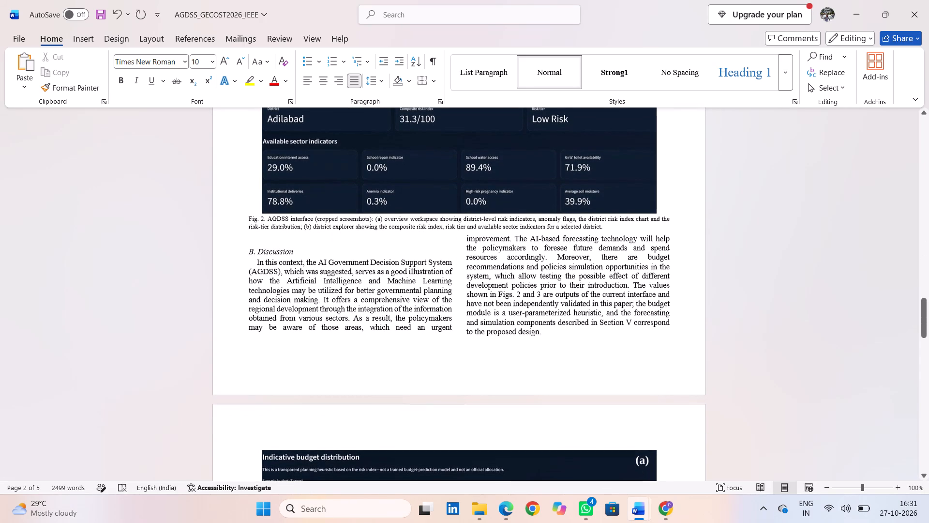
scroll(582, 266, down, 1)
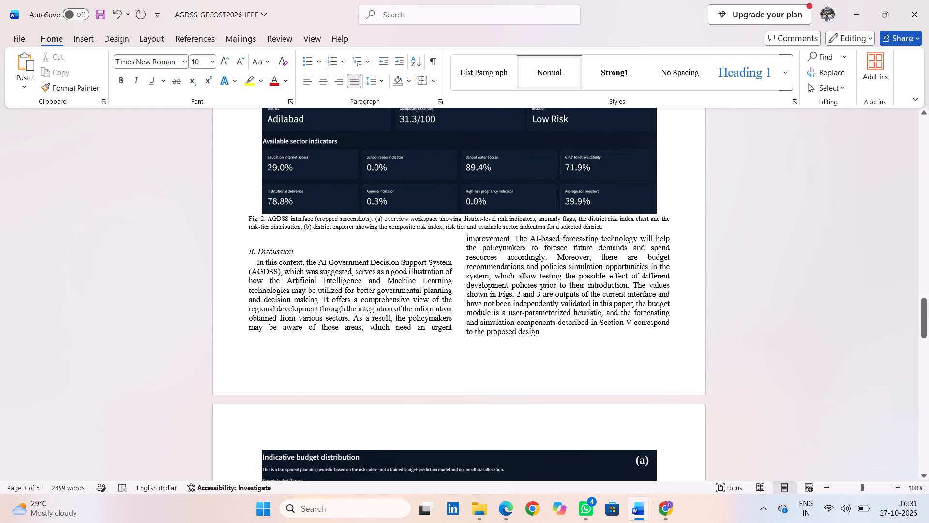
drag(247, 218, 363, 220)
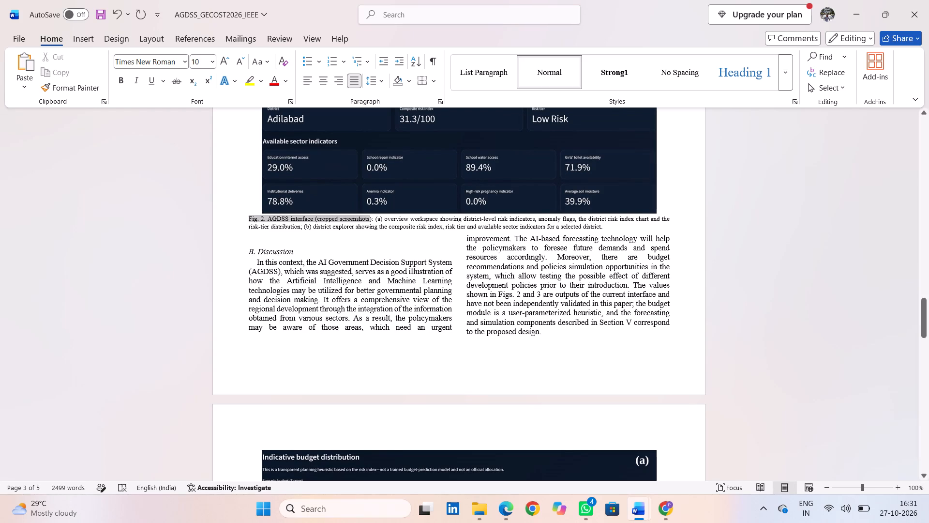
drag(363, 220, 628, 228)
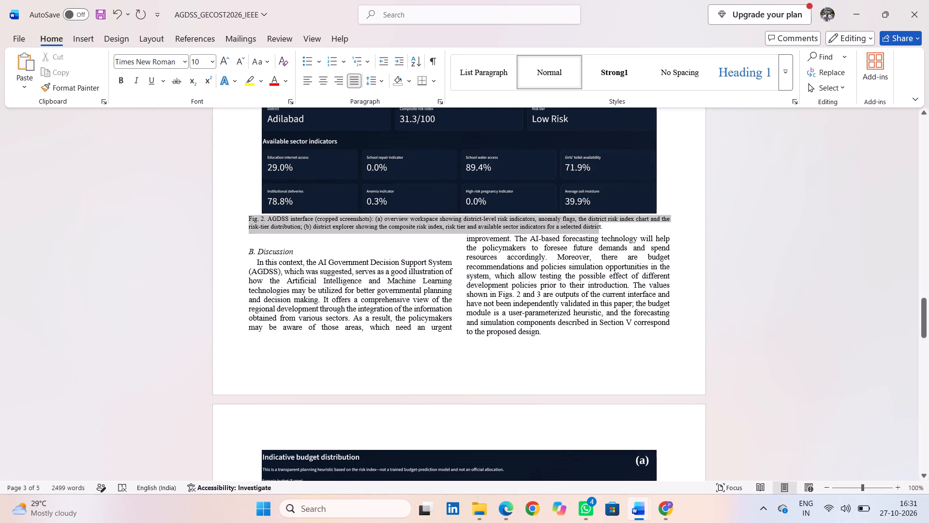
drag(628, 228, 642, 228)
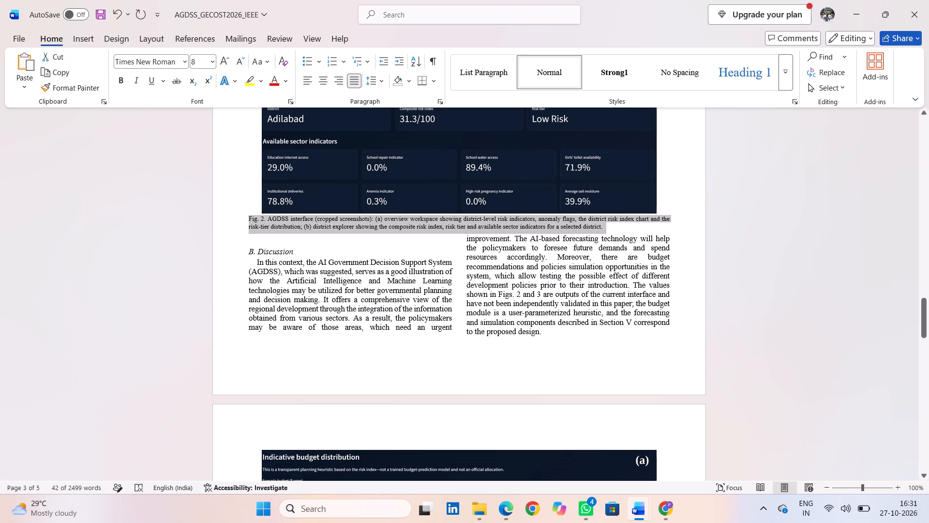
drag(241, 250, 310, 252)
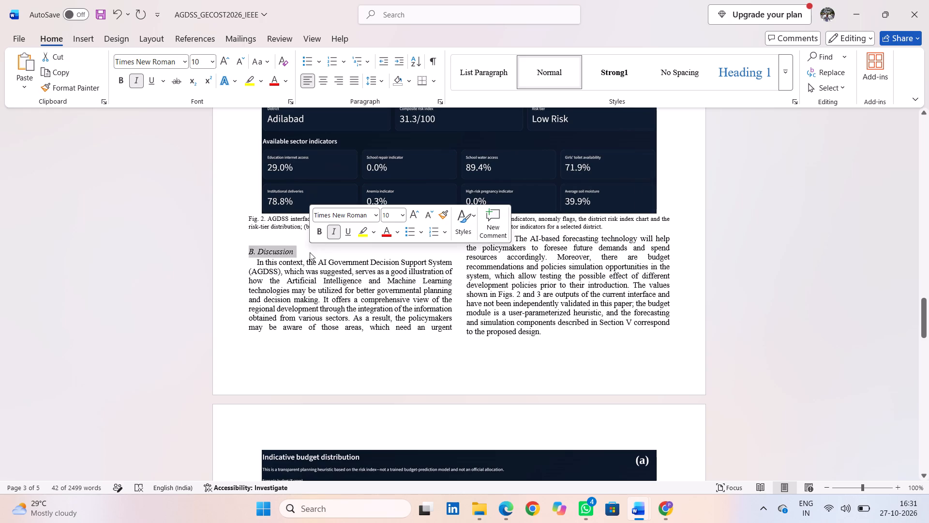
click(318, 235)
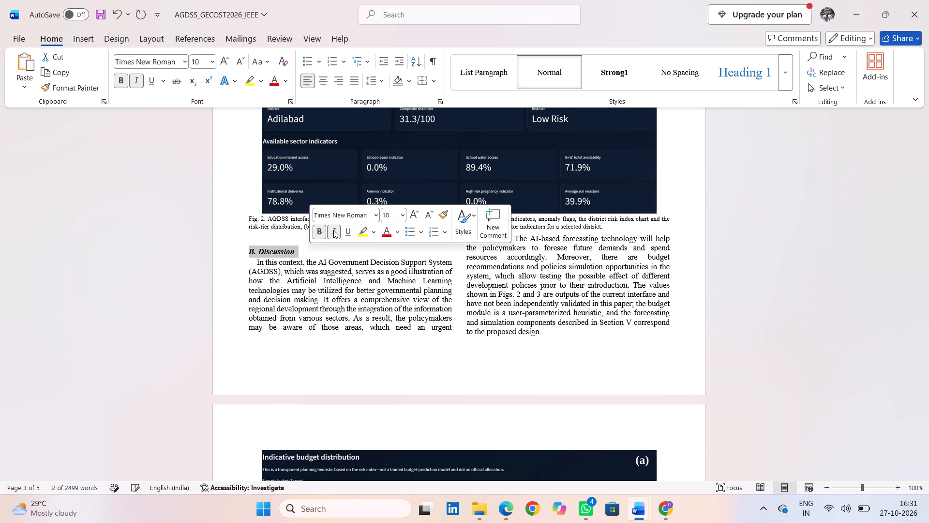
click(335, 229)
click(362, 251)
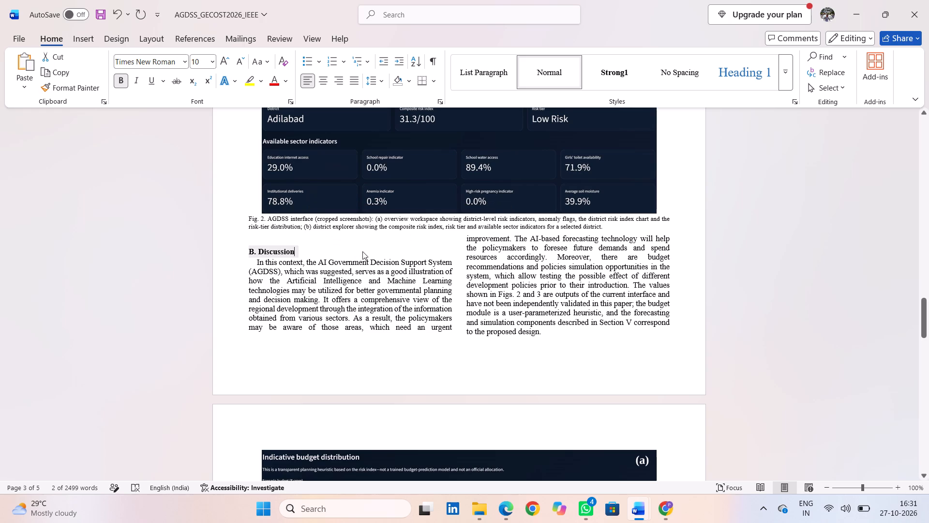
Examine the Fig. 3 interface screenshots and their placement between the Discussion and Future Scope sections.
scroll(509, 250, down, 2)
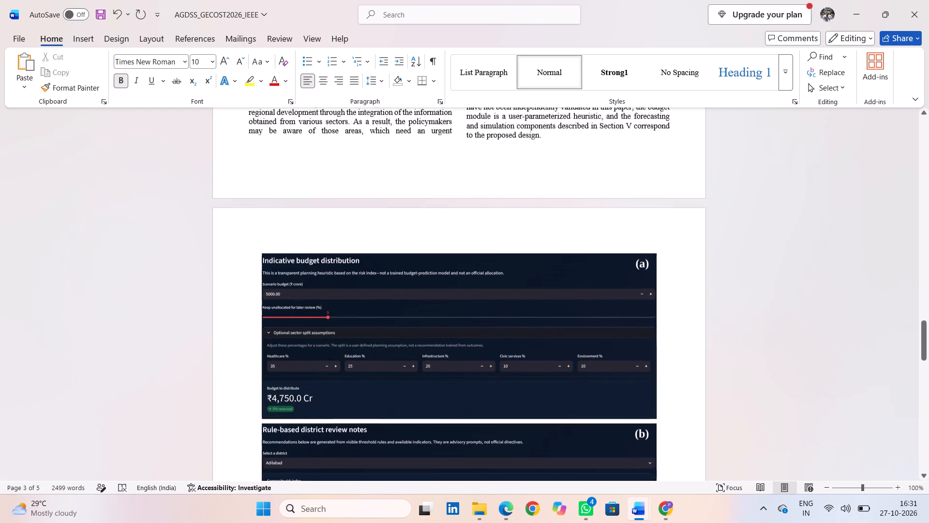
scroll(509, 250, down, 2)
scroll(509, 250, up, 1)
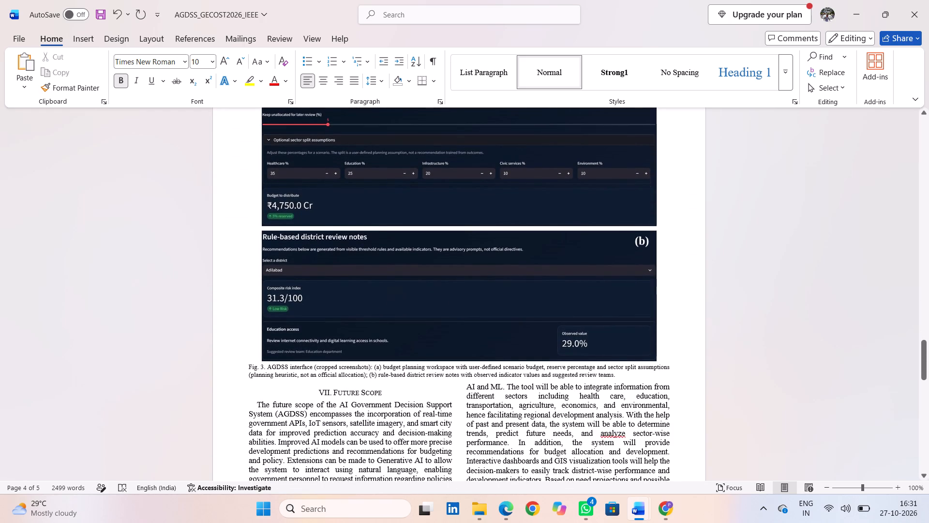
scroll(509, 250, up, 2)
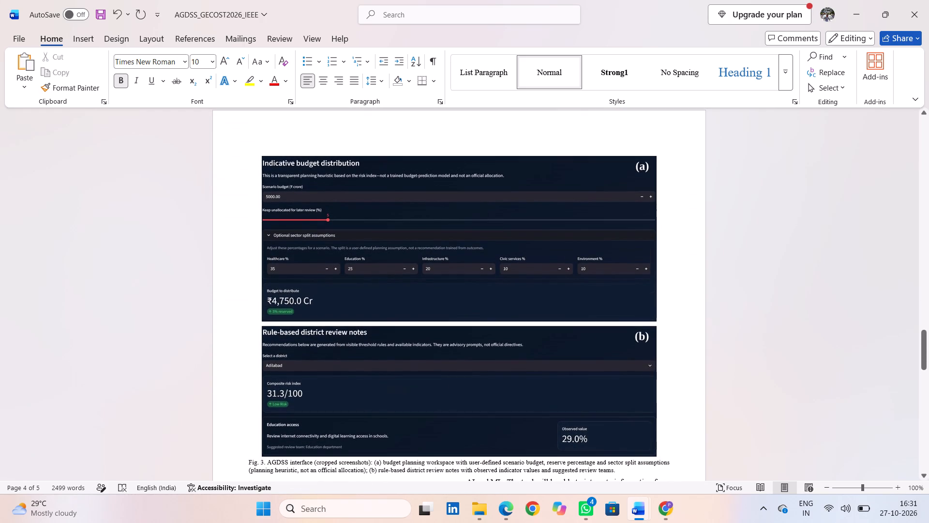
scroll(509, 250, up, 1)
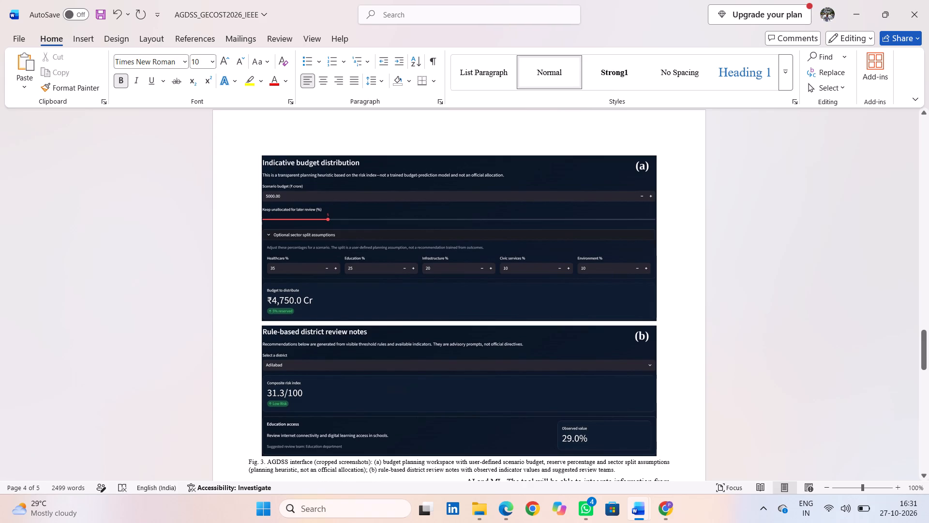
scroll(509, 250, down, 3)
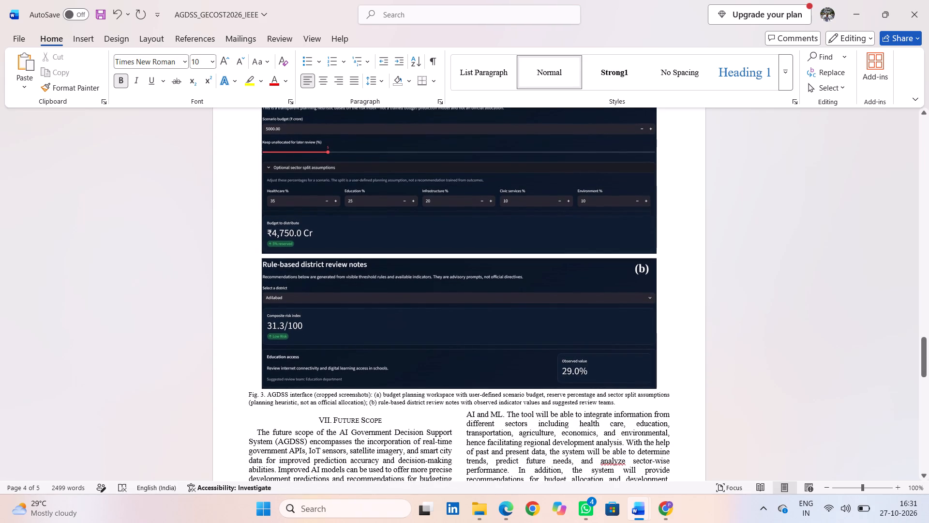
click(647, 270)
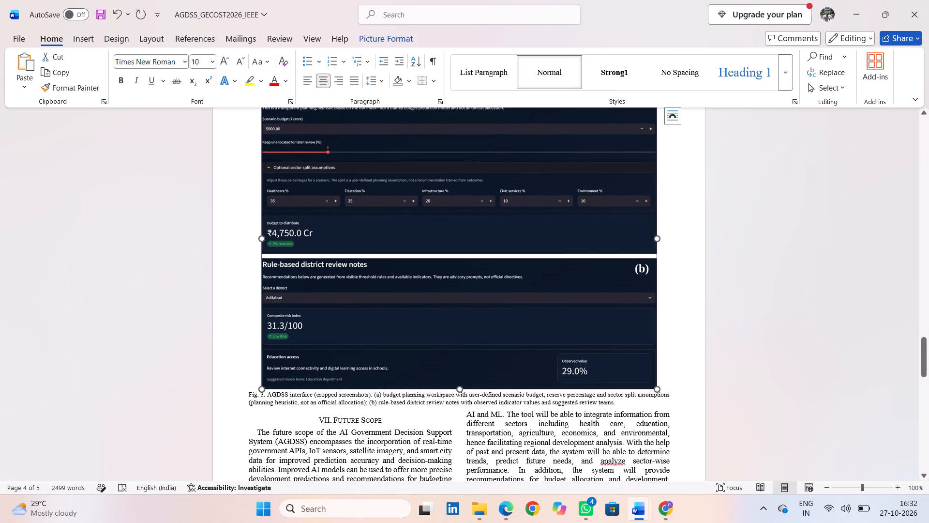
click(677, 277)
Make the section heading "VII. Future Scope" bold.
scroll(677, 277, down, 1)
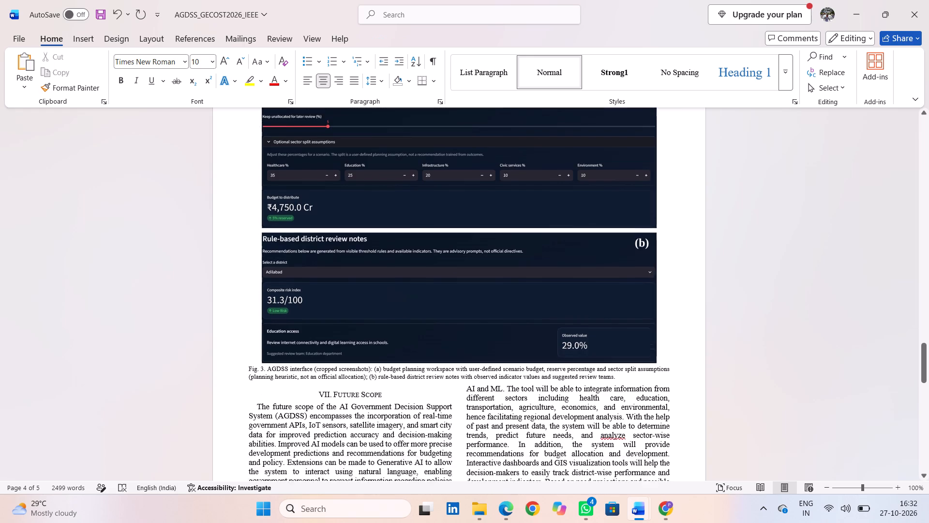
scroll(677, 277, down, 2)
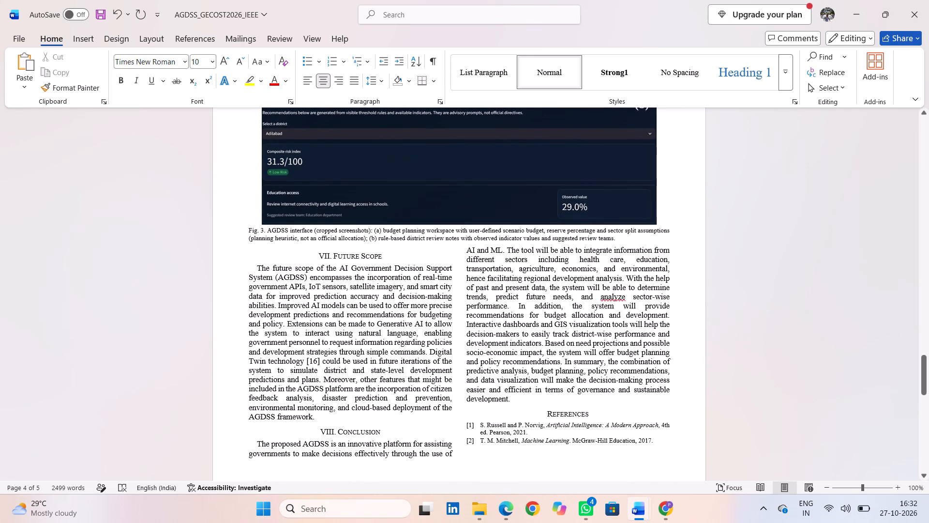
drag(318, 254, 395, 253)
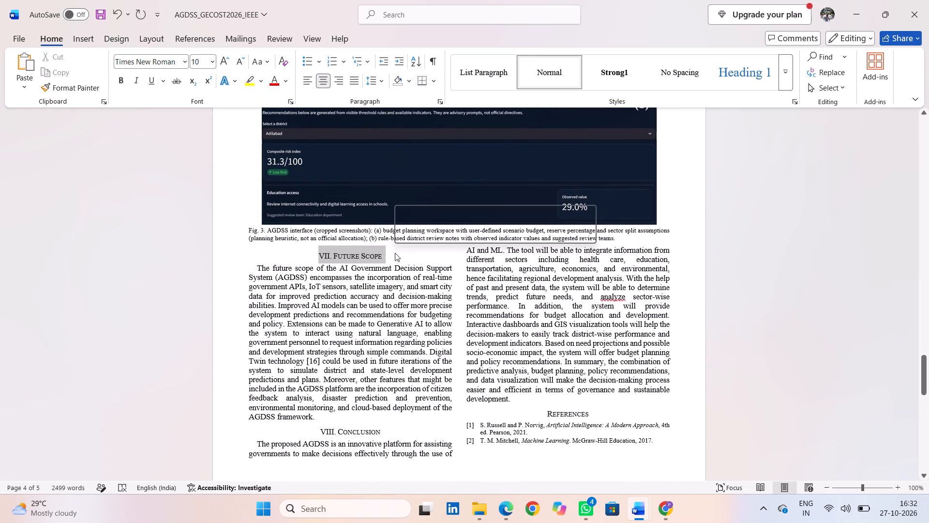
click(397, 232)
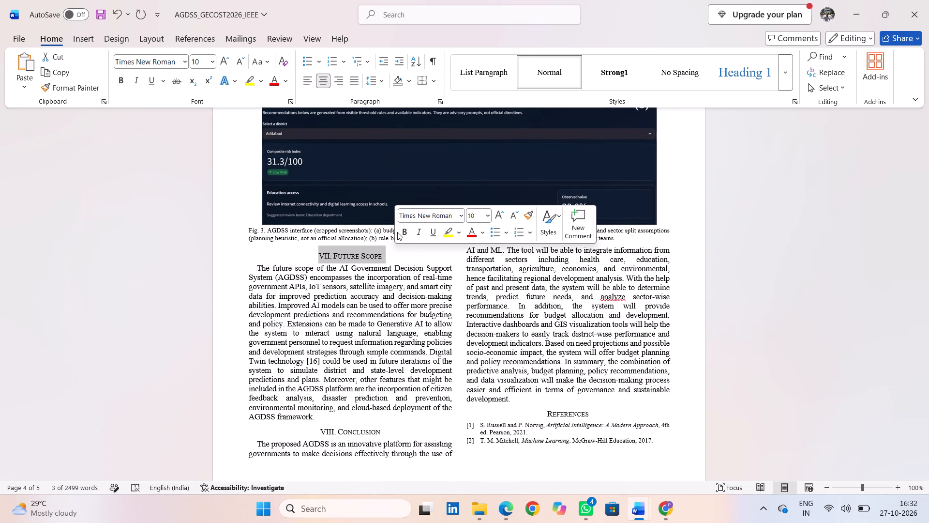
click(407, 231)
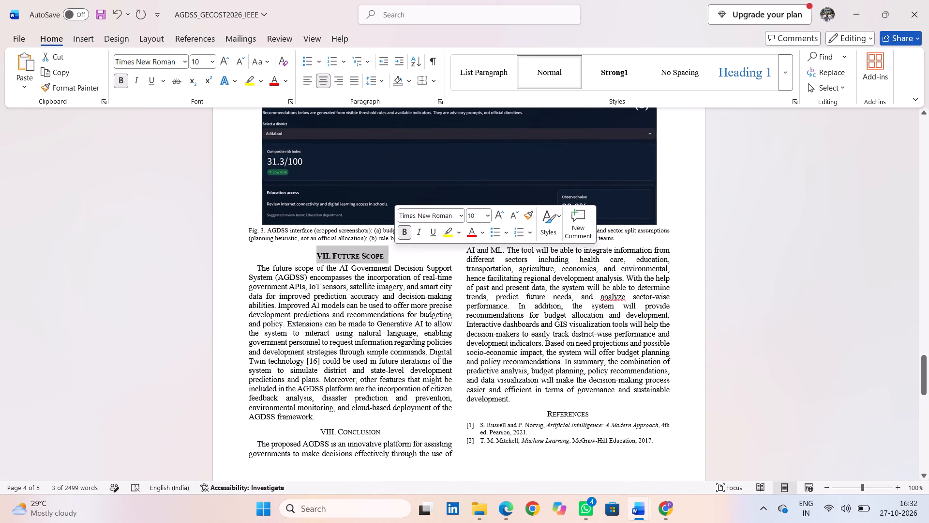
click(441, 262)
Make the section heading "VIII. Conclusion" bold.
scroll(441, 262, up, 5)
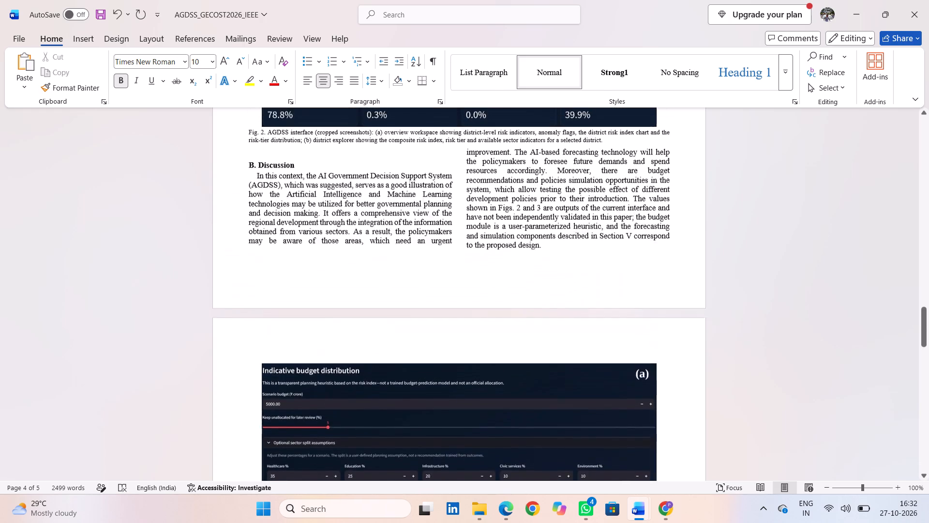
scroll(441, 262, up, 2)
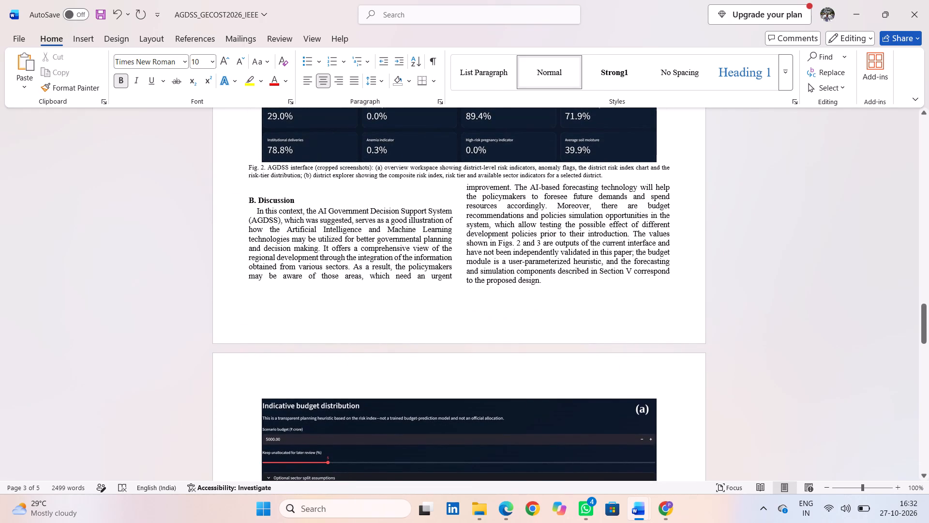
scroll(468, 276, down, 5)
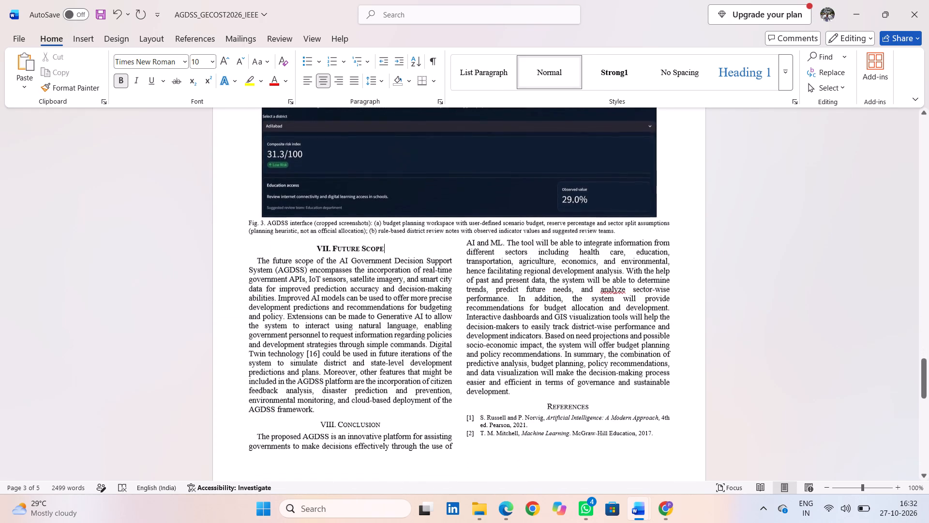
scroll(468, 276, down, 2)
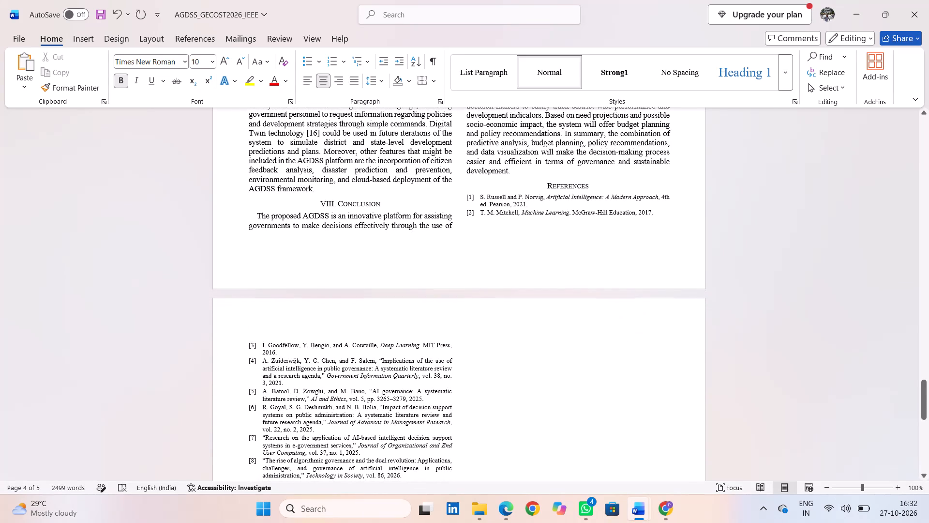
drag(316, 199, 373, 200)
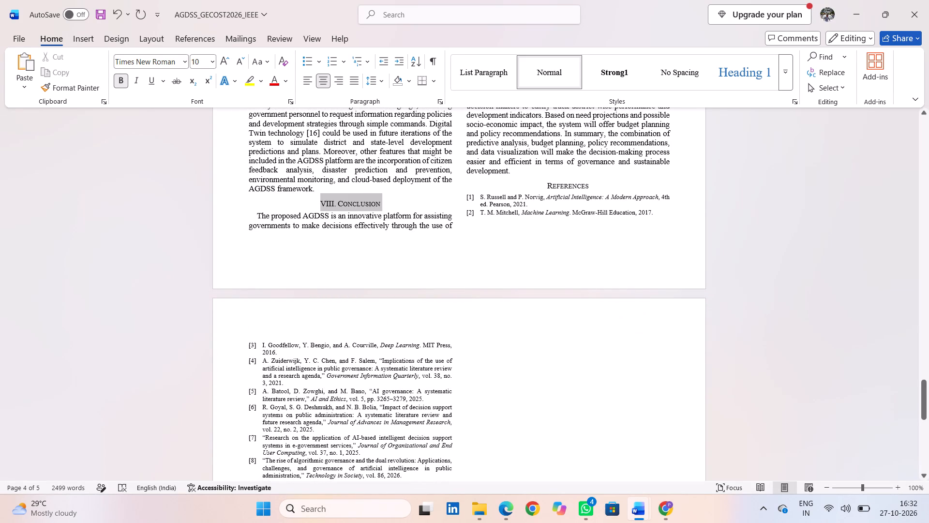
drag(373, 200, 391, 200)
click(401, 181)
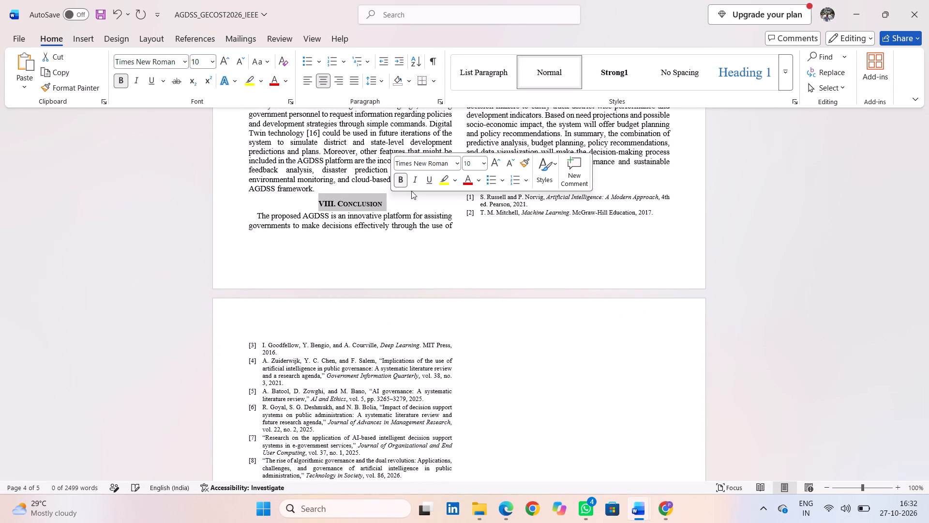
click(469, 249)
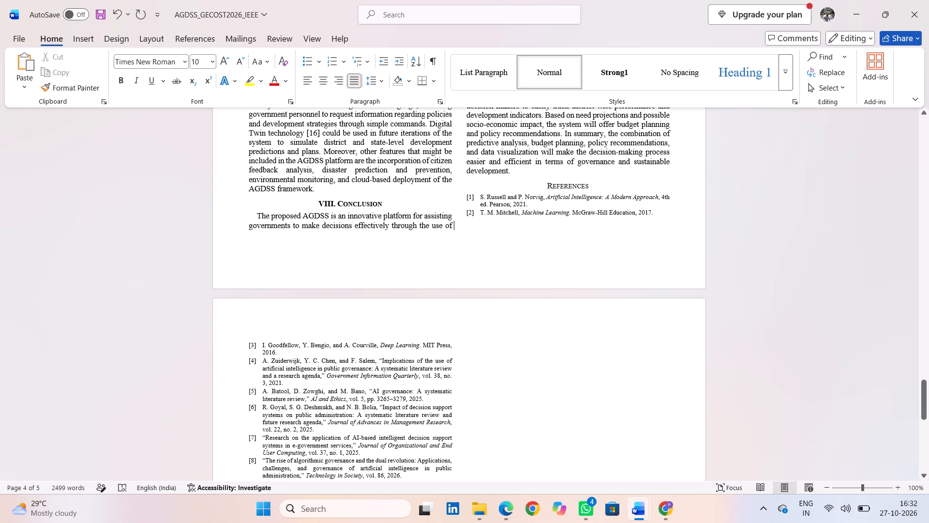
Make the "References" heading bold.
drag(546, 184, 606, 183)
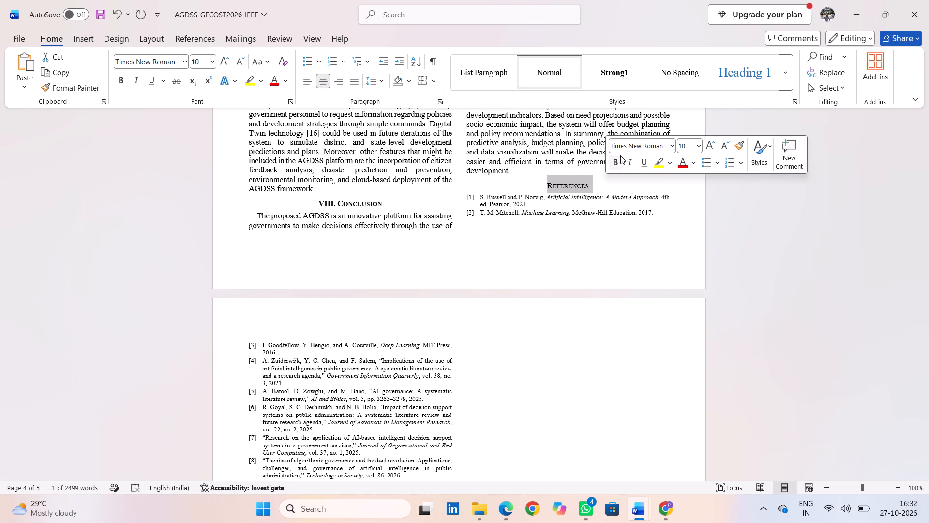
click(616, 161)
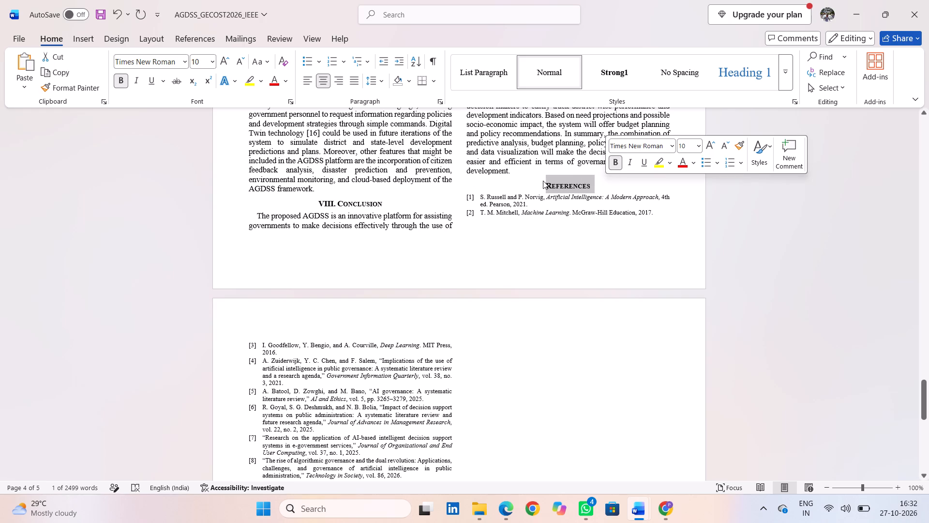
Insert two blank lines before the "References" heading so that the reference list starts on the following page.
click(536, 181)
key(Return)
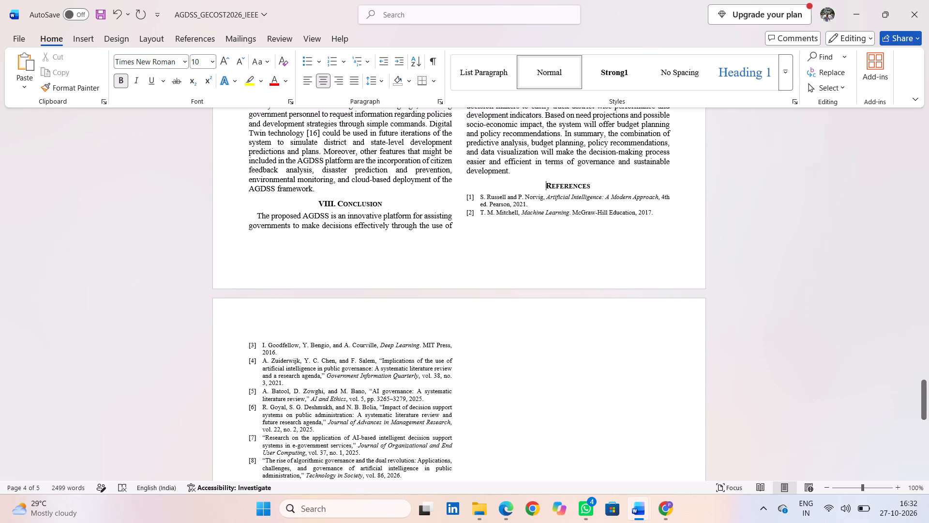
key(Return)
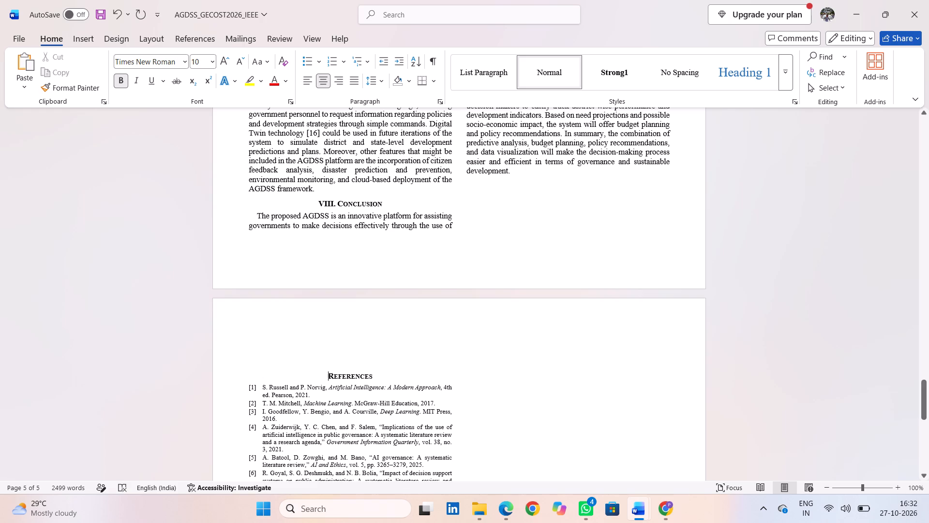
scroll(518, 209, up, 3)
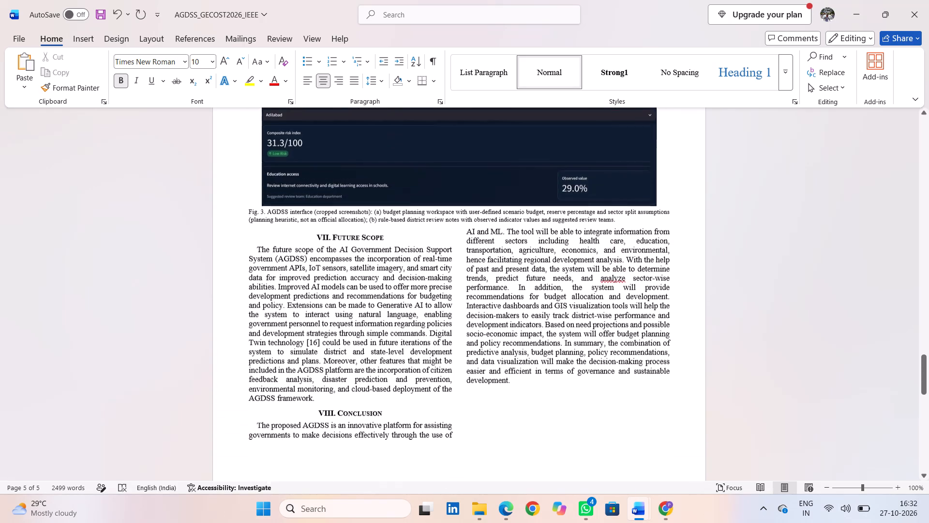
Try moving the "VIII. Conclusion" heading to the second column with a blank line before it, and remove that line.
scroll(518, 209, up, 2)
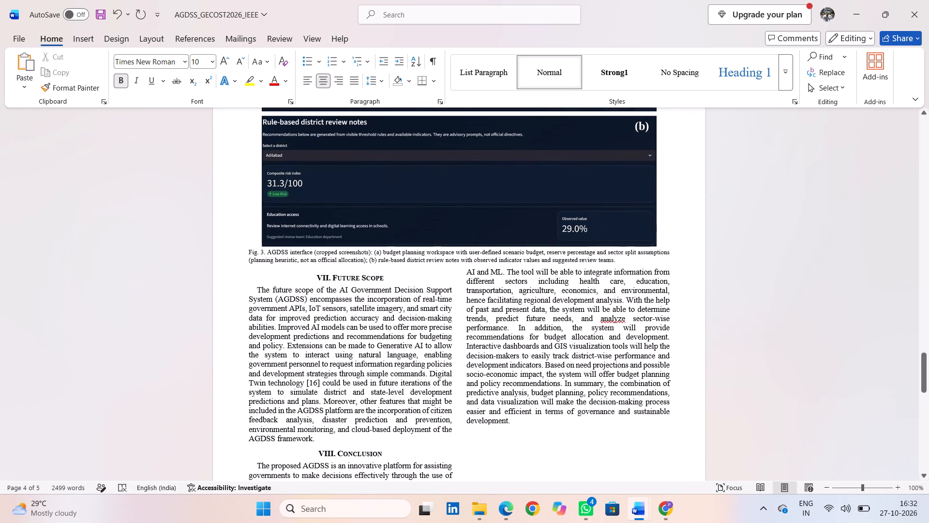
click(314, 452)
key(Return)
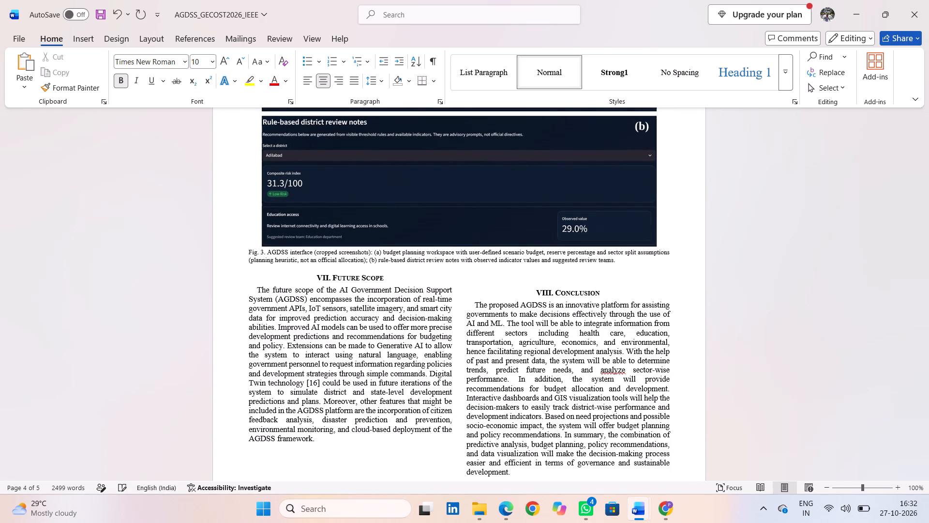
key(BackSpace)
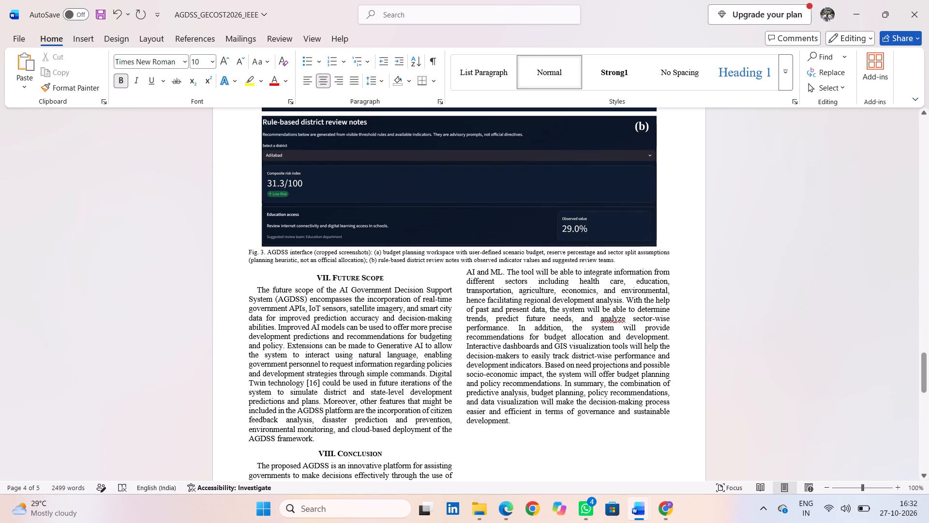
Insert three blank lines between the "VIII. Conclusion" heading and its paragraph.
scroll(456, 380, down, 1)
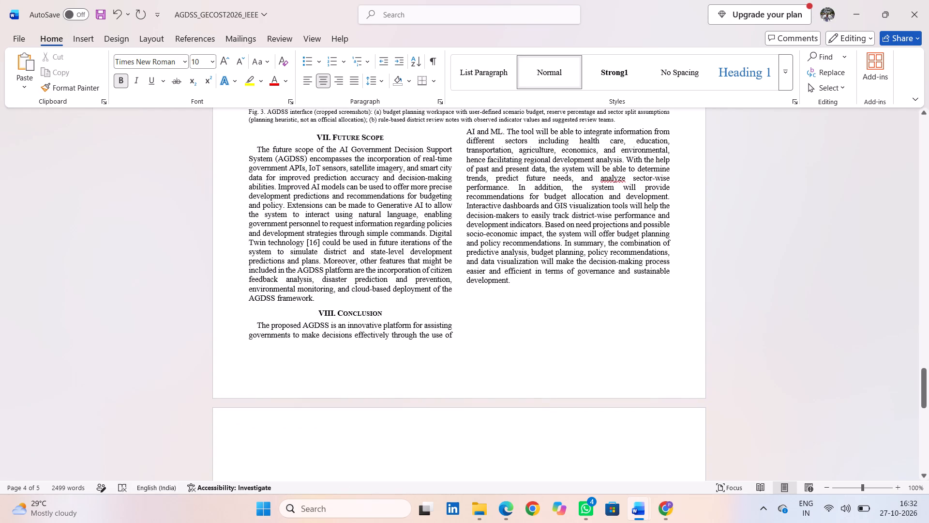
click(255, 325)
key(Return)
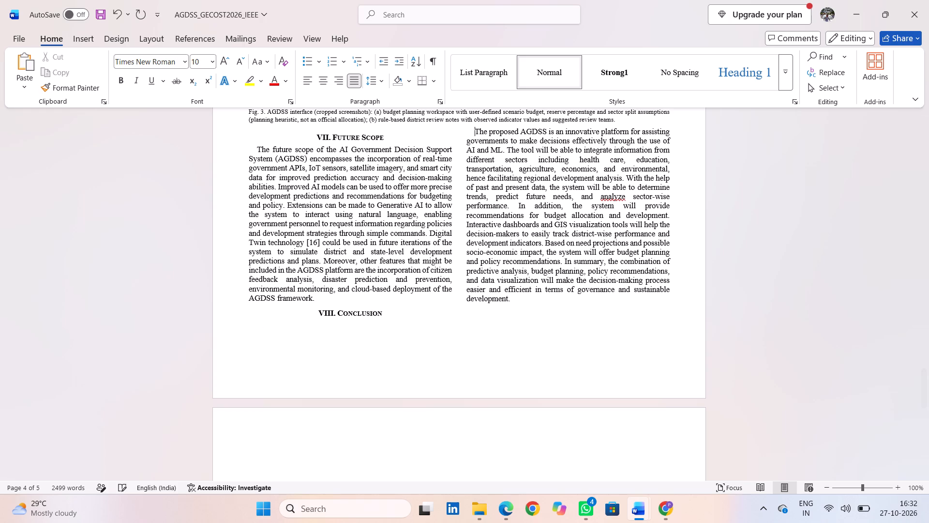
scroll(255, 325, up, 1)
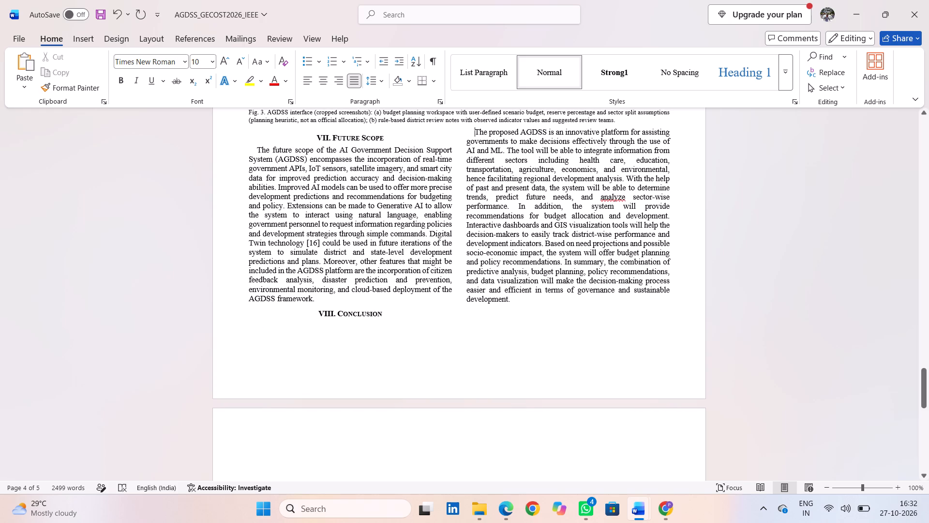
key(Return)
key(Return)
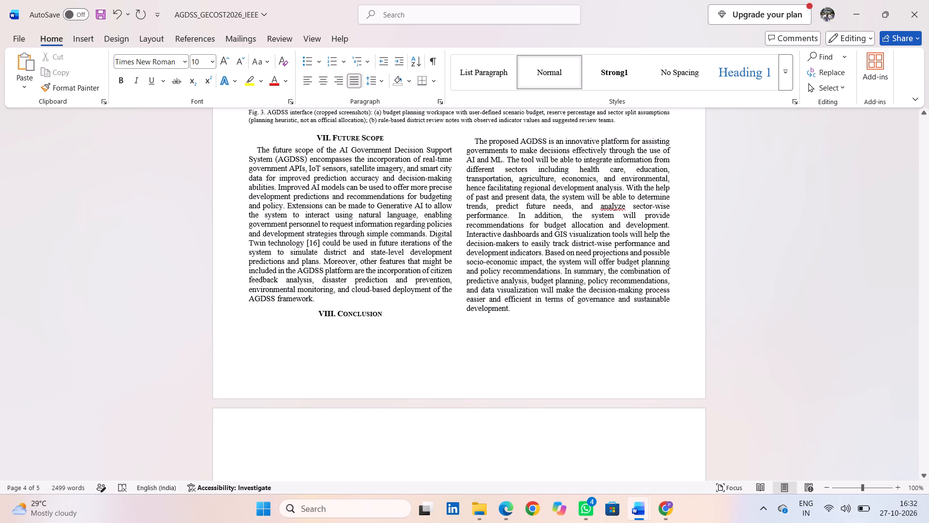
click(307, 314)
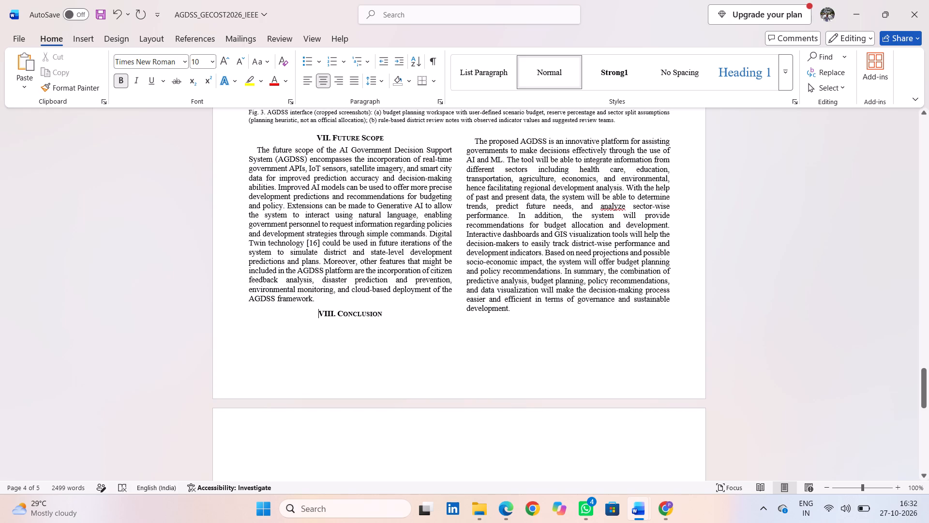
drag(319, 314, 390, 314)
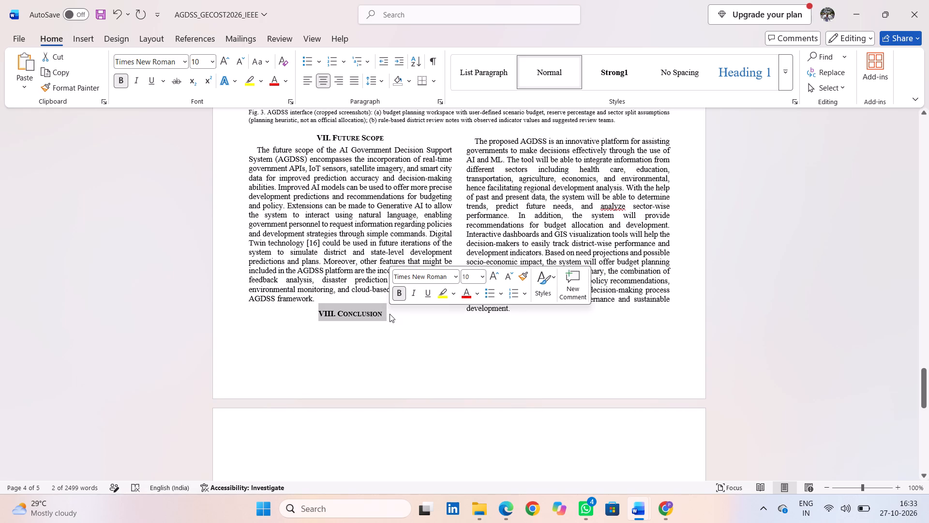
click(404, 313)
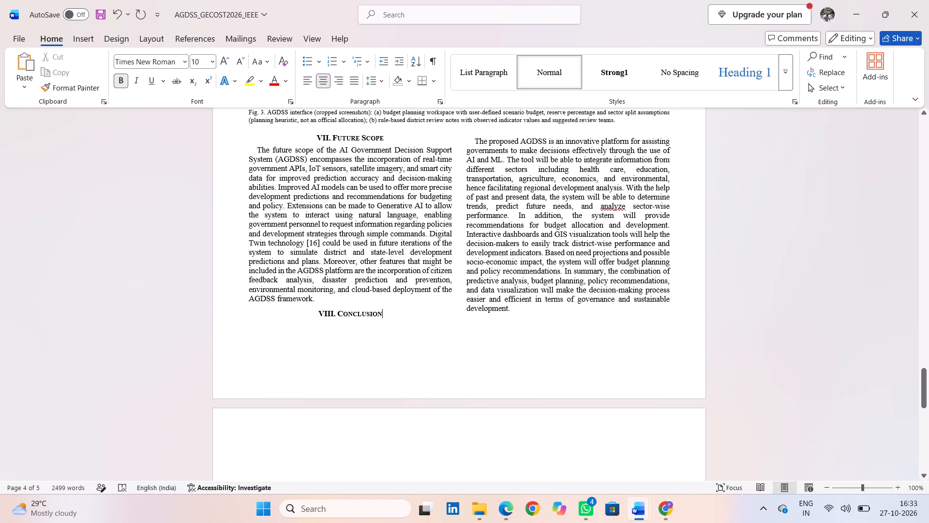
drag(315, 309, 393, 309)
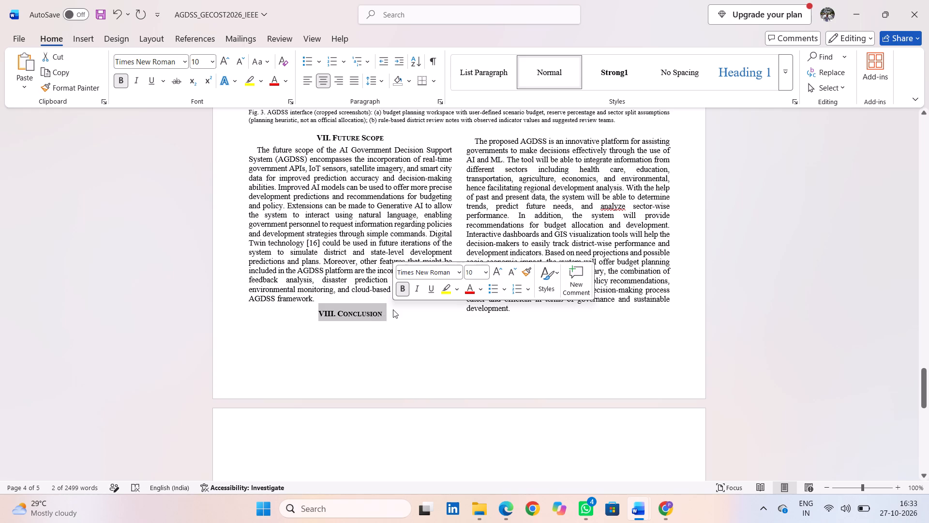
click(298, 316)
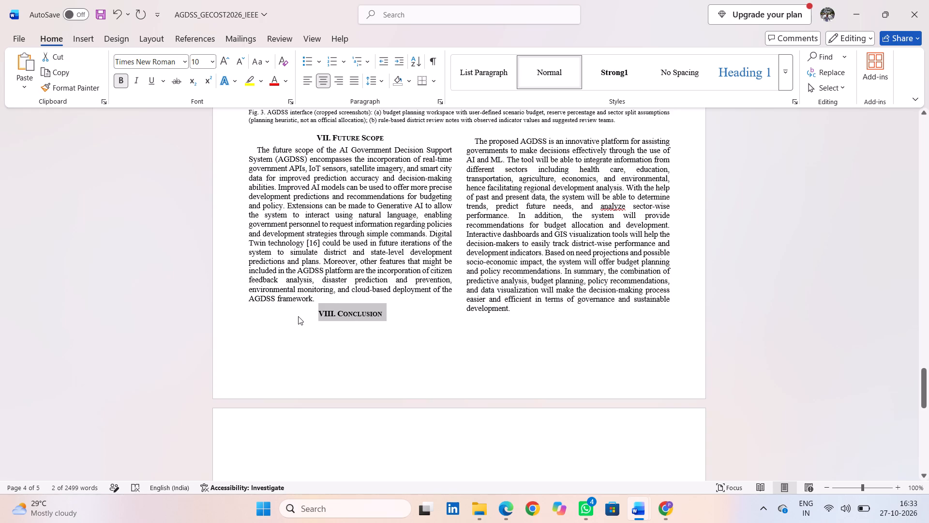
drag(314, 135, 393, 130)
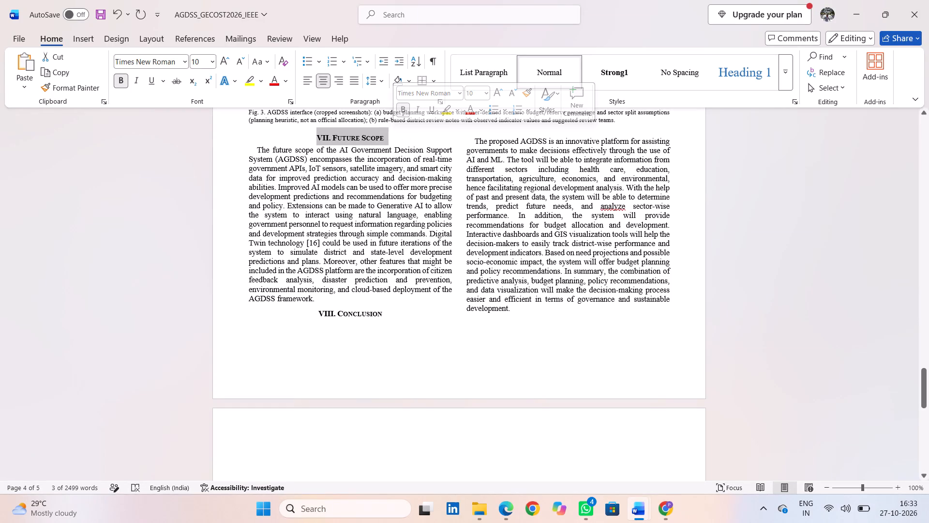
Insert a blank line before the "VIII. Conclusion" heading so that it starts in the second column.
click(315, 314)
key(Return)
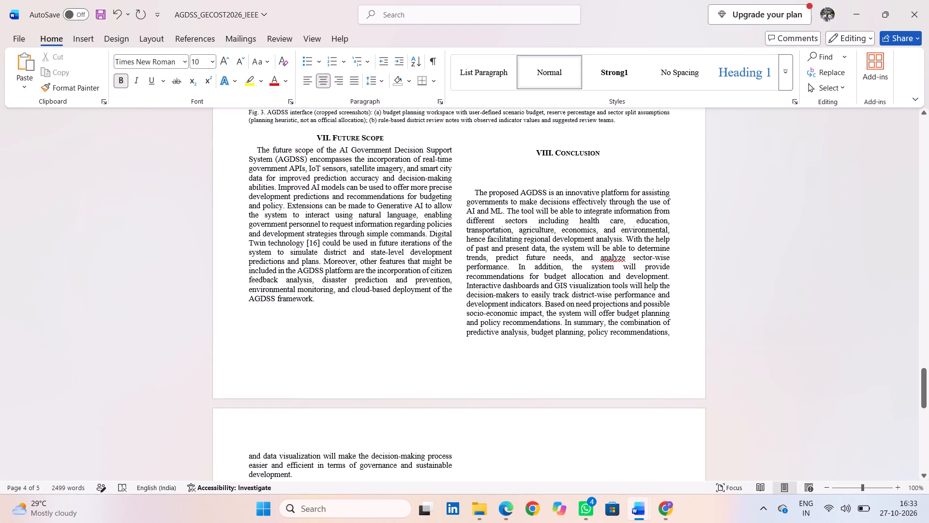
Remove the blank lines between the "VIII. Conclusion" heading and its paragraph, along with the paragraph's first-line indent.
click(484, 177)
key(Down)
key(BackSpace)
key(Down)
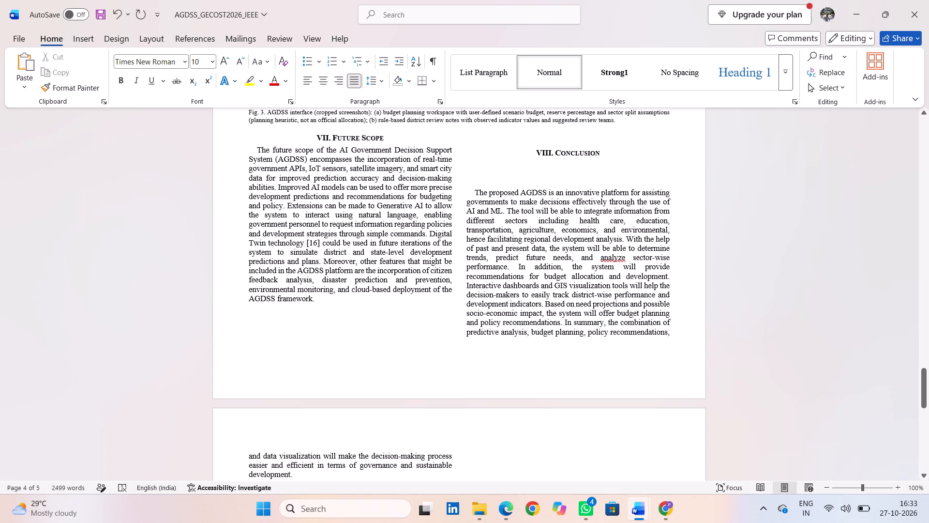
key(BackSpace)
key(BackSpace)
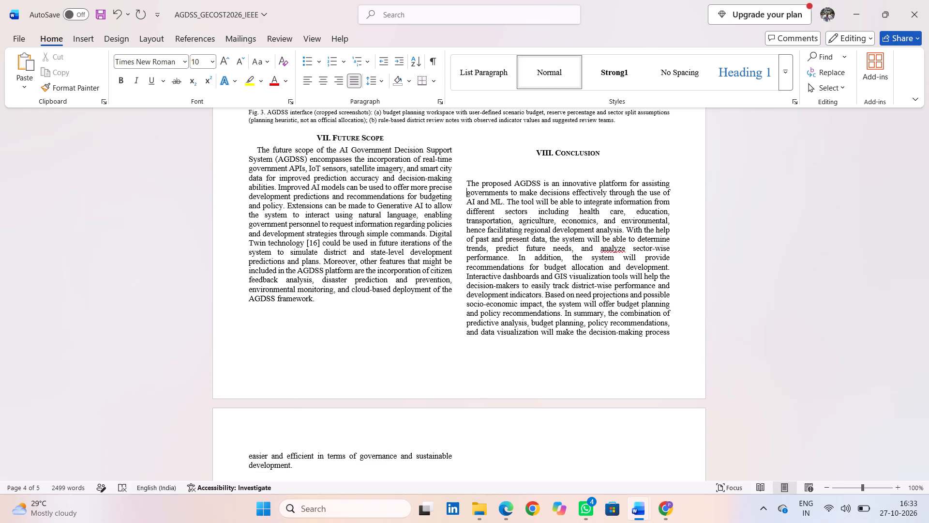
key(BackSpace)
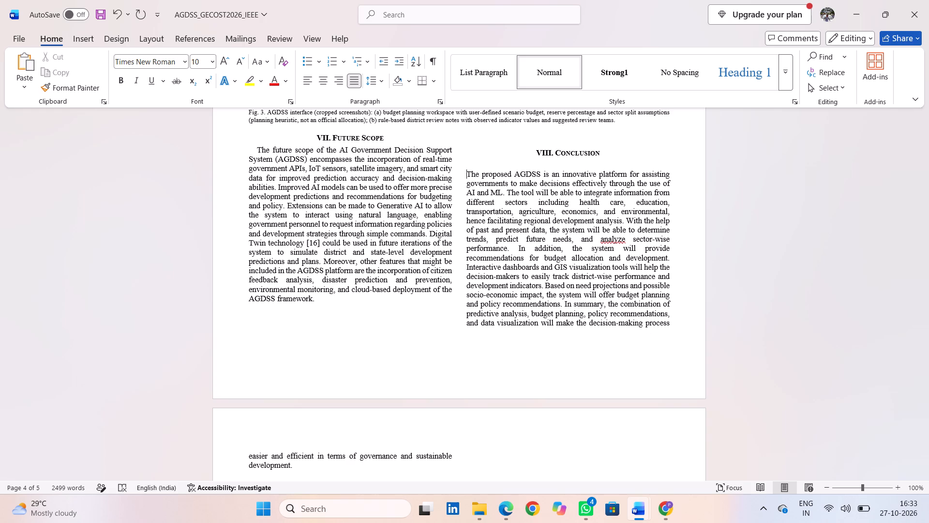
key(BackSpace)
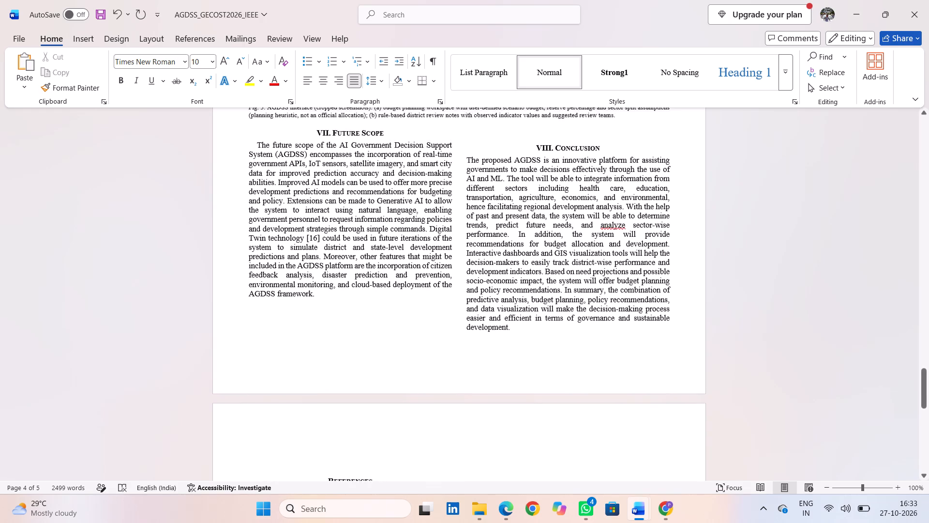
Remove the italics from all entries [1] to [16] of the reference list.
scroll(563, 201, down, 1)
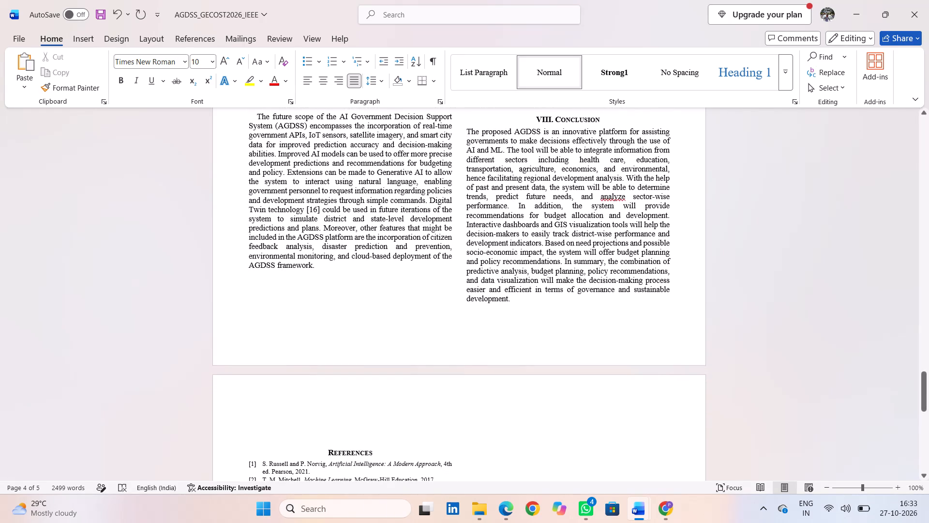
scroll(563, 201, down, 2)
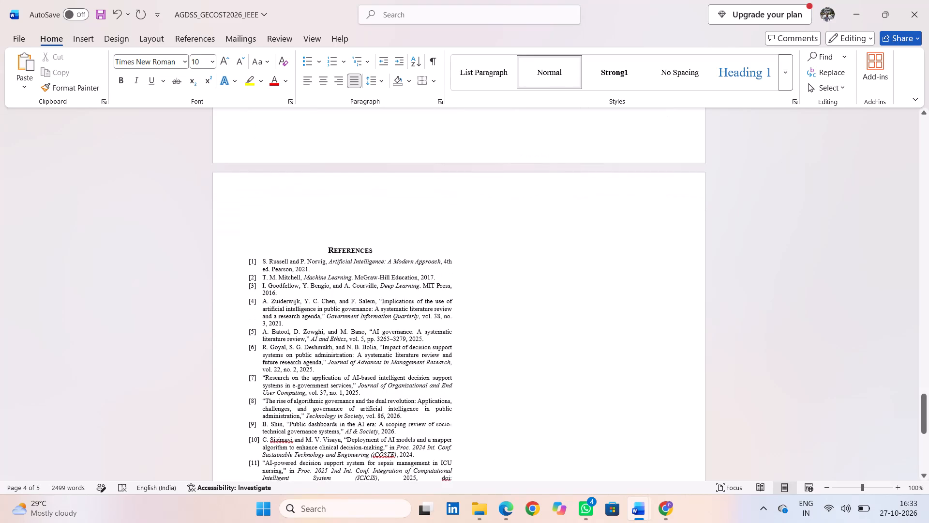
scroll(440, 214, down, 2)
scroll(440, 214, up, 1)
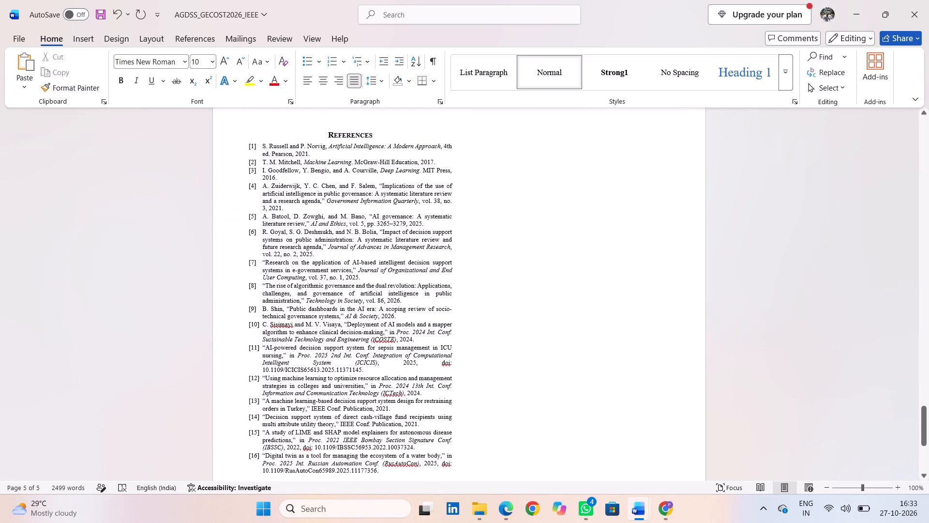
drag(246, 146, 399, 472)
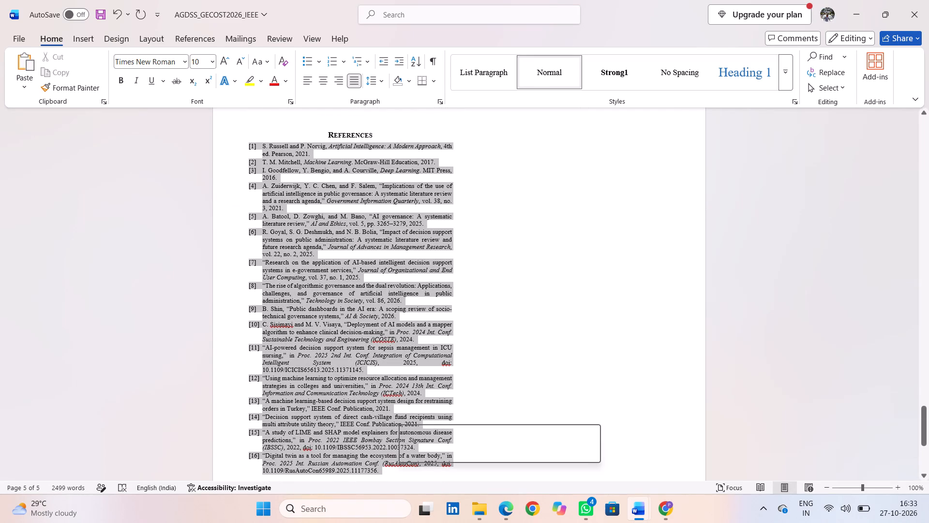
click(422, 449)
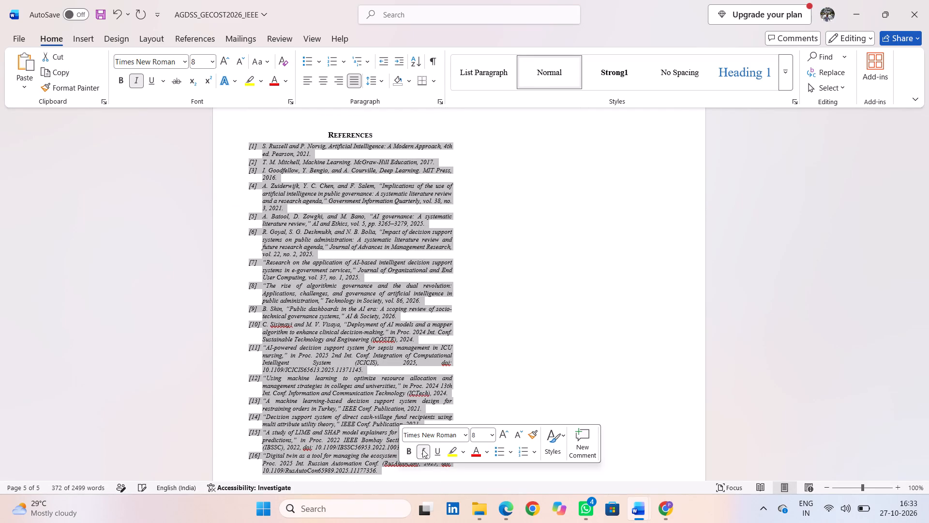
click(422, 449)
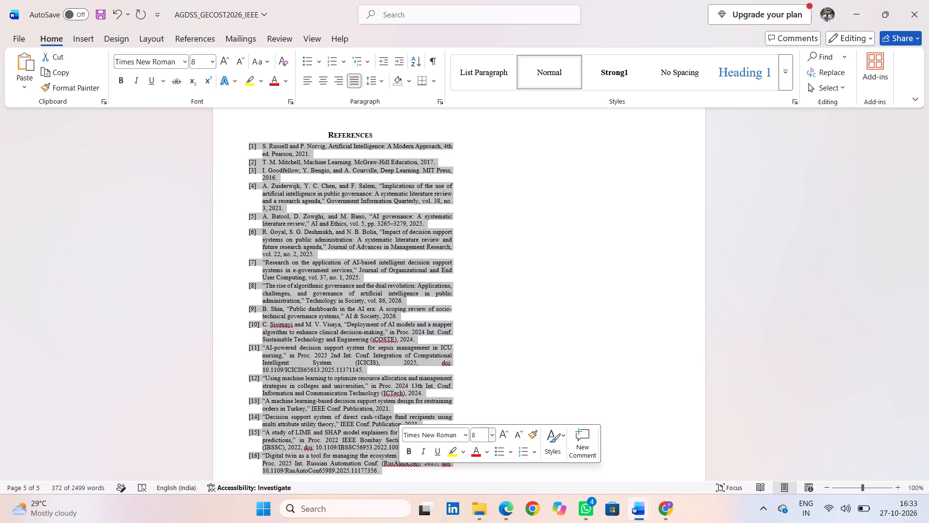
Set the font size of all reference list entries to 9.
click(494, 436)
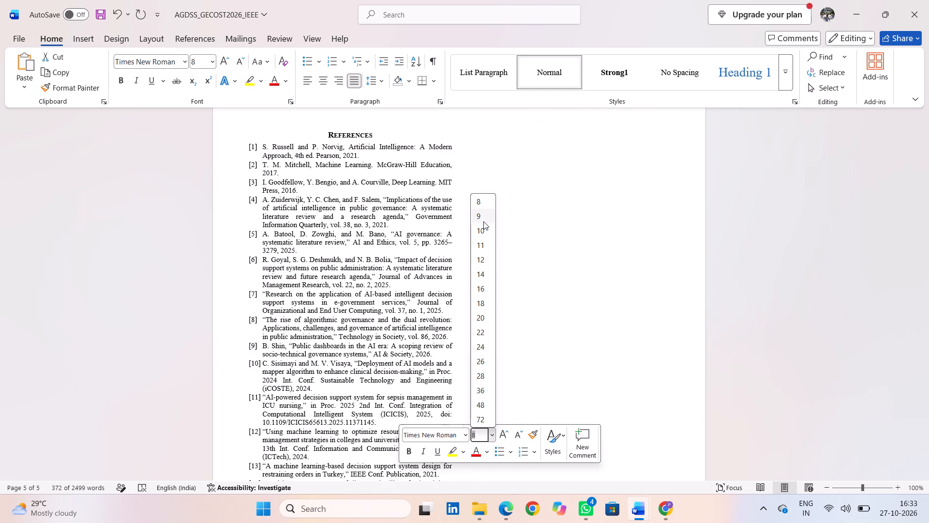
click(483, 221)
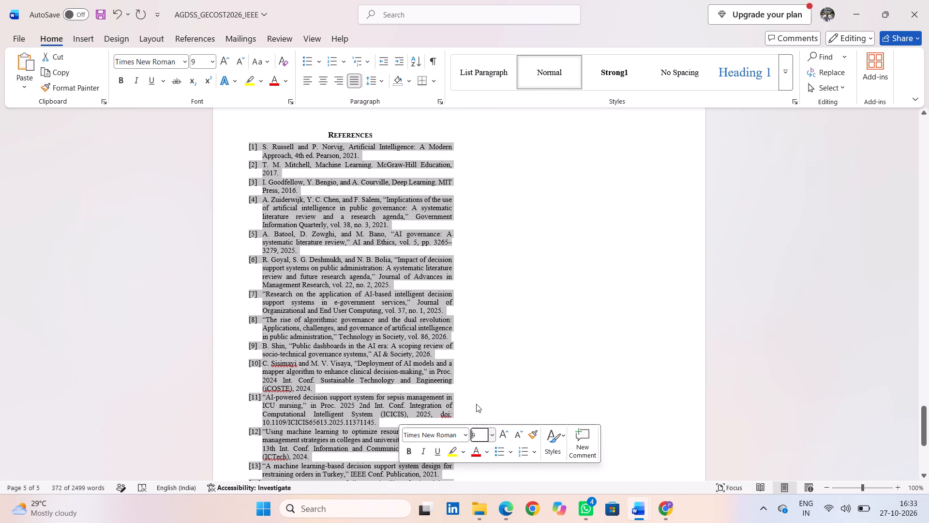
Add the section number "XI." in front of the "References" heading.
scroll(489, 384, up, 4)
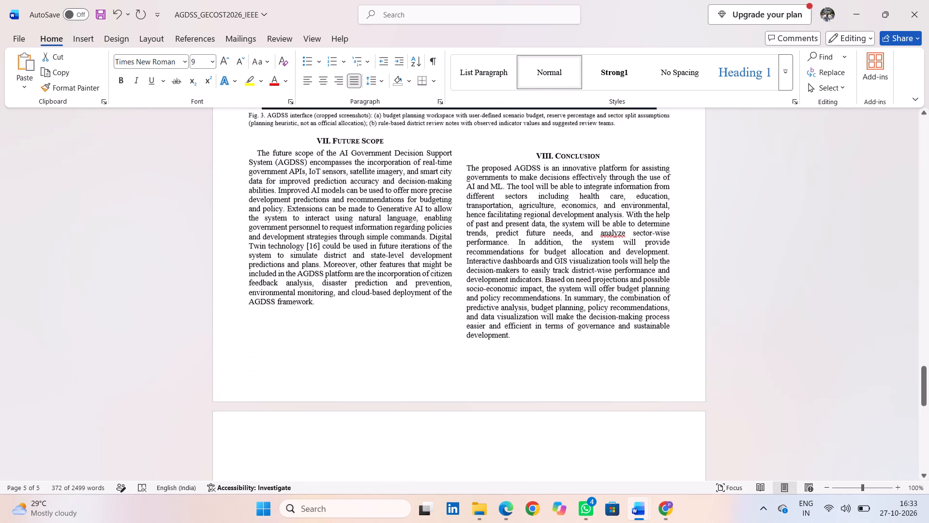
scroll(489, 384, up, 1)
scroll(489, 384, down, 3)
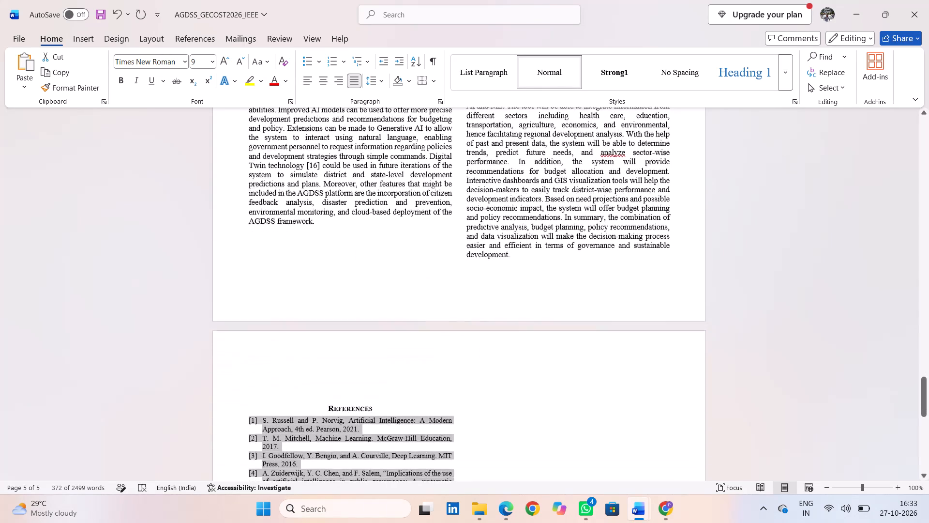
click(324, 402)
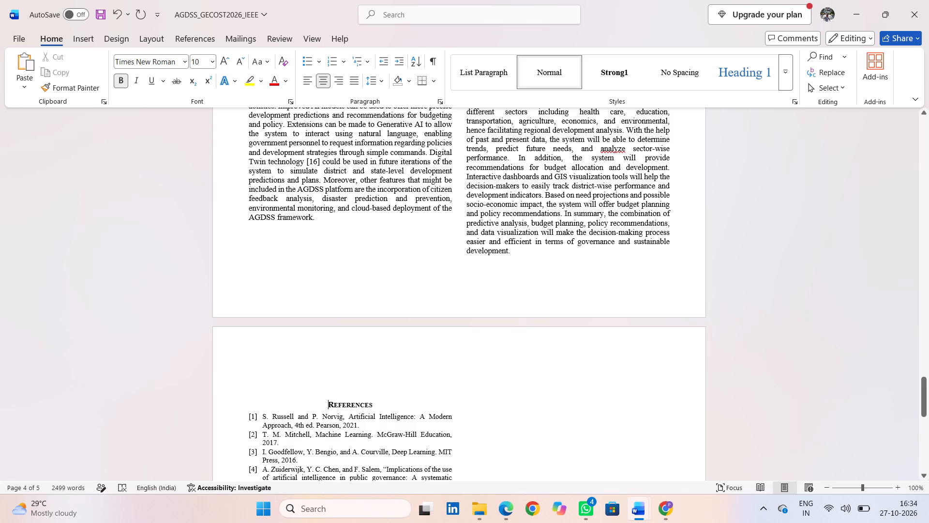
key(space)
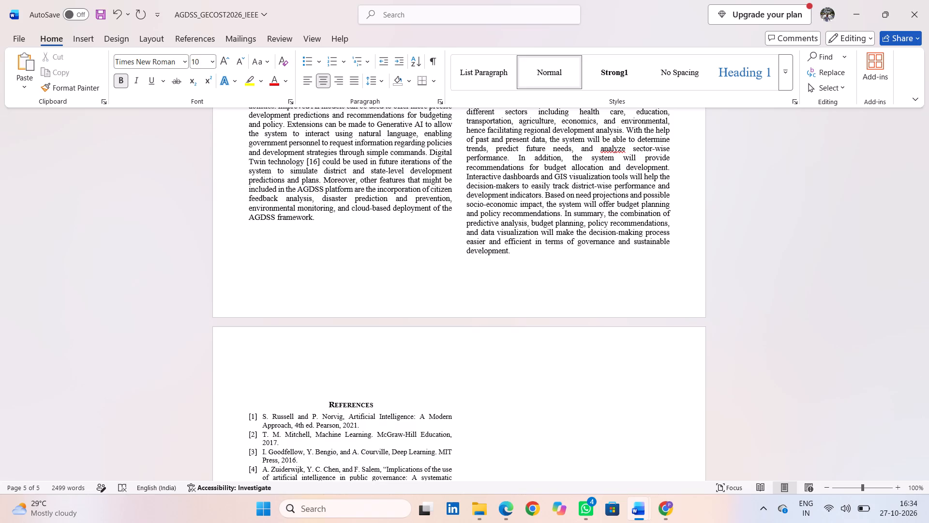
key(Left)
key(Left)
key(Right)
key(shift+x)
key(shift+i)
key(period)
Review the paper's layout and heading formatting from the References section back to the Methodology section.
scroll(360, 386, up, 2)
scroll(360, 386, down, 1)
scroll(360, 386, up, 1)
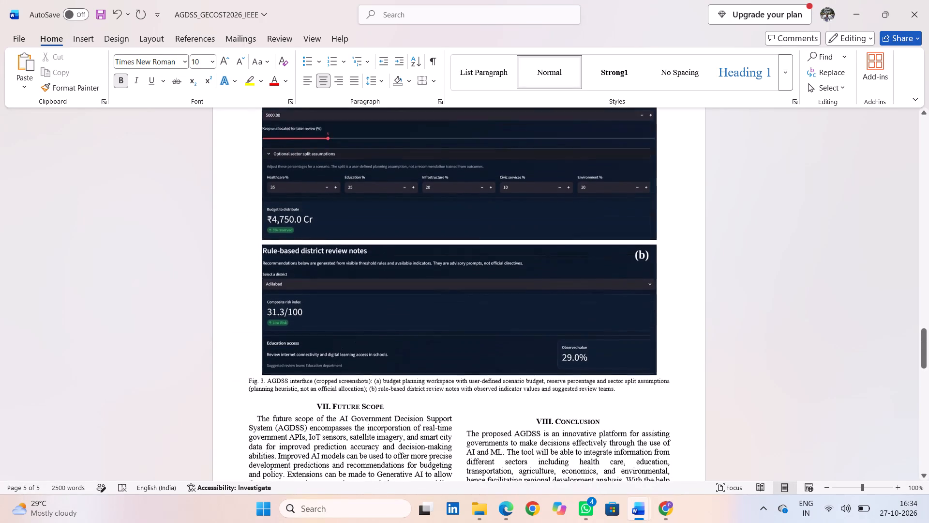
scroll(360, 386, up, 4)
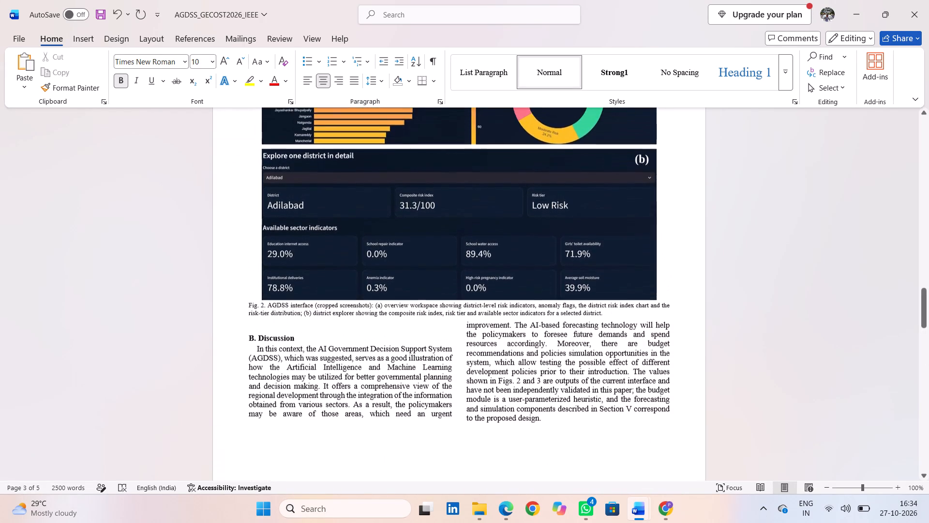
scroll(360, 386, up, 3)
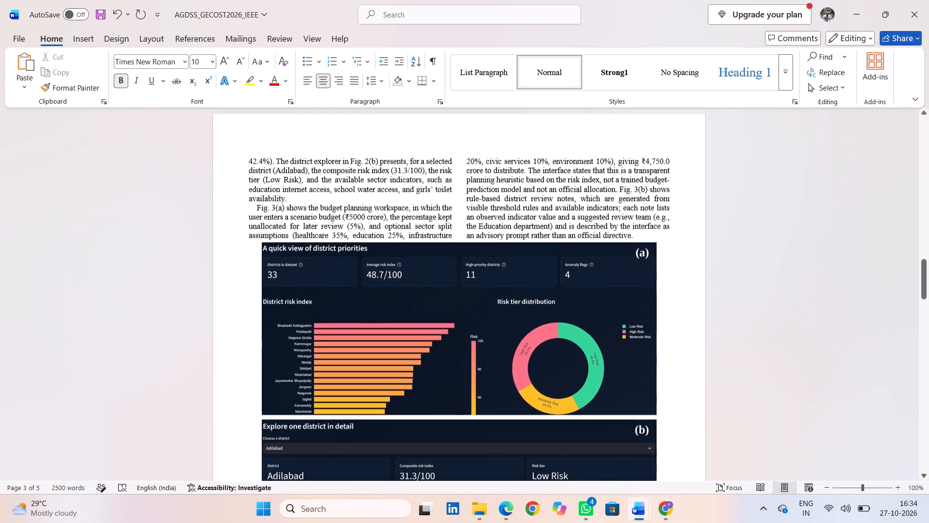
scroll(360, 386, up, 4)
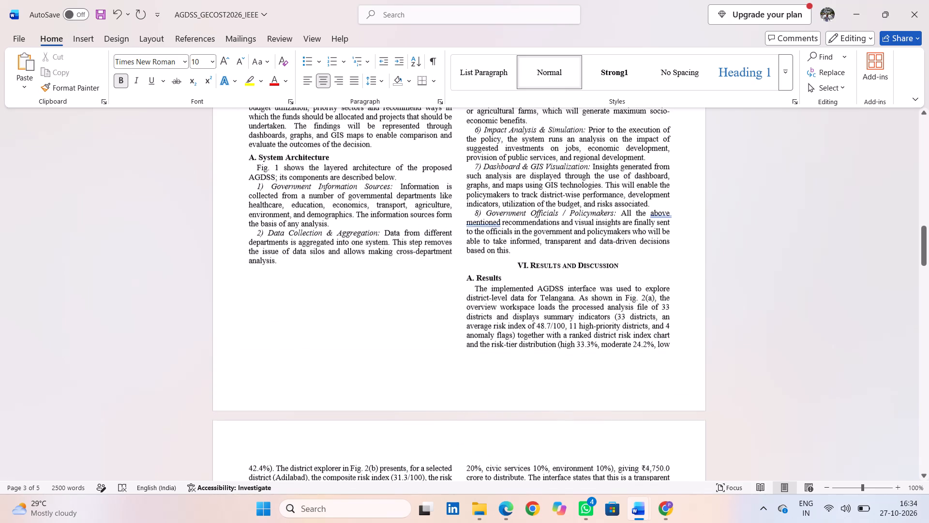
scroll(512, 387, down, 1)
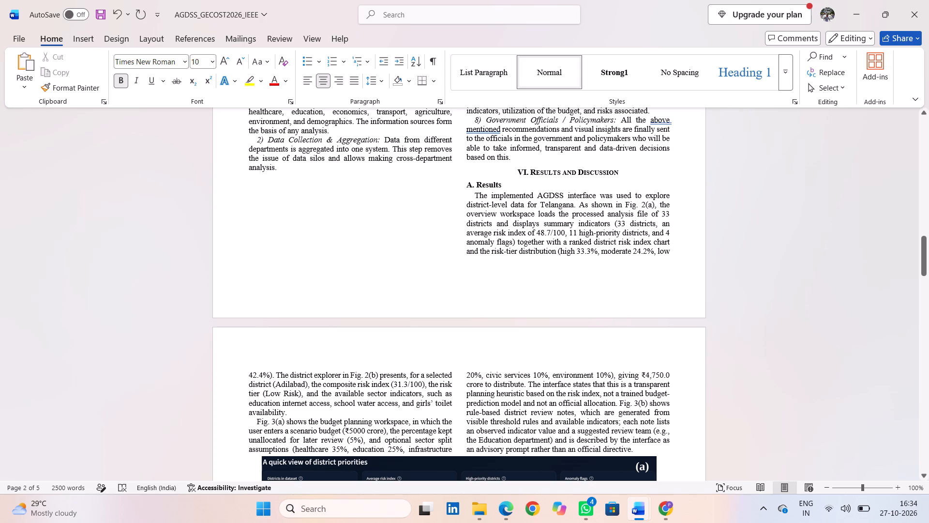
scroll(546, 257, down, 1)
scroll(546, 257, up, 1)
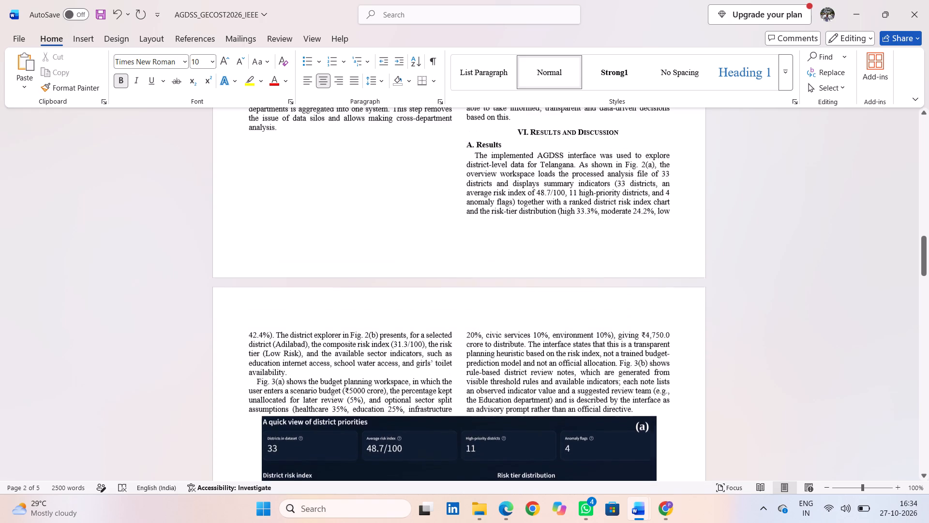
scroll(546, 257, up, 4)
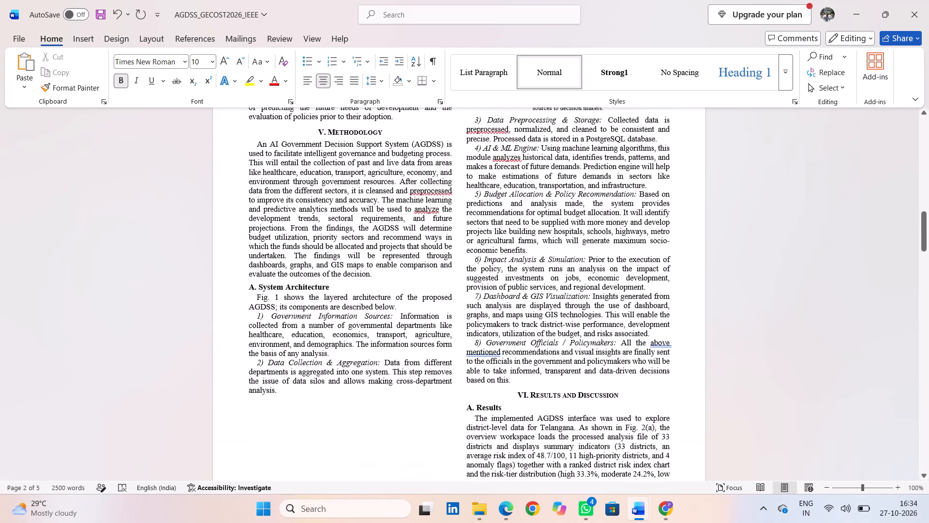
scroll(546, 257, up, 2)
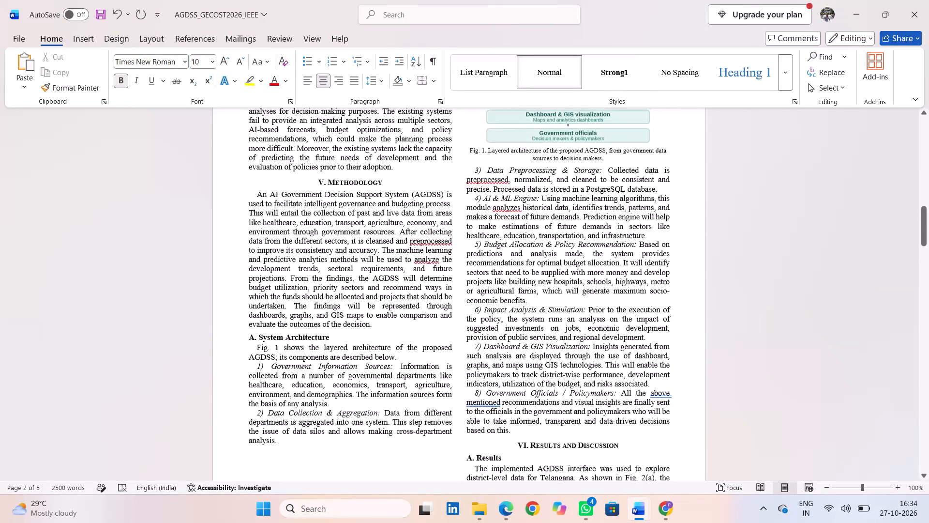
Change the run-in heading "6) Impact Analysis & Simulation:" from italic to bold.
scroll(546, 257, up, 1)
drag(473, 316, 532, 317)
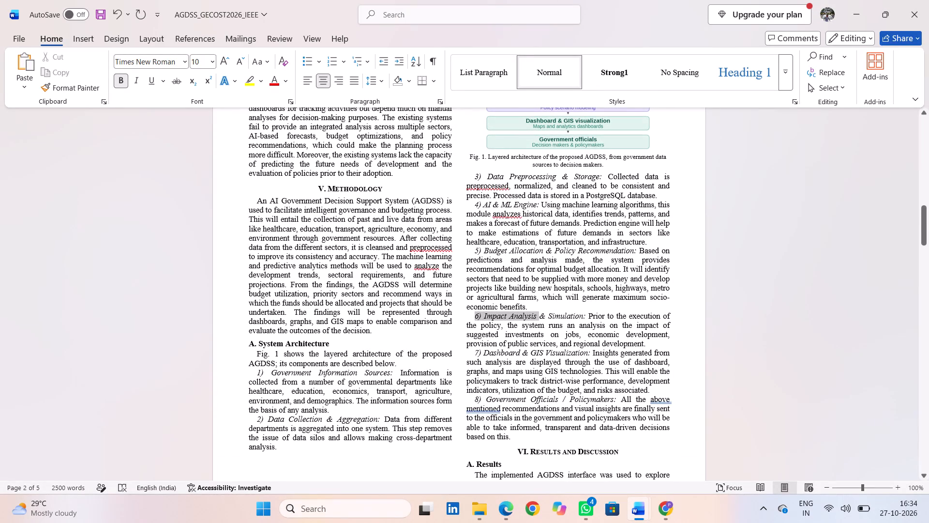
drag(532, 317, 585, 319)
drag(585, 319, 585, 316)
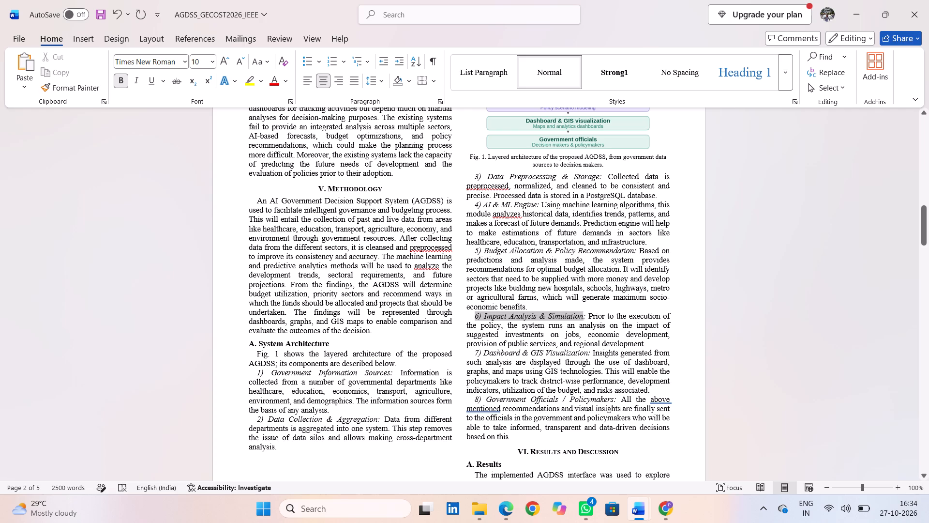
drag(585, 316, 588, 316)
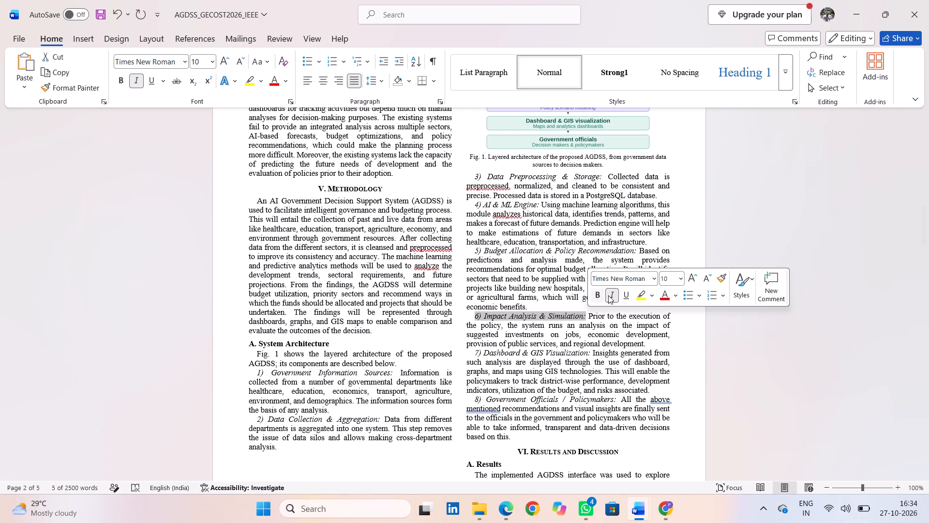
click(610, 294)
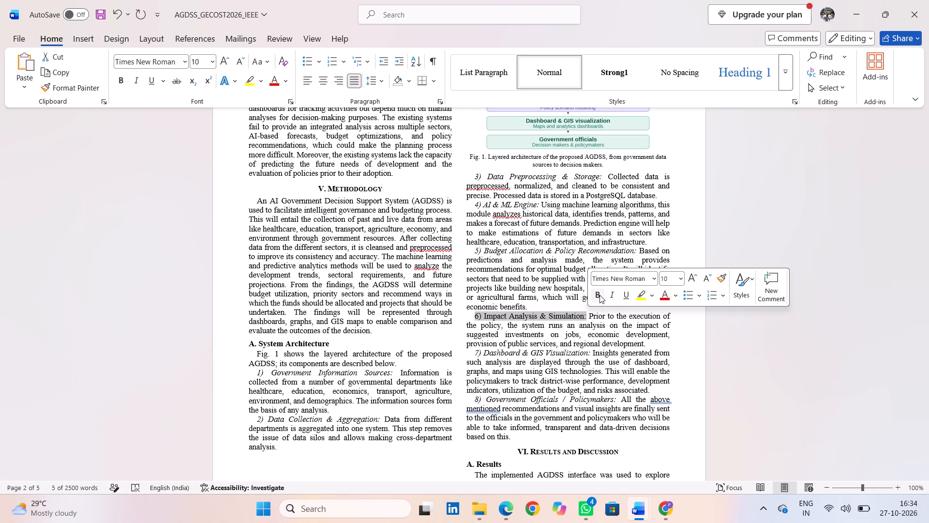
click(599, 295)
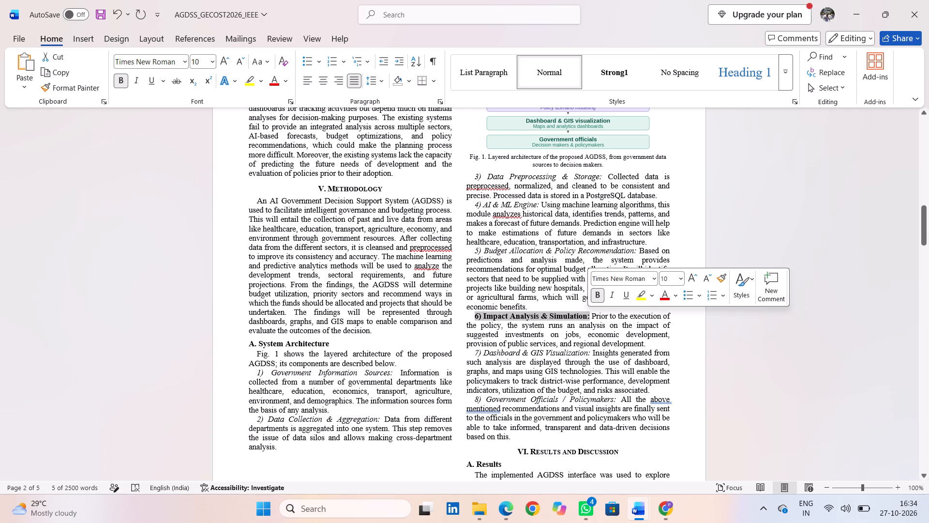
Change the run-in heading "5) Budget Allocation & Policy Recommendation:" from italic to bold.
drag(474, 252, 589, 244)
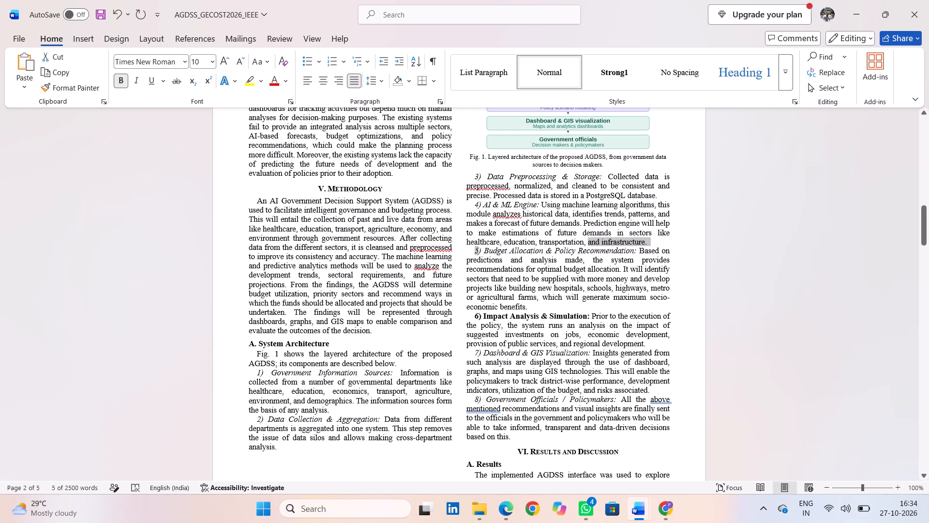
drag(589, 244, 639, 252)
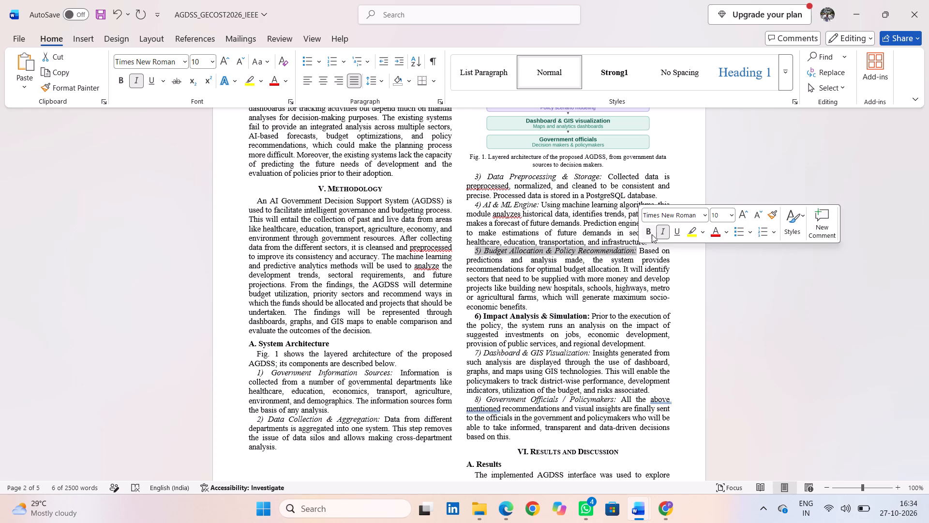
click(648, 234)
click(664, 232)
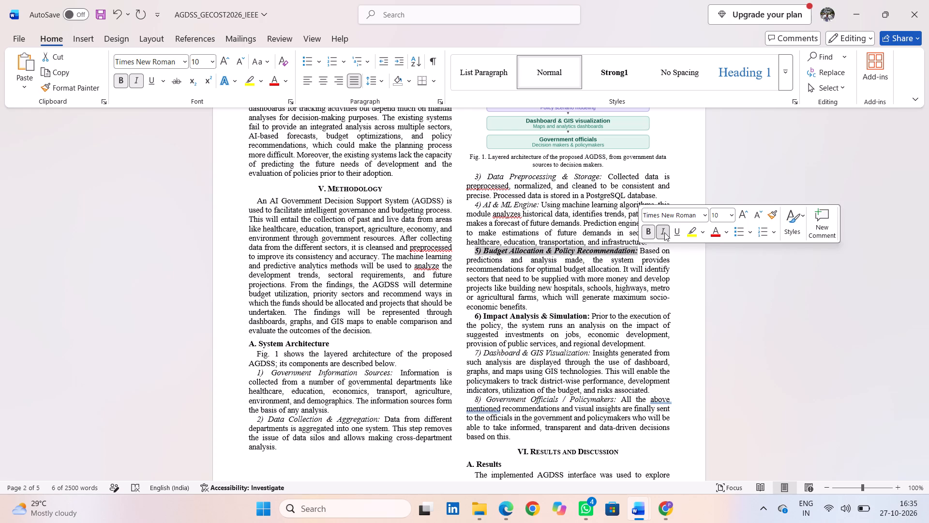
Check the numbered system component headings in the Protected View copy of the paper, and return to AGDSS_GECOST2026_IEEE.
scroll(508, 217, up, 1)
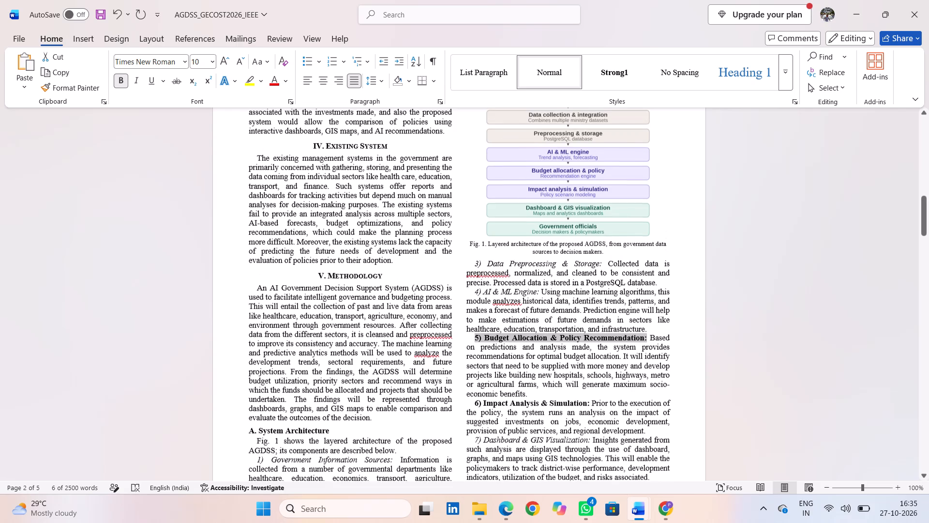
scroll(508, 217, up, 2)
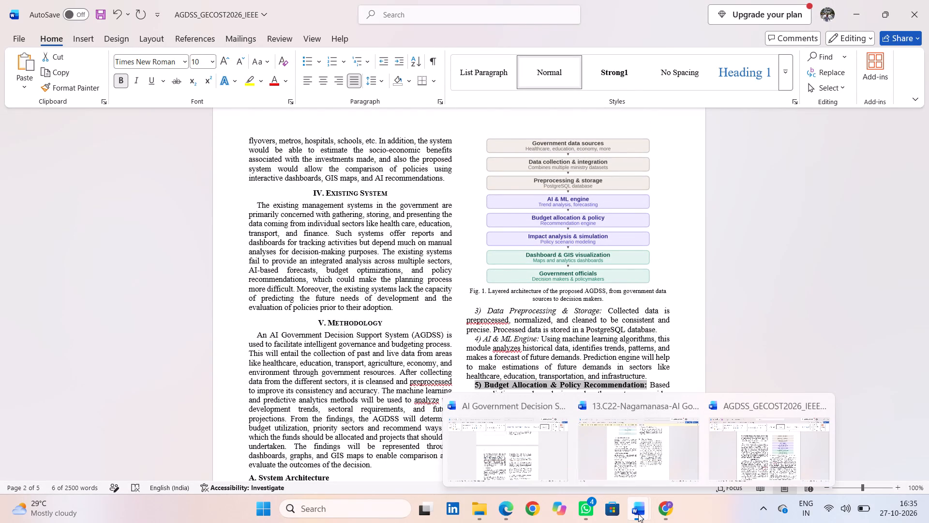
click(636, 456)
scroll(442, 292, up, 1)
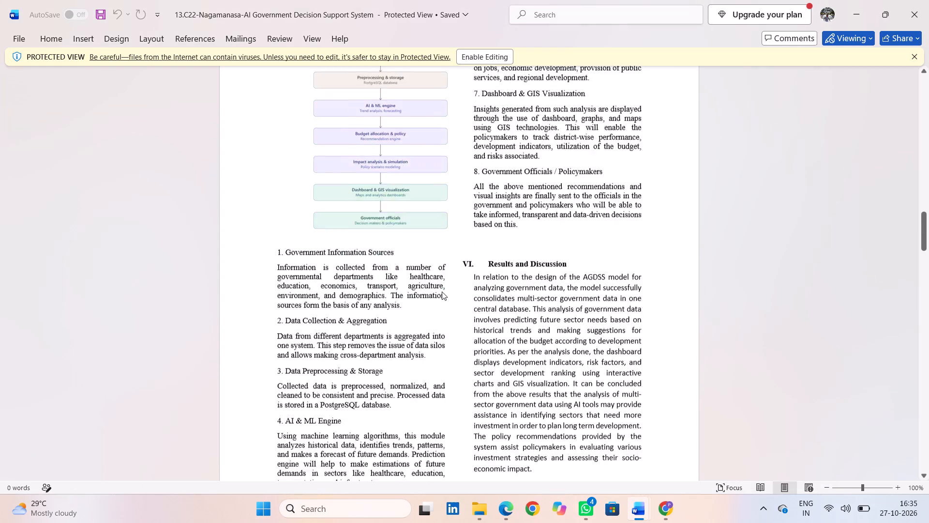
scroll(442, 292, up, 1)
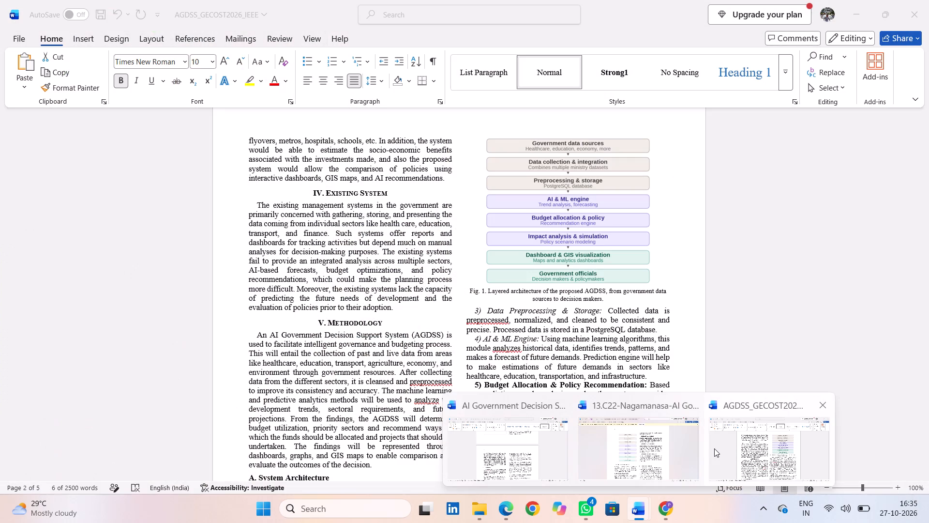
click(714, 448)
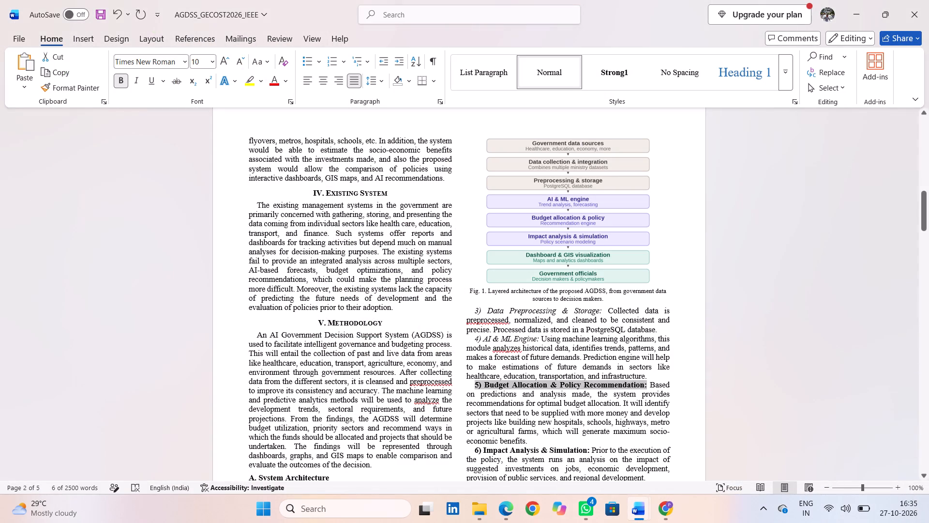
Change the run-in heading "3) Data Preprocessing & Storage:" below Fig. 1 from italic to bold.
drag(473, 311, 649, 311)
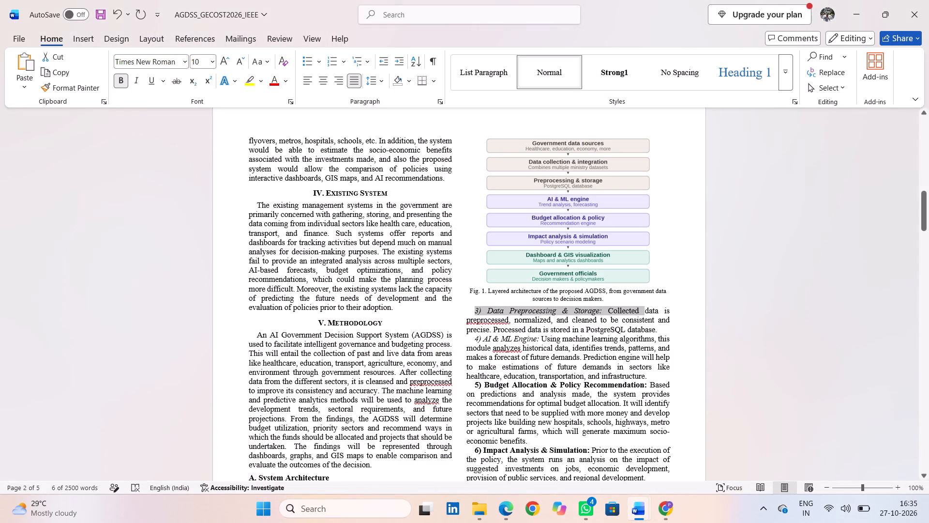
drag(649, 311, 602, 310)
drag(602, 310, 603, 311)
click(612, 294)
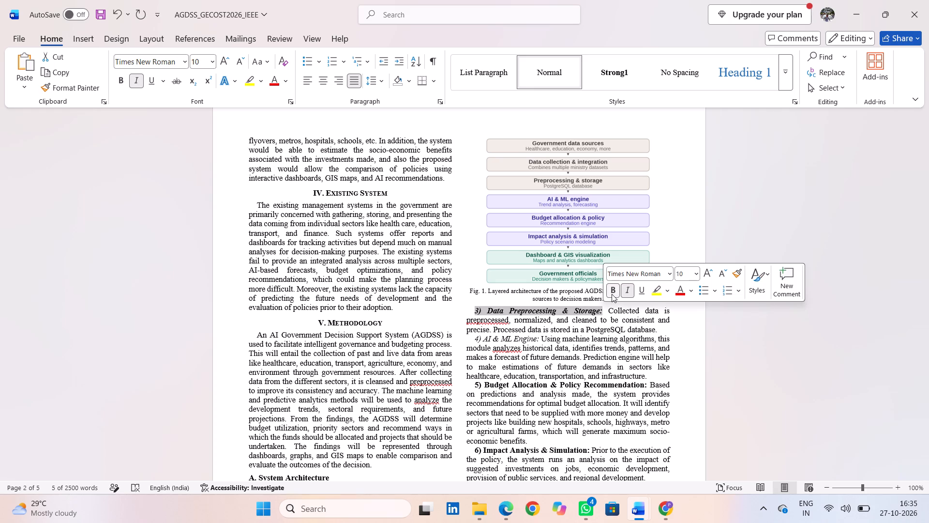
click(627, 291)
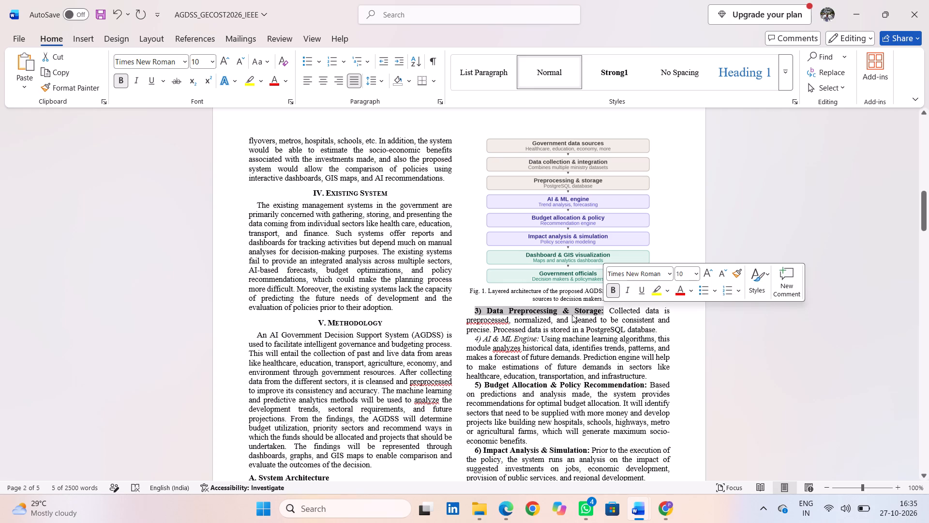
Change the run-in heading "4) AI & ML Engine:" from italic to bold.
scroll(554, 307, down, 1)
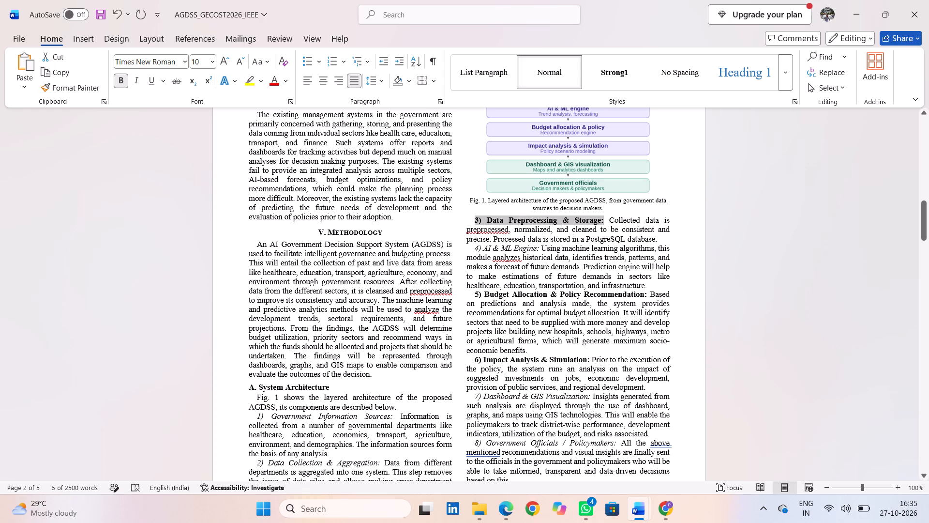
drag(472, 246, 527, 248)
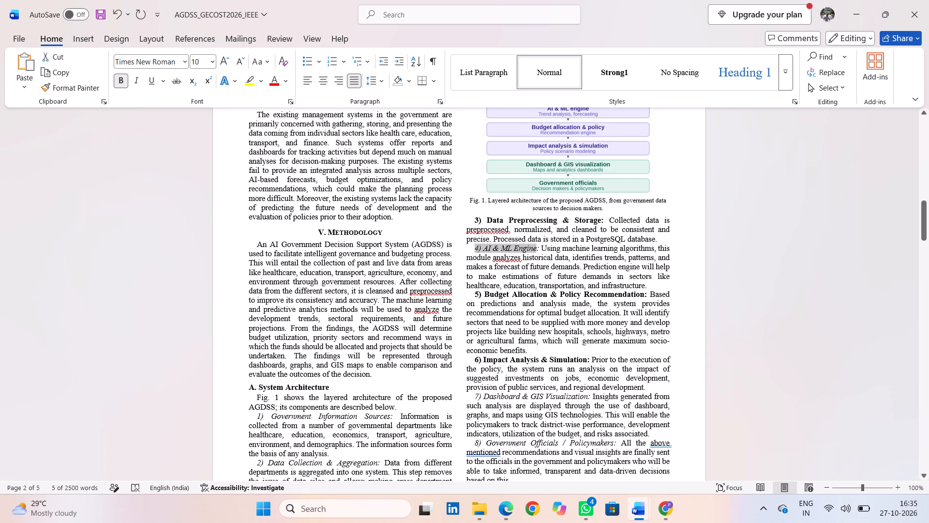
drag(527, 248, 541, 245)
click(556, 224)
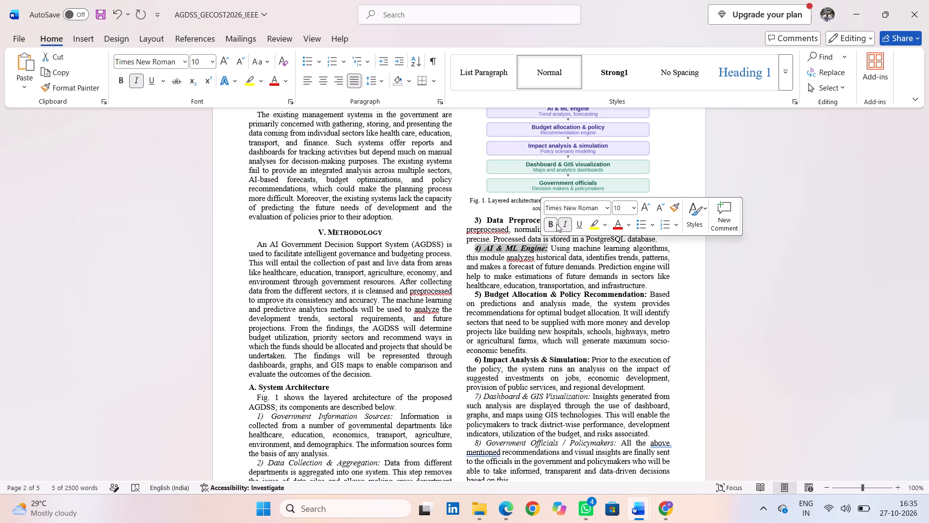
click(569, 225)
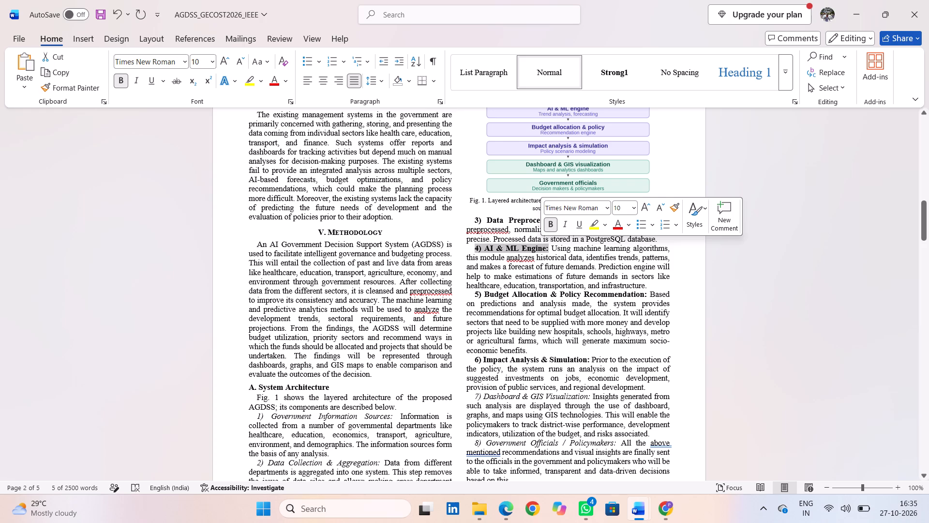
Change the run-in heading "7) Dashboard & GIS Visualization:" from italic to bold.
scroll(488, 314, down, 1)
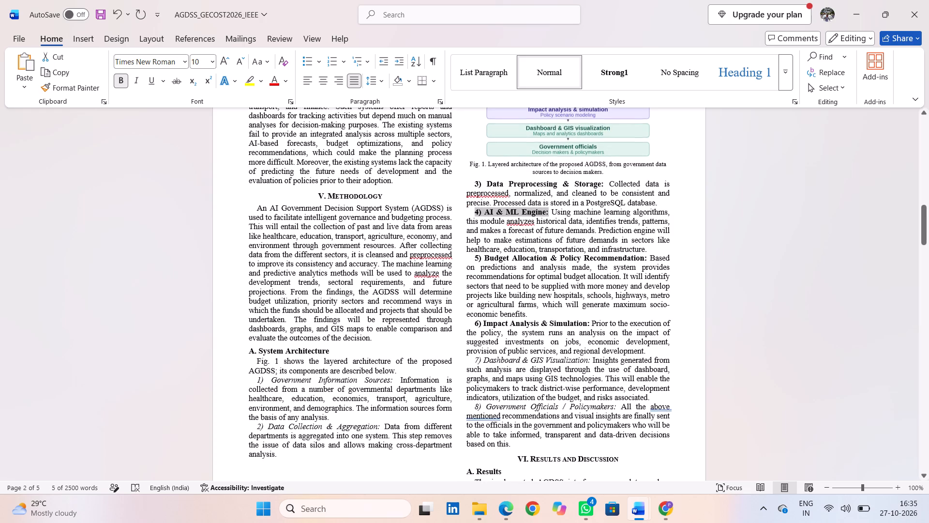
scroll(483, 317, down, 1)
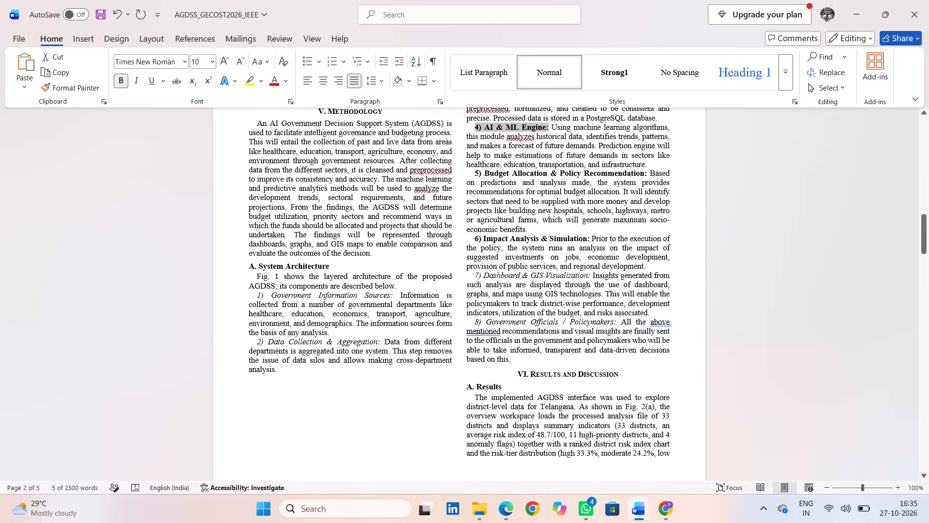
drag(474, 271, 583, 277)
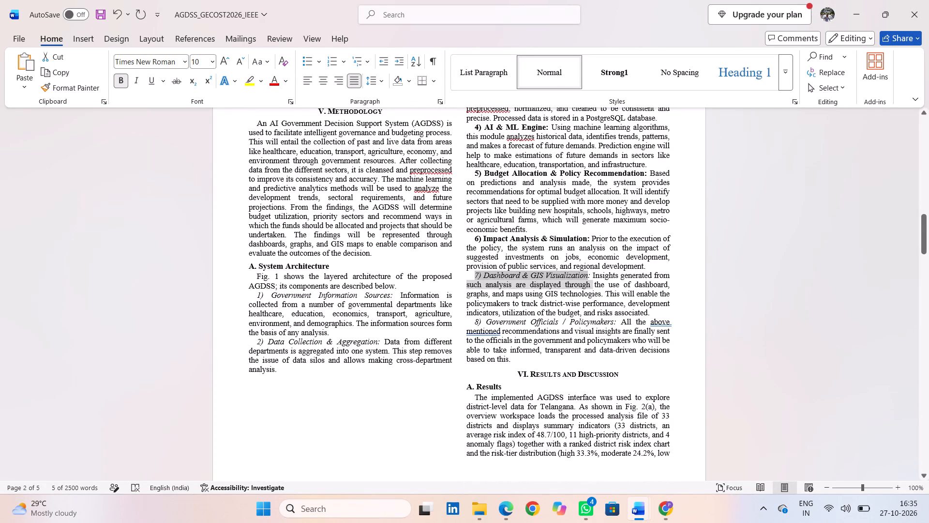
drag(583, 277, 592, 277)
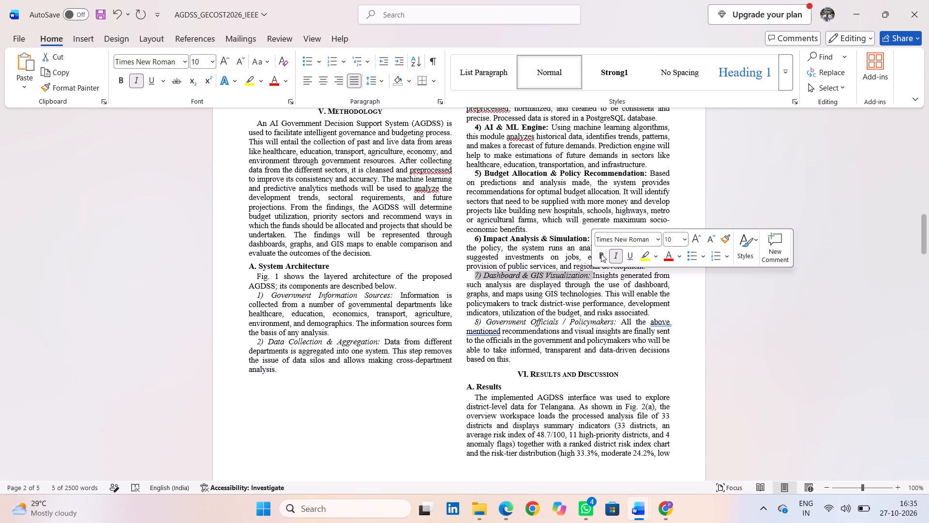
click(602, 253)
click(617, 255)
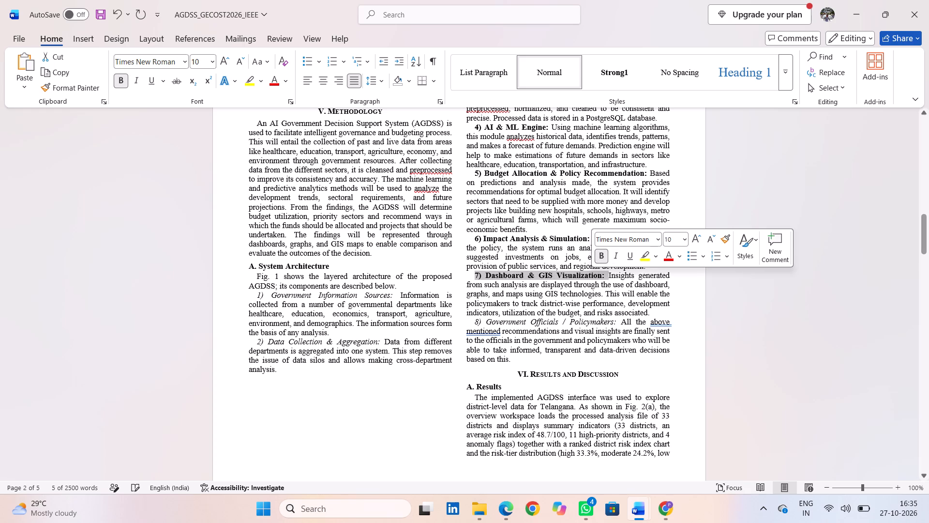
Change the run-in heading "8) Government Officials / Policymakers:" from italic to bold.
drag(473, 320, 547, 322)
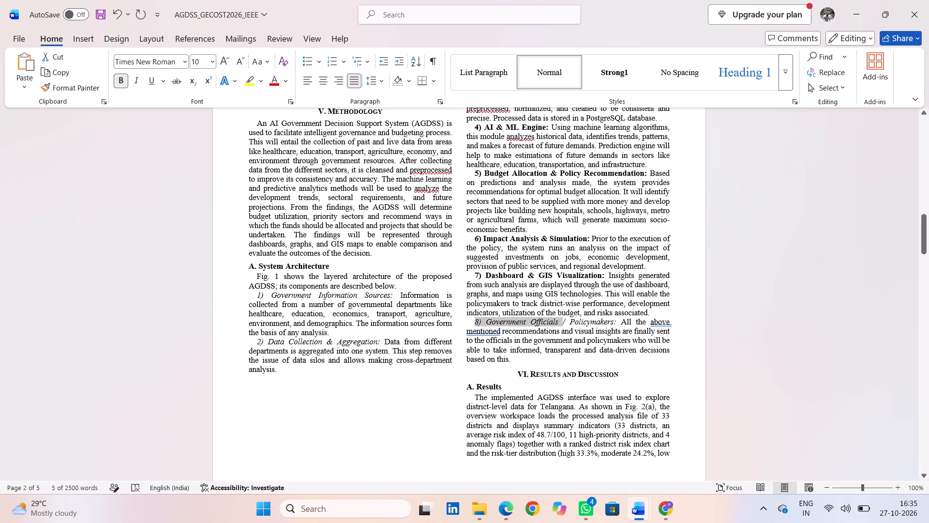
drag(547, 322, 640, 325)
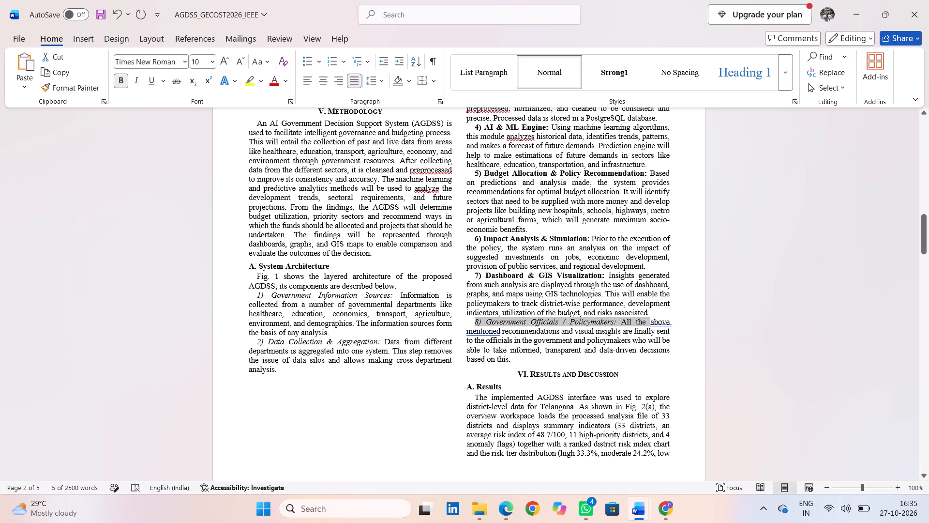
drag(640, 325, 616, 321)
click(625, 296)
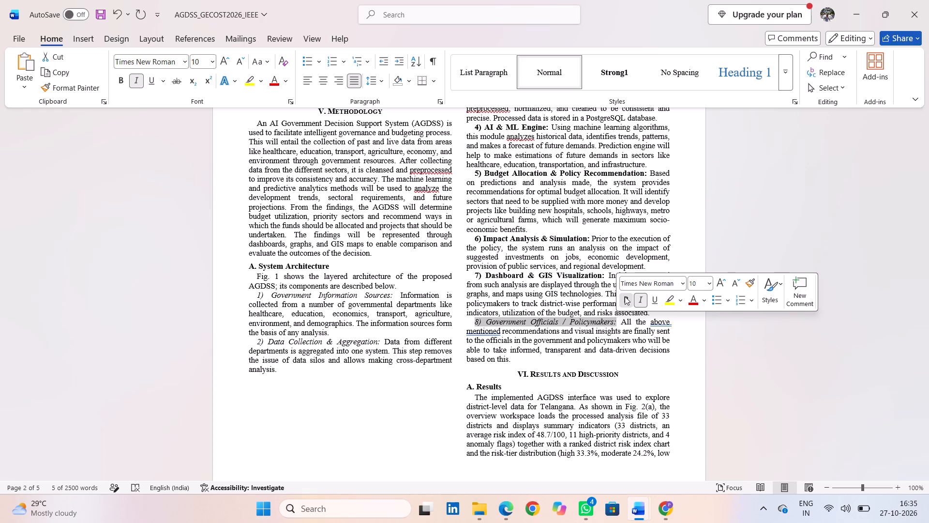
click(641, 300)
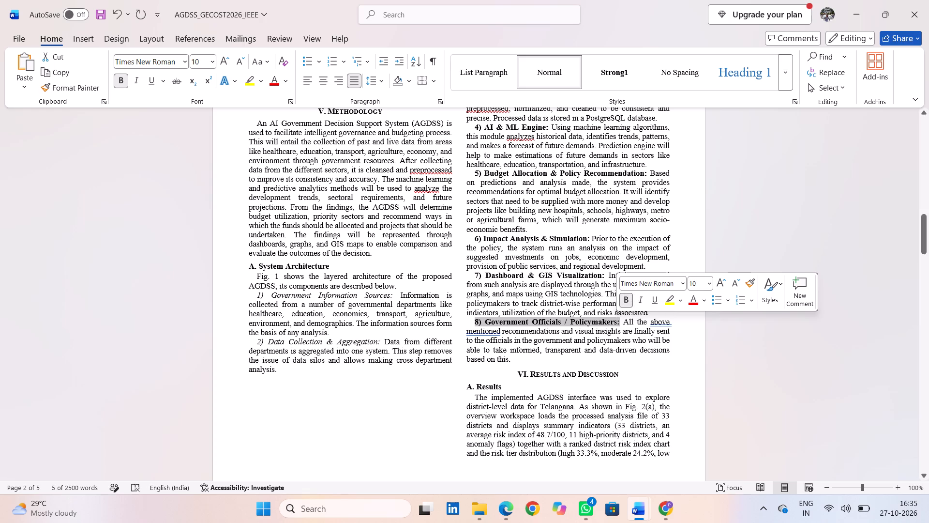
Change the run-in heading "2) Data Collection & Aggregation:" under System Architecture from italic to bold.
scroll(521, 368, down, 1)
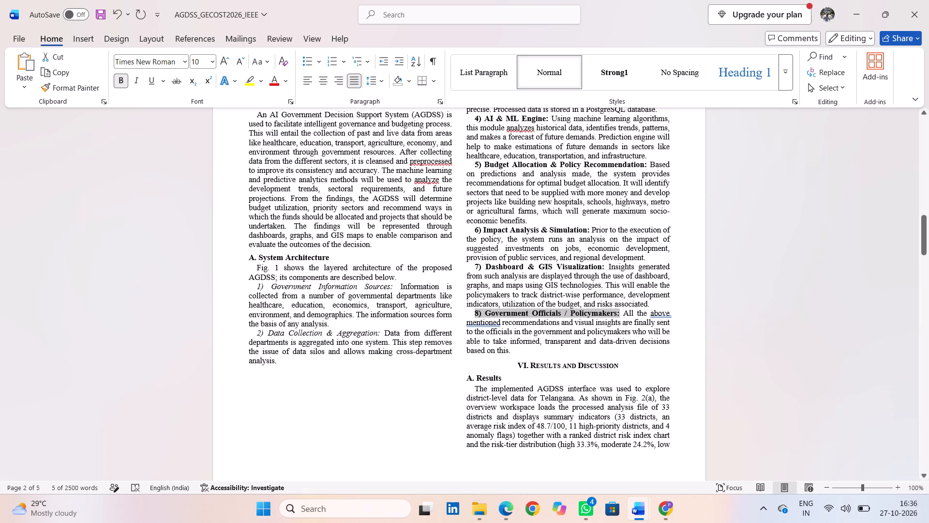
drag(252, 332, 380, 335)
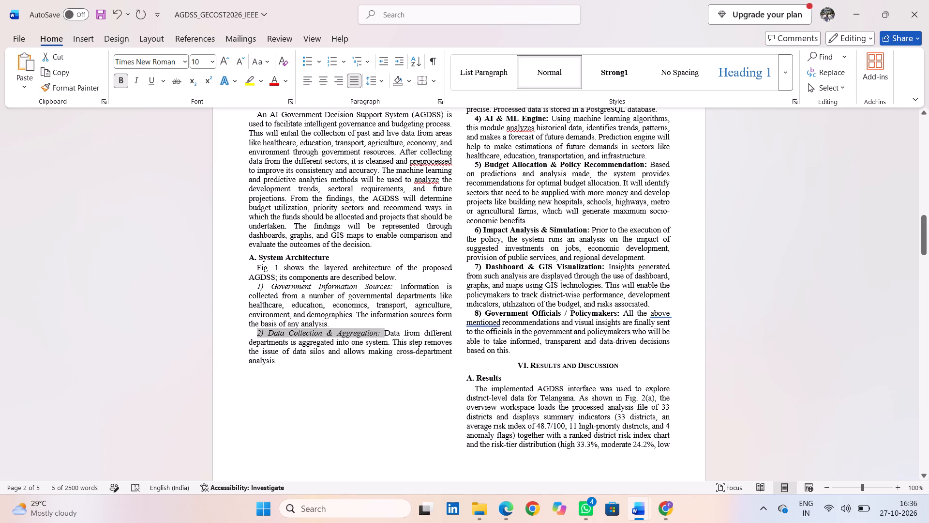
drag(380, 335, 382, 335)
drag(382, 335, 381, 335)
click(391, 316)
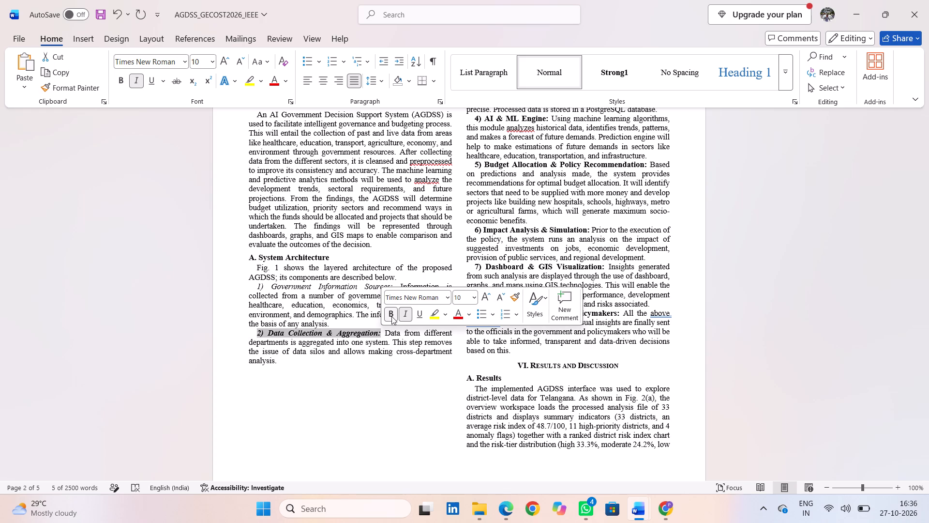
click(409, 317)
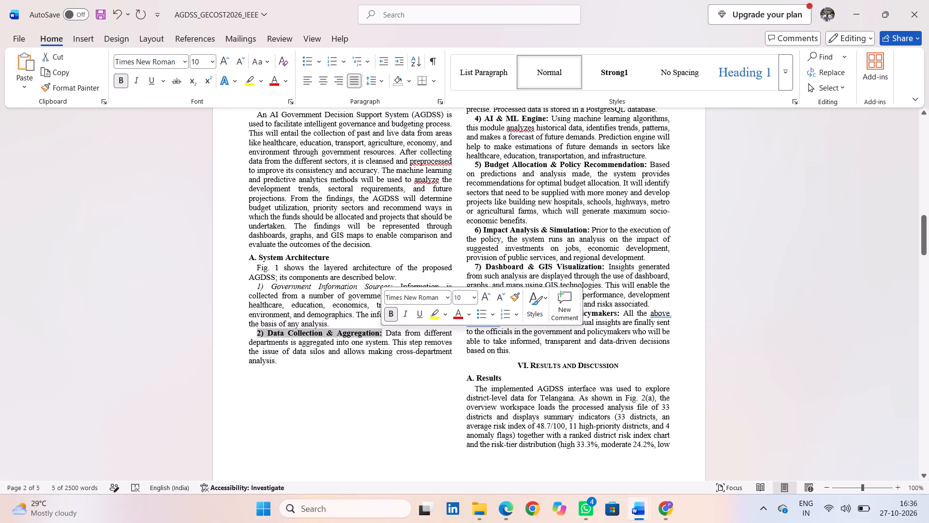
Change the run-in heading "1) Government Information Sources:" under System Architecture from italic to bold.
drag(254, 287, 419, 288)
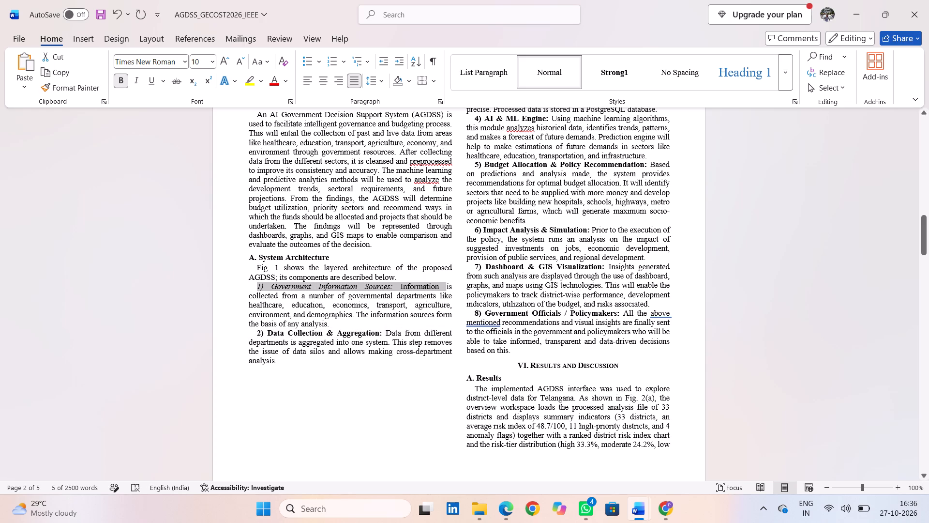
drag(419, 288, 396, 286)
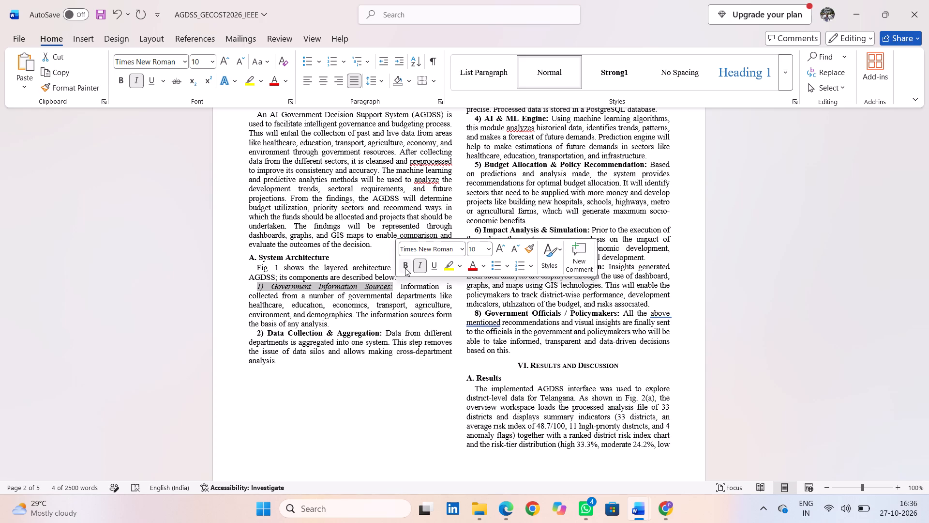
click(405, 268)
click(421, 268)
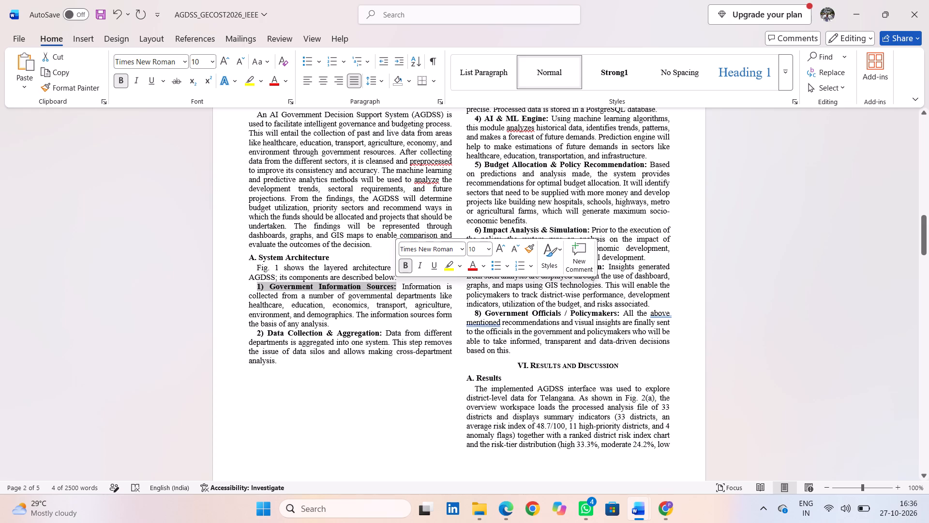
Review the formatting of the headings and the Fig. 1 caption from Results and Discussion back to the paper's title.
drag(513, 366, 645, 359)
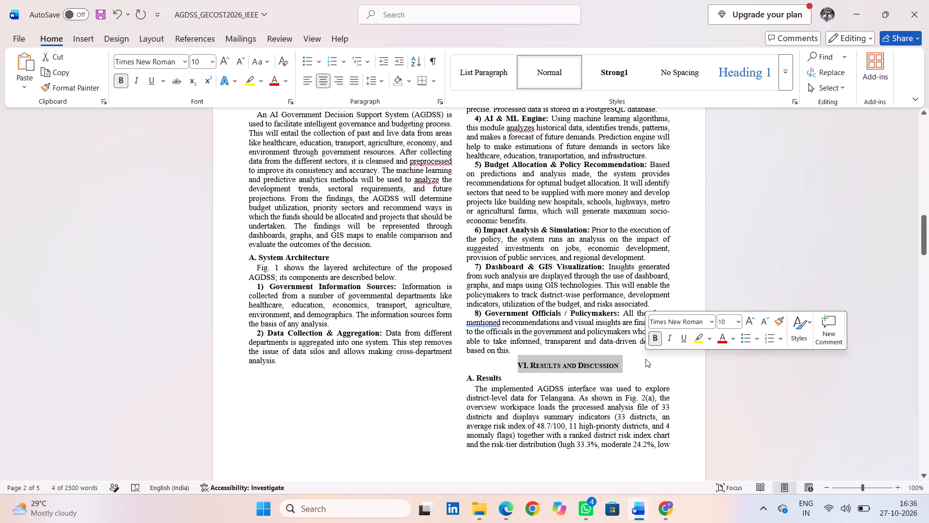
click(437, 398)
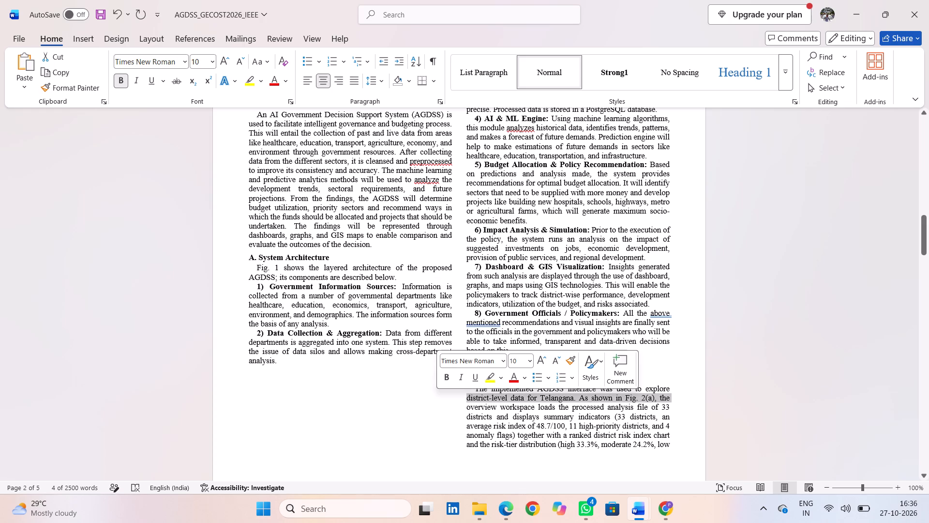
click(452, 422)
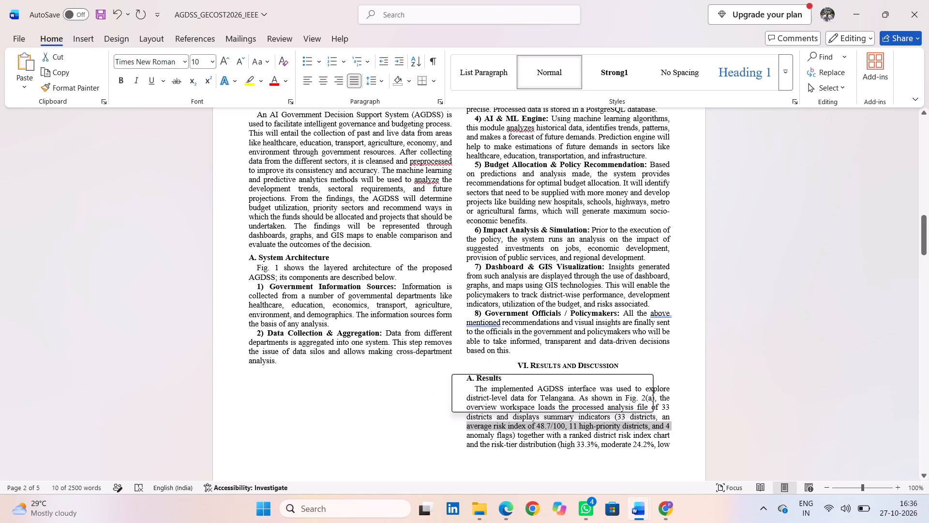
click(460, 361)
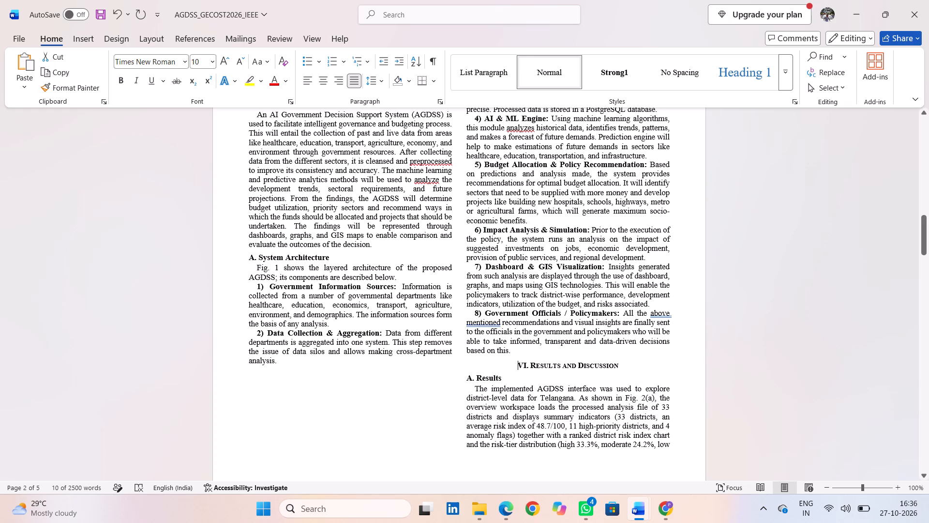
scroll(460, 361, up, 3)
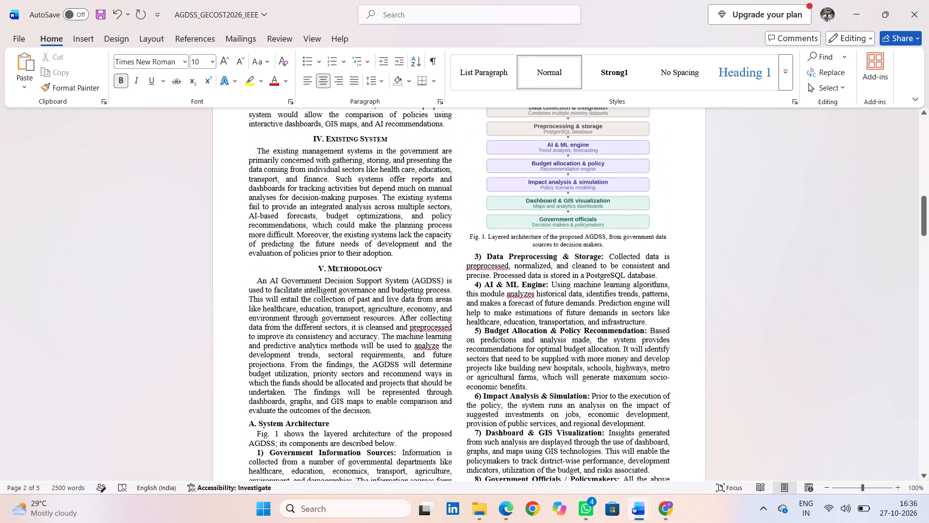
scroll(460, 361, up, 2)
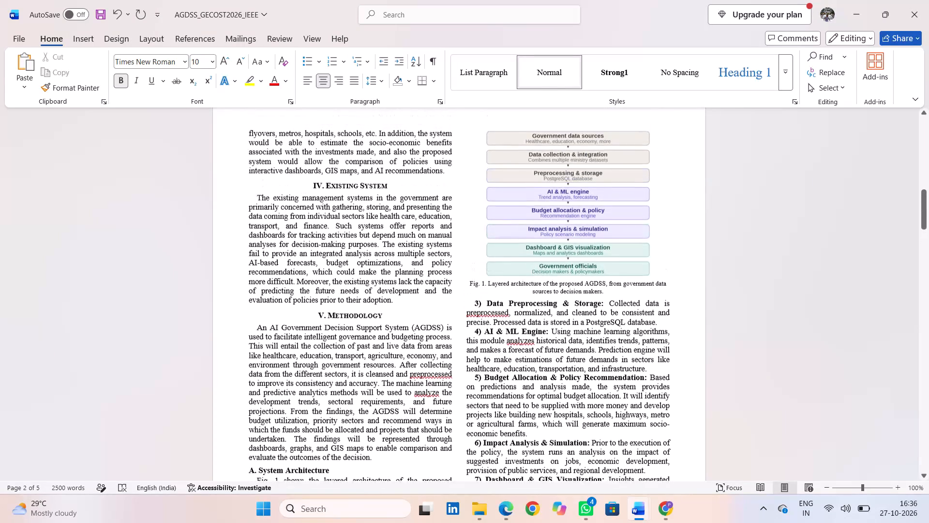
scroll(460, 361, up, 2)
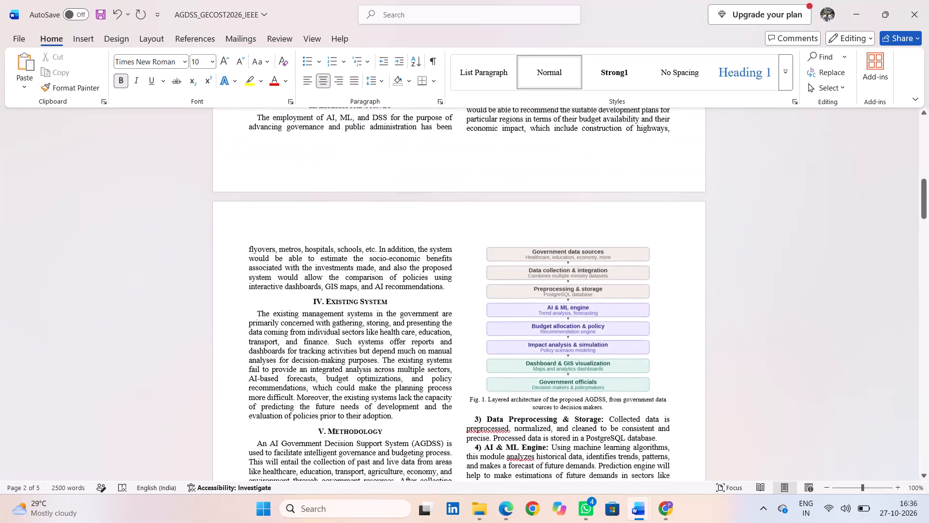
scroll(460, 361, up, 1)
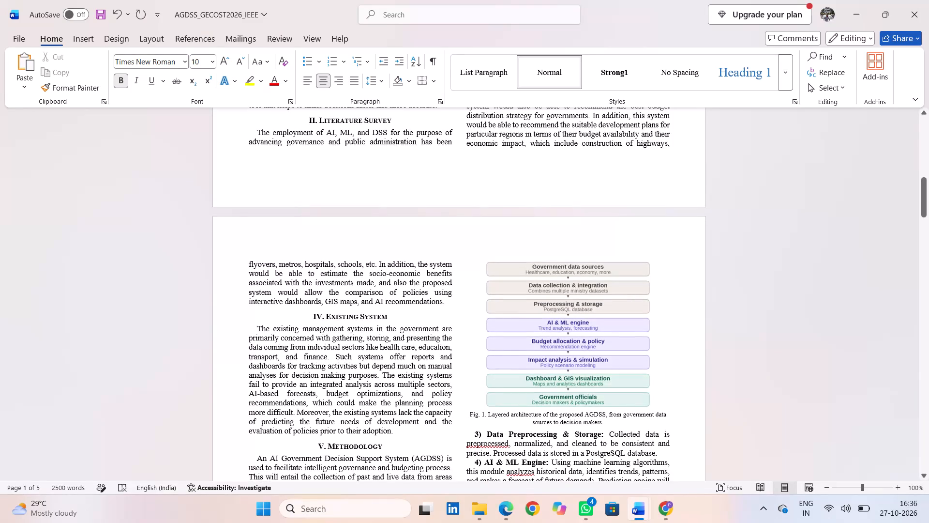
drag(466, 415, 659, 421)
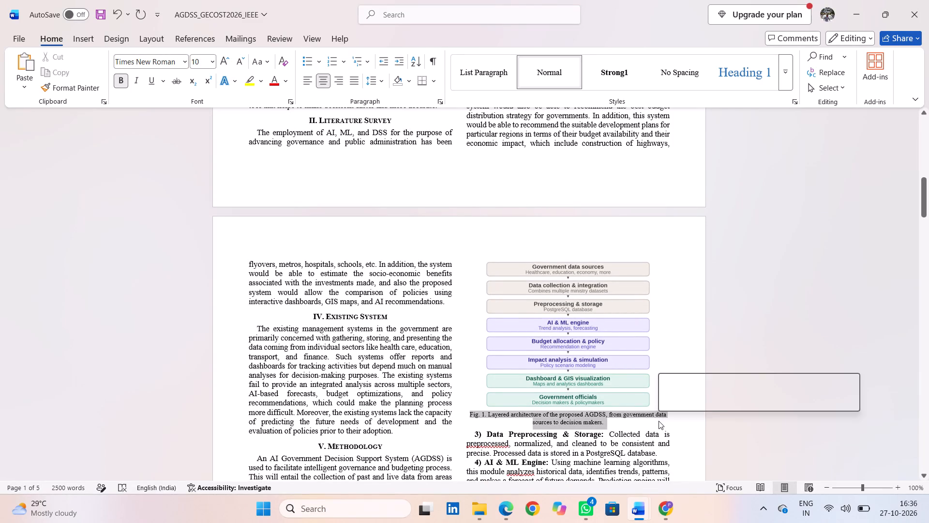
click(678, 297)
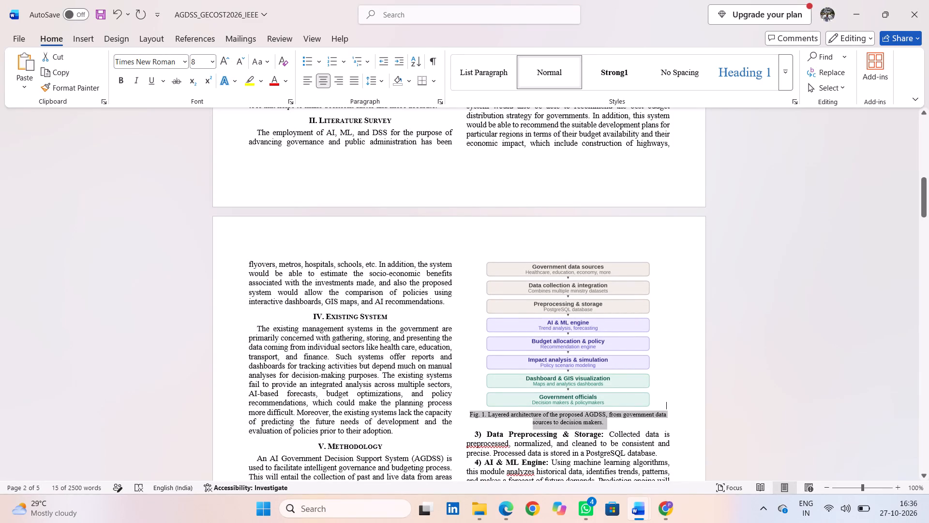
scroll(480, 281, up, 2)
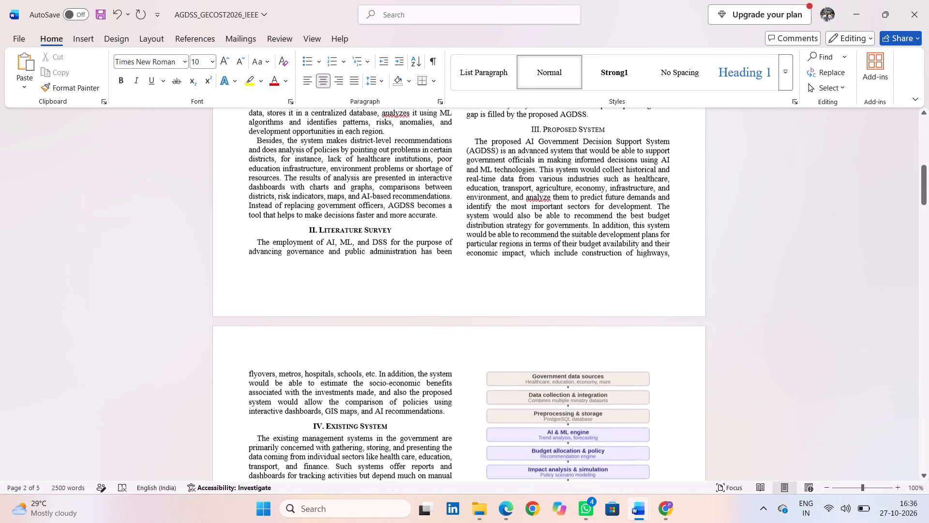
scroll(451, 268, up, 2)
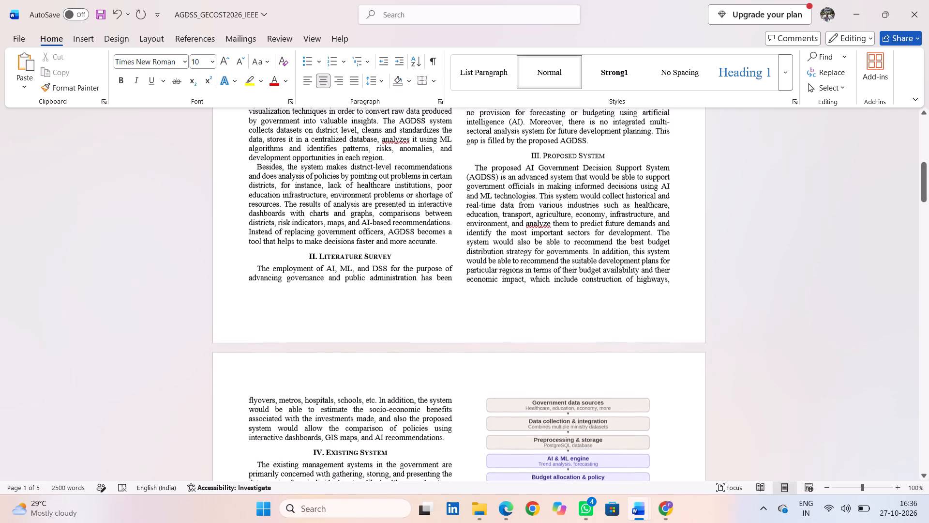
scroll(464, 264, up, 2)
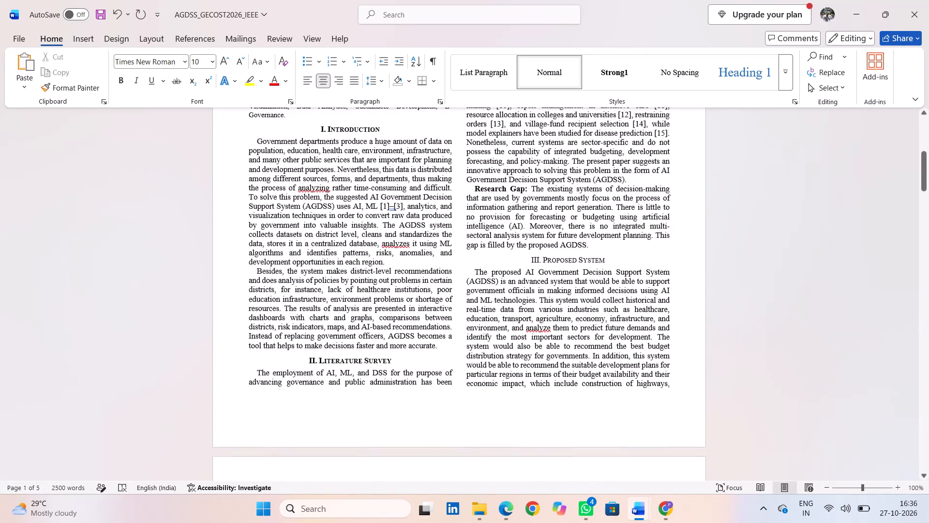
scroll(464, 264, up, 3)
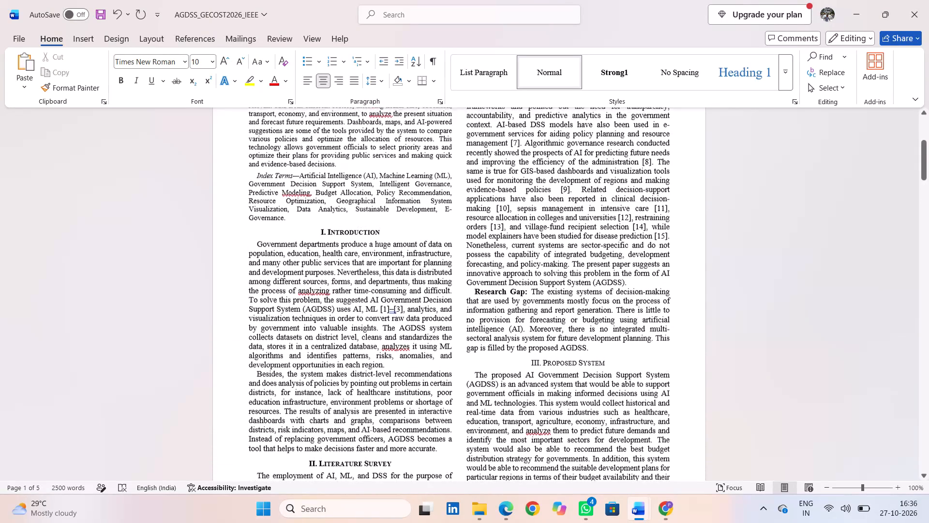
scroll(464, 264, up, 2)
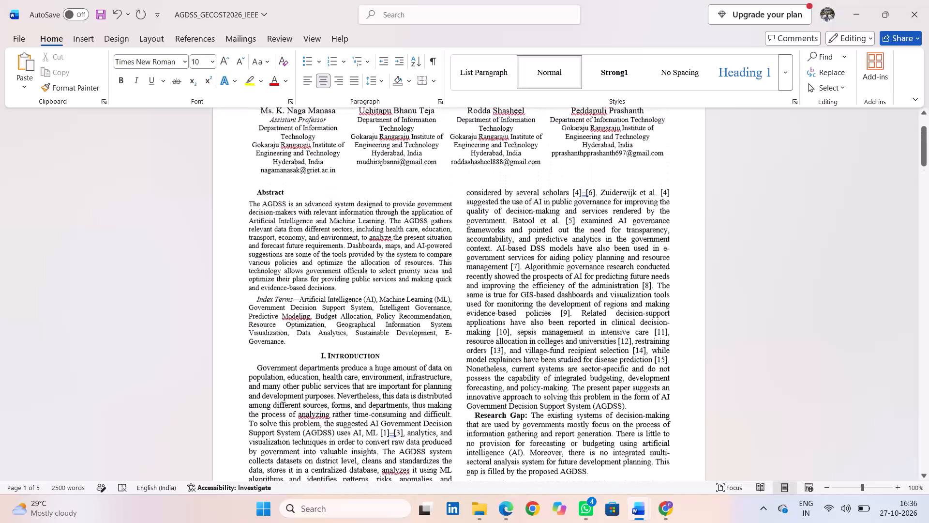
scroll(464, 264, up, 2)
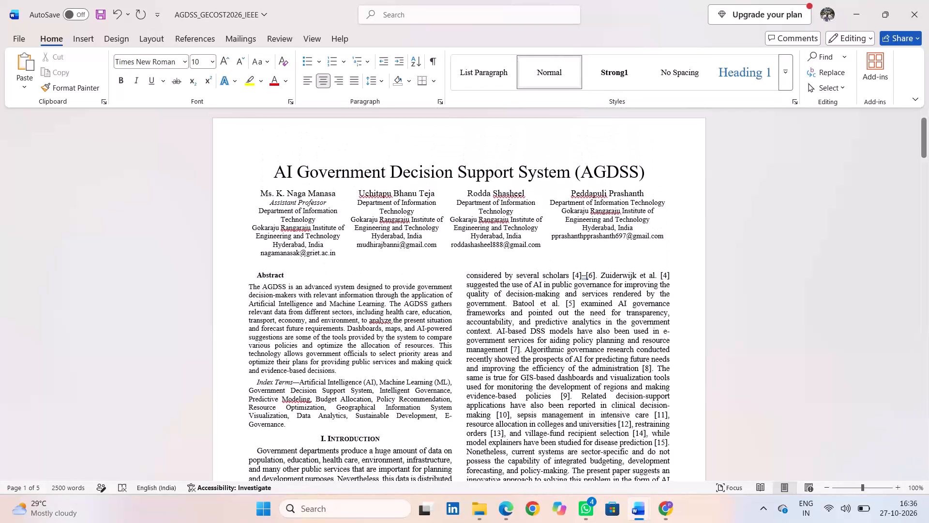
Examine the first page's abstract, index terms and section headings for consistent formatting.
scroll(454, 301, down, 1)
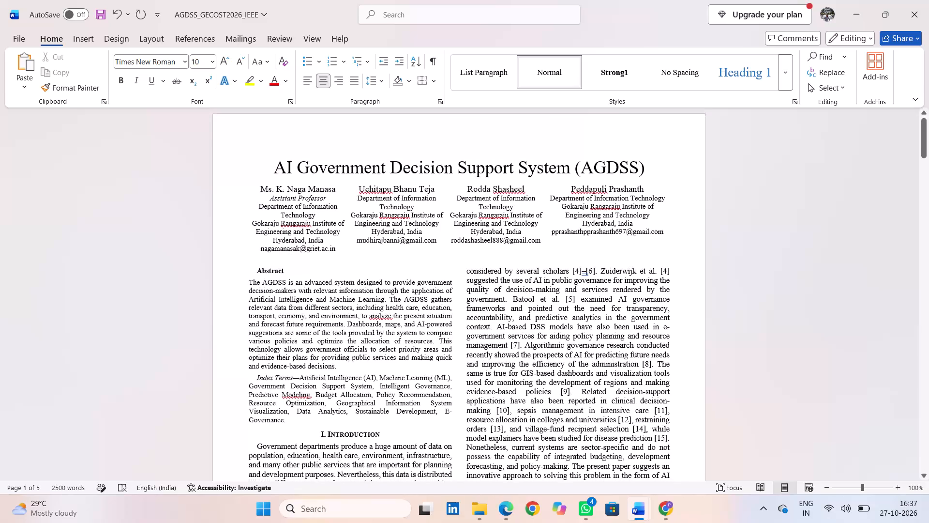
scroll(454, 301, down, 1)
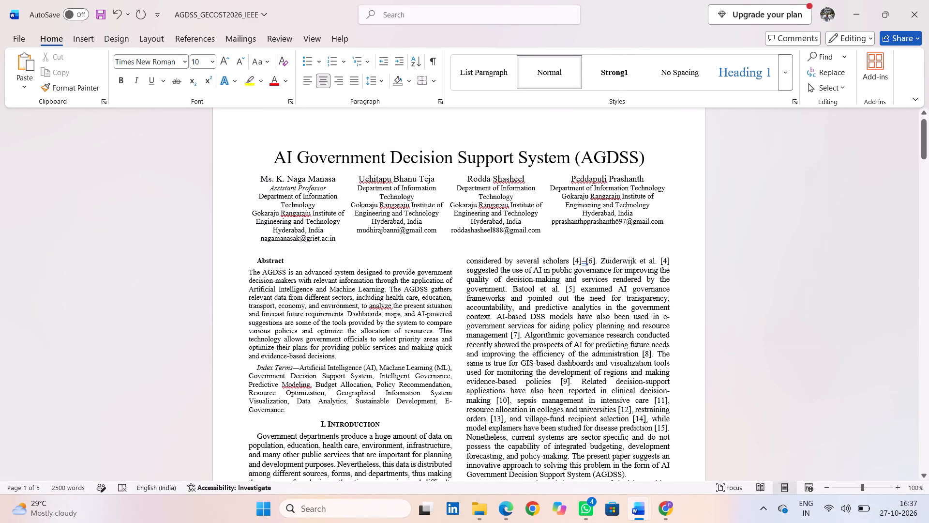
scroll(630, 265, down, 1)
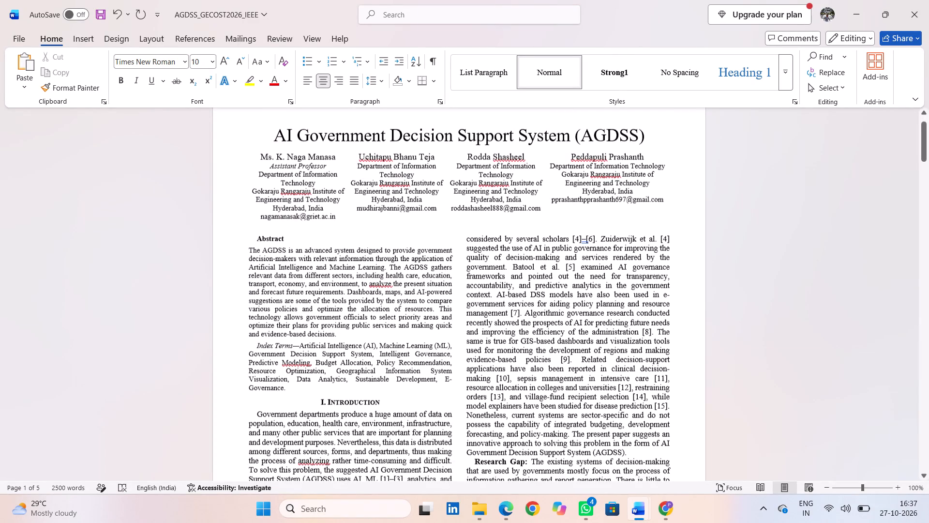
scroll(630, 265, down, 2)
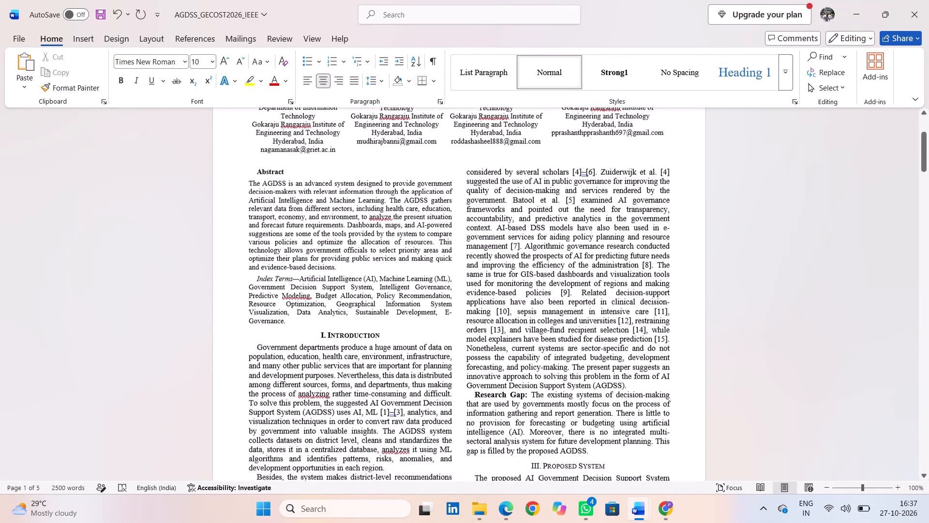
scroll(630, 265, down, 3)
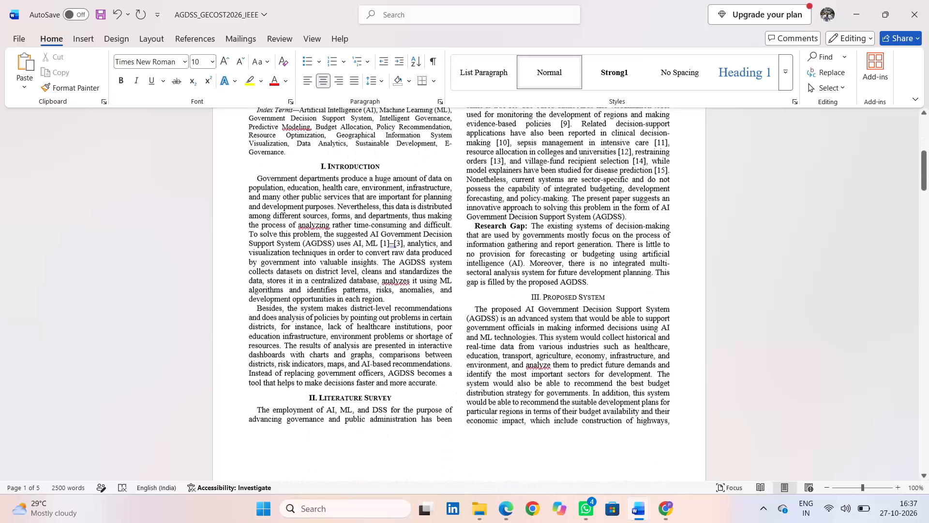
scroll(630, 265, up, 3)
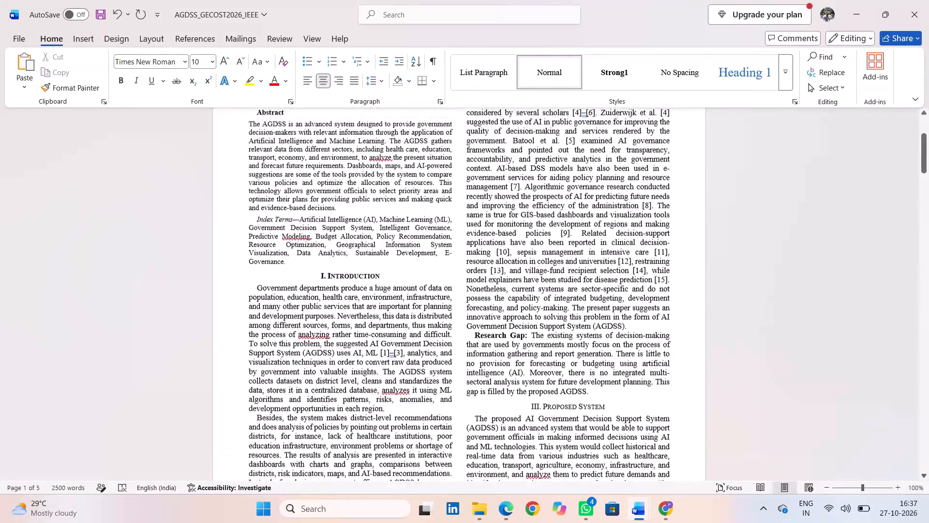
scroll(630, 265, up, 1)
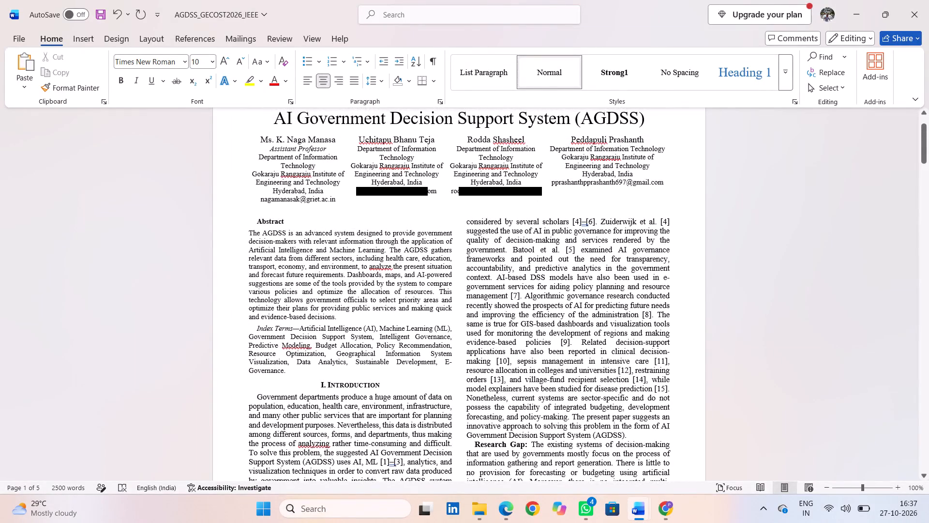
Make the section heading "III. Proposed System" bold.
scroll(560, 243, down, 1)
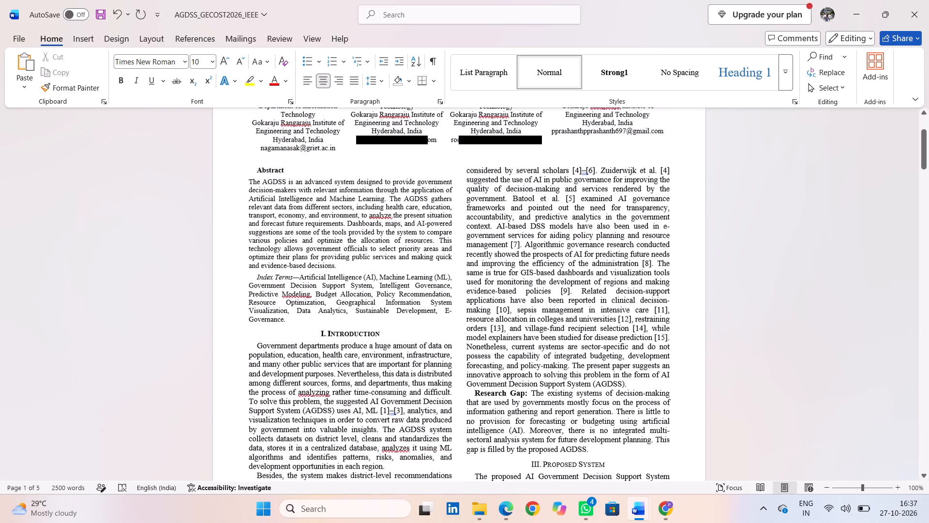
scroll(560, 243, down, 1)
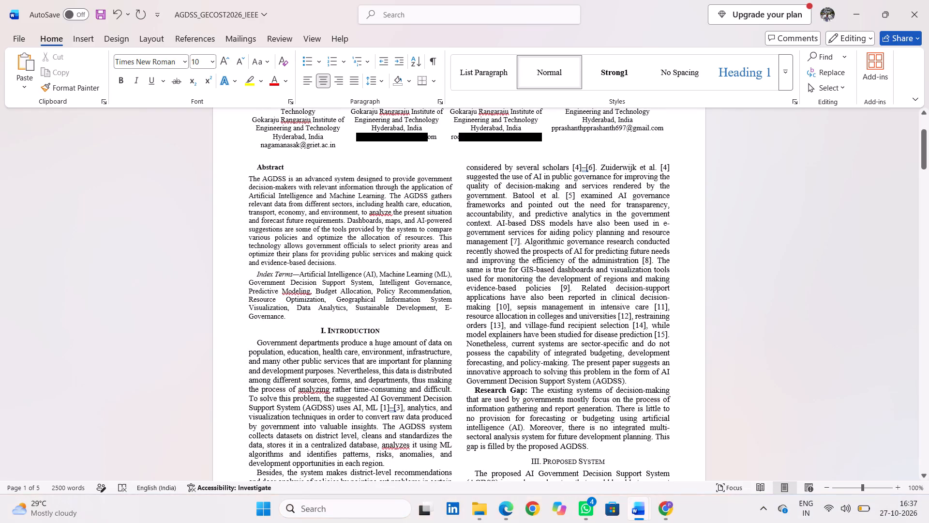
scroll(560, 243, up, 3)
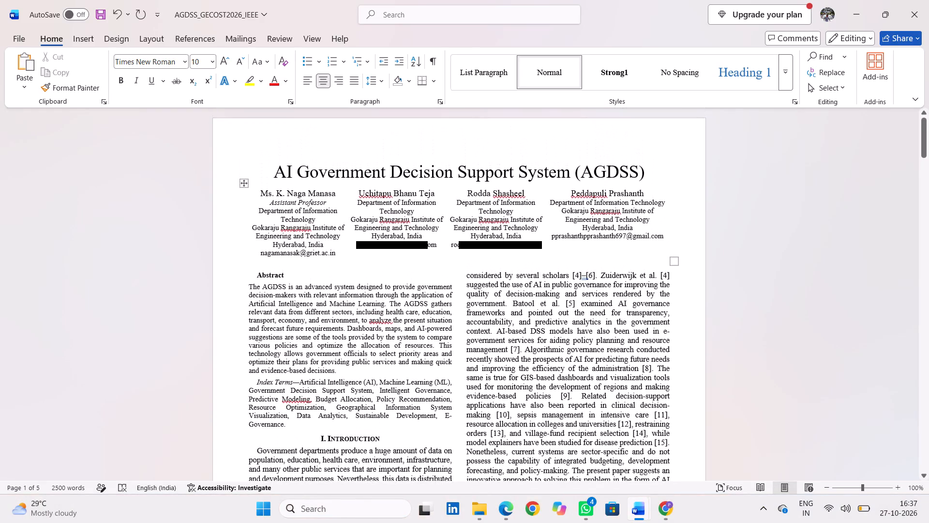
scroll(560, 243, up, 2)
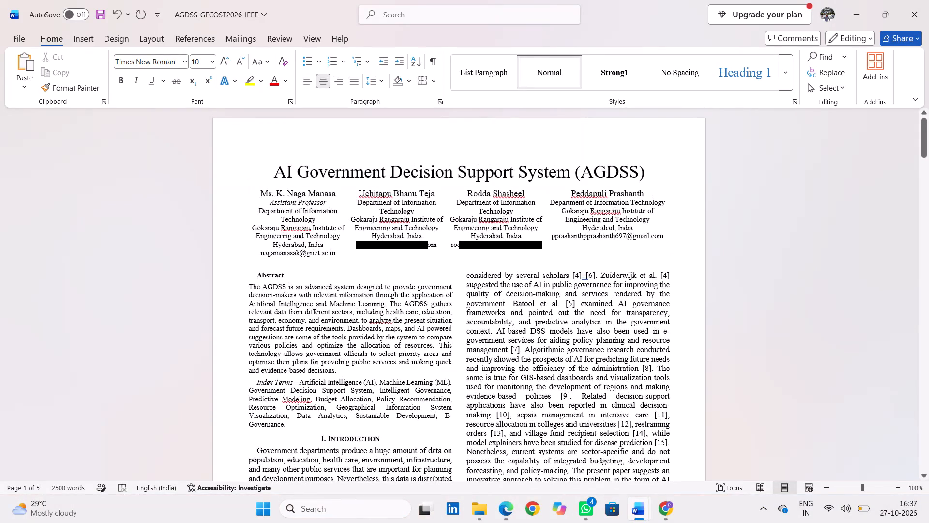
scroll(526, 336, down, 2)
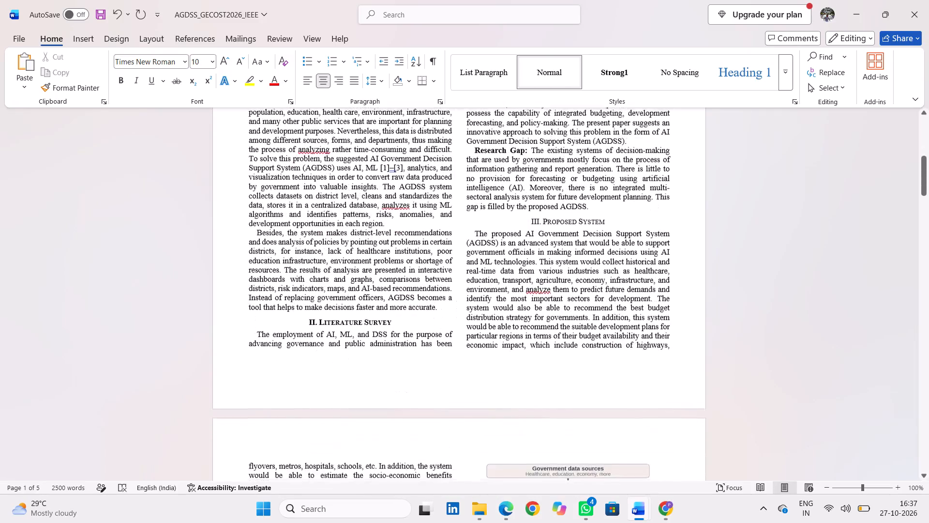
scroll(526, 336, down, 2)
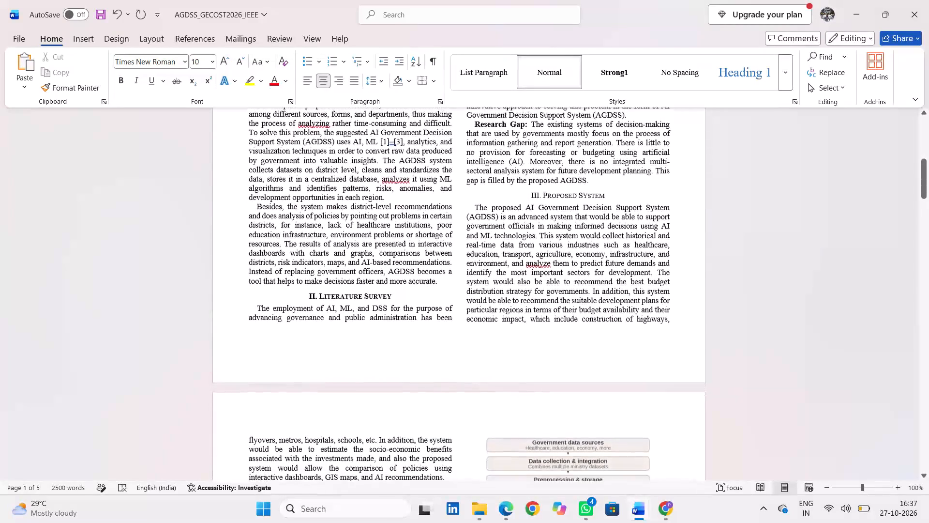
scroll(526, 336, down, 1)
drag(528, 187, 599, 194)
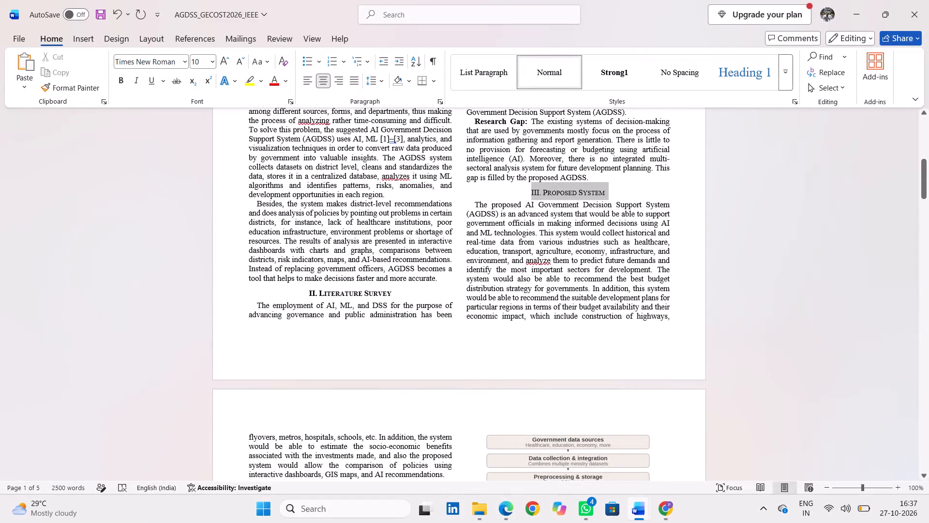
drag(599, 194, 614, 193)
click(627, 169)
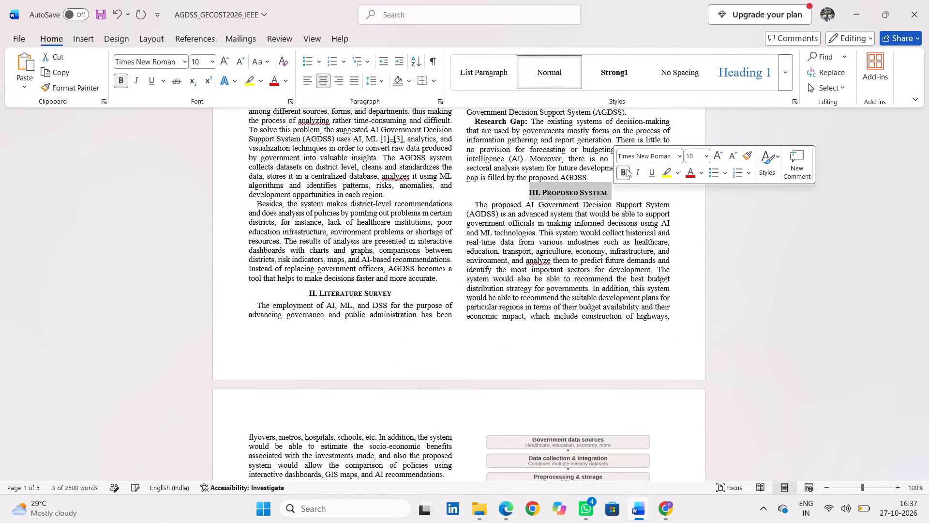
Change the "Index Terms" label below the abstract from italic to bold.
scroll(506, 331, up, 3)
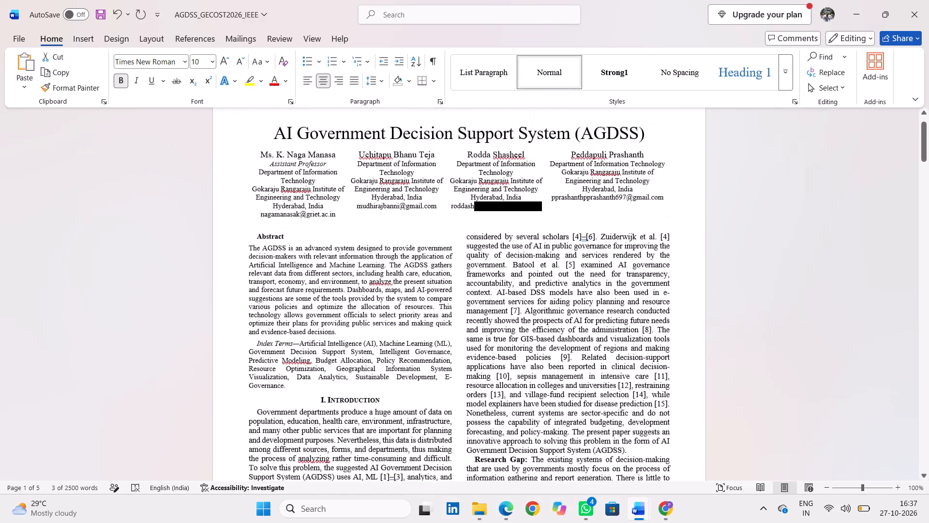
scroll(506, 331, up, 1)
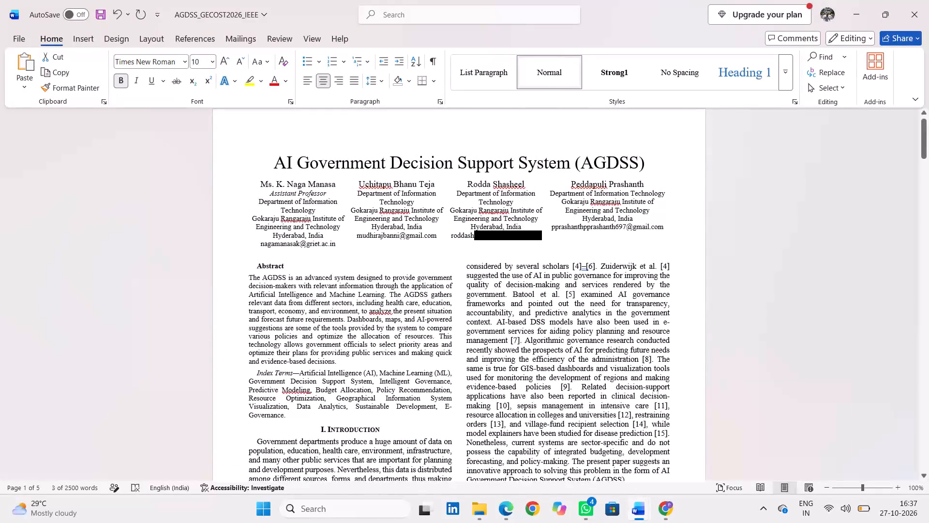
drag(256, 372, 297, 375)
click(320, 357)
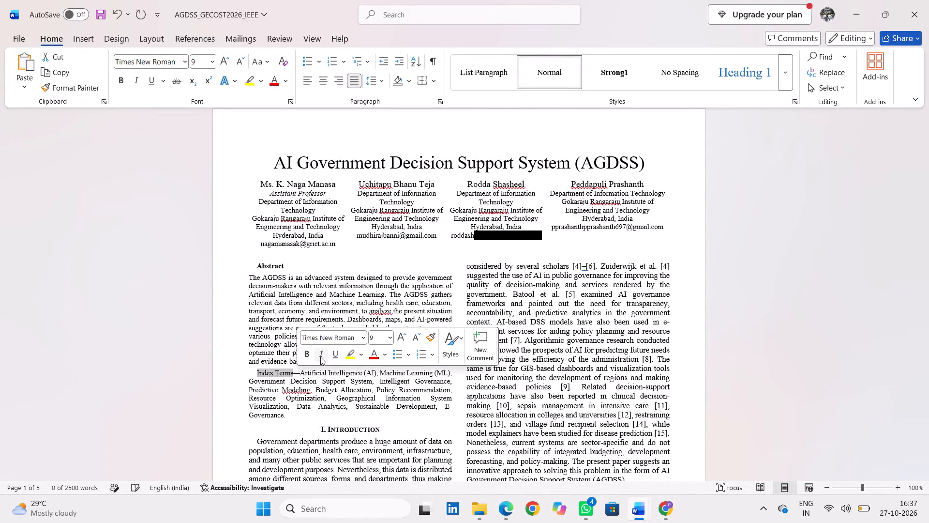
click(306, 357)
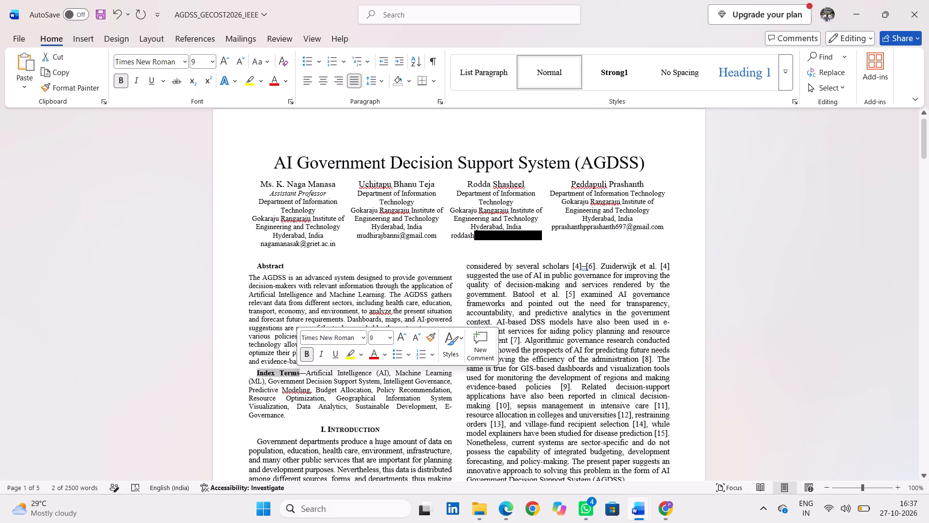
Replace the "Index Terms" label and its dash below the abstract with the text "Keywards".
scroll(294, 404, down, 1)
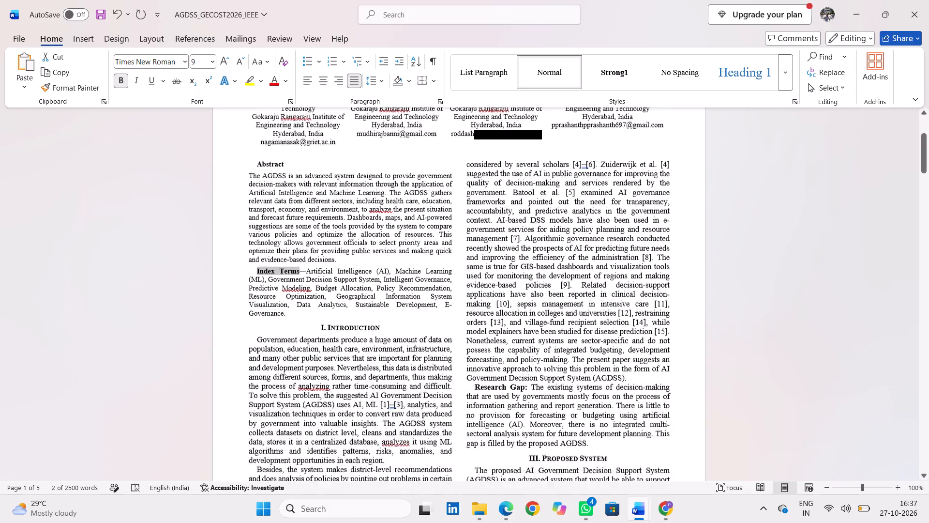
scroll(294, 404, down, 1)
scroll(294, 404, up, 1)
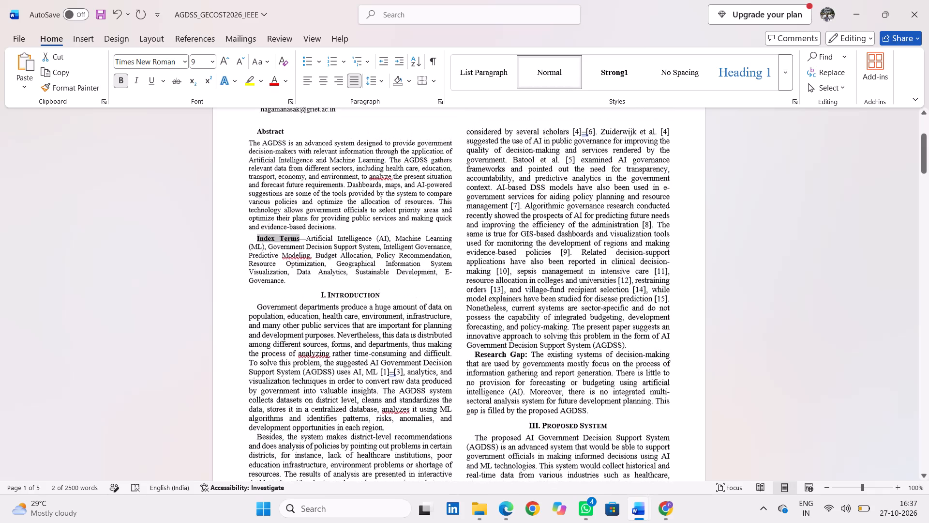
scroll(294, 404, up, 1)
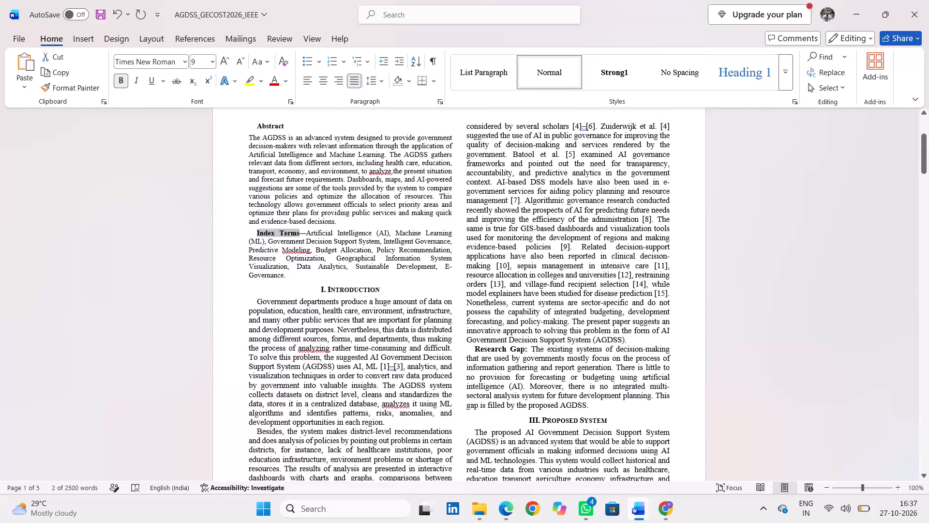
key(BackSpace)
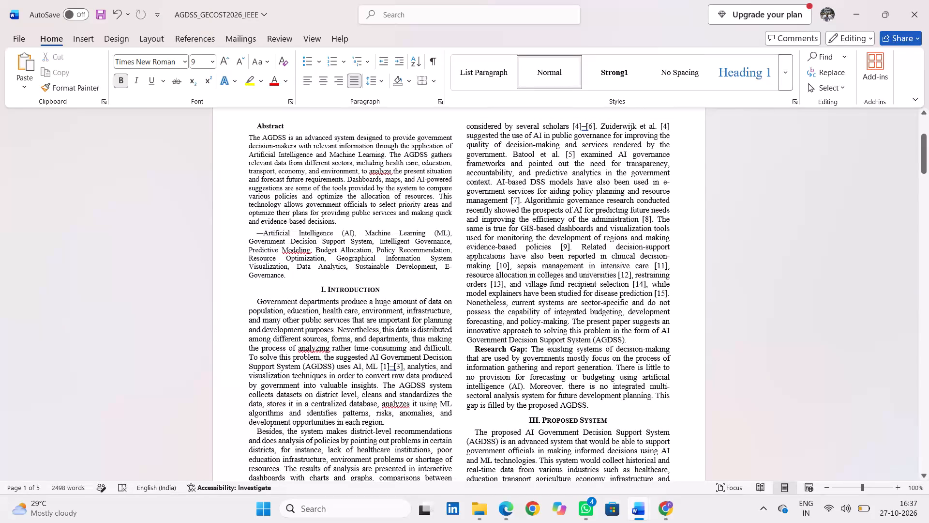
key(Right)
key(BackSpace)
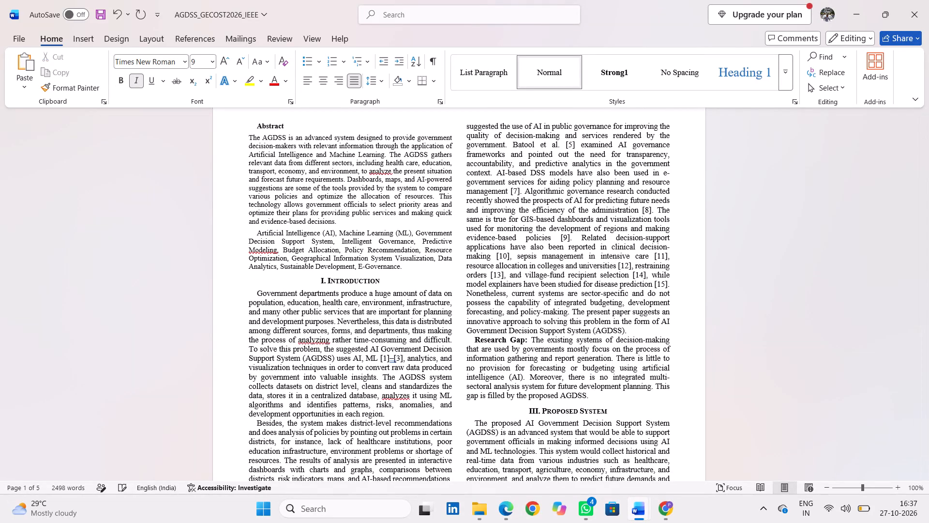
text(JEy)
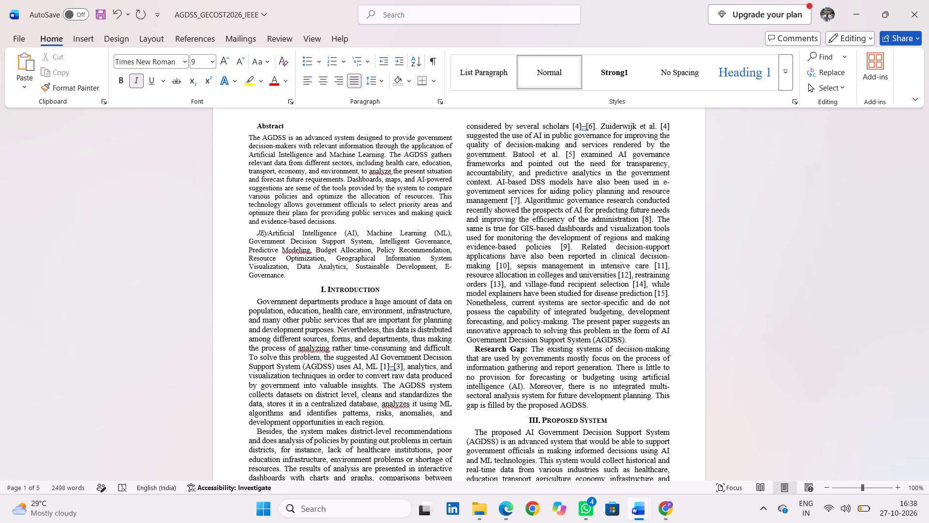
key(BackSpace)
key(BackSpace)
key(BackSpace)
key(shift+k)
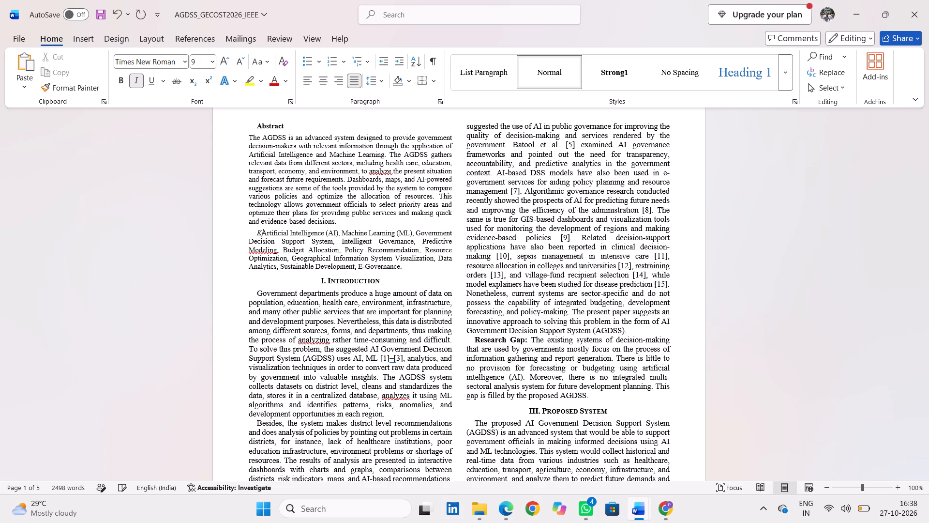
key(e)
key(y)
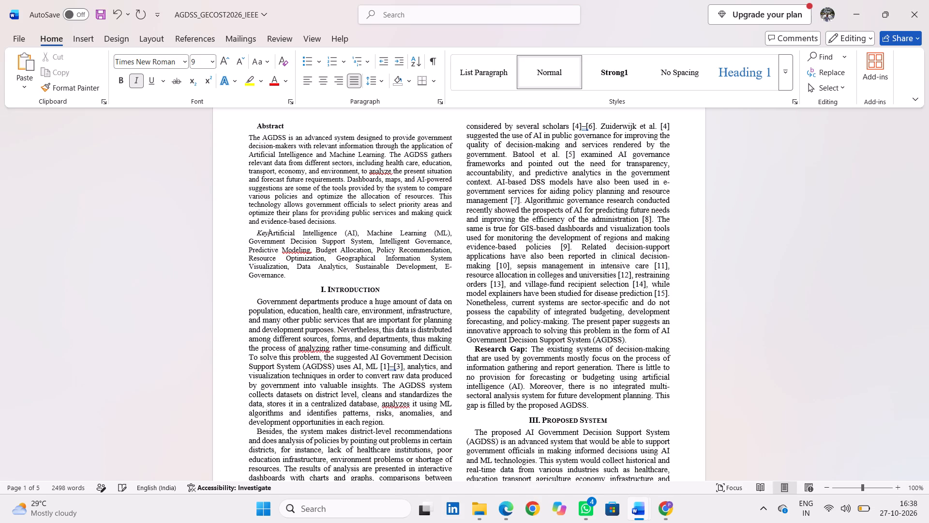
text(wards)
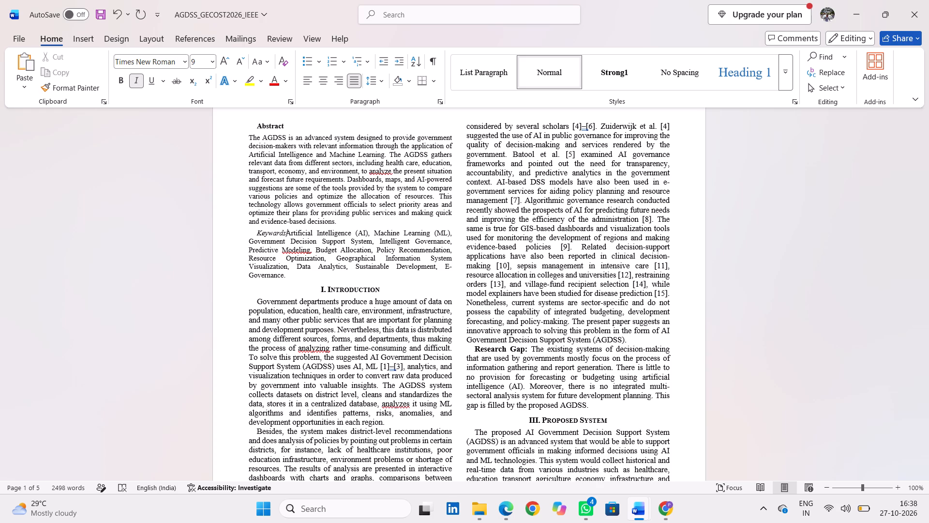
Change the "Keywards" label from italic to bold.
key(shift+Left)
key(shift+Left)
key(shift+Left)
key(shift+Left)
key(shift+Left)
key(shift+Left)
key(shift+Left)
key(shift+Left)
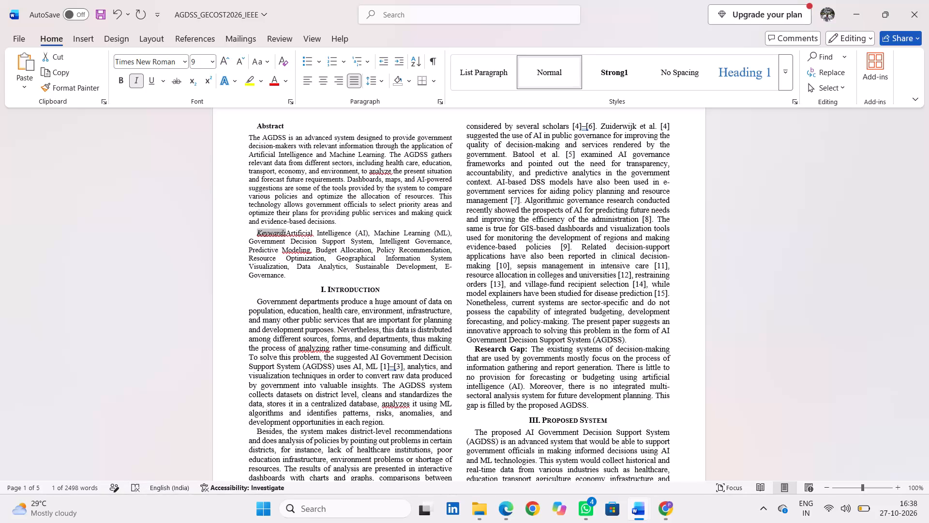
right_click(277, 234)
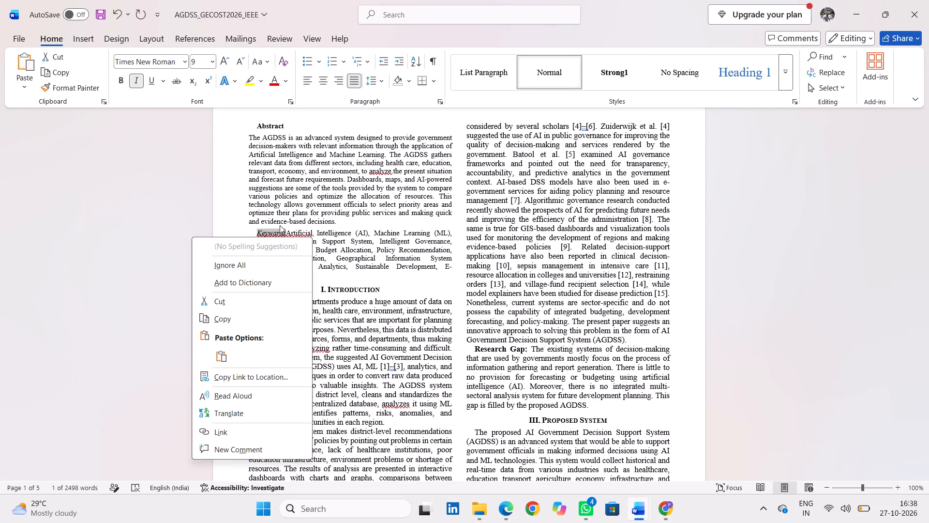
click(280, 225)
right_click(280, 233)
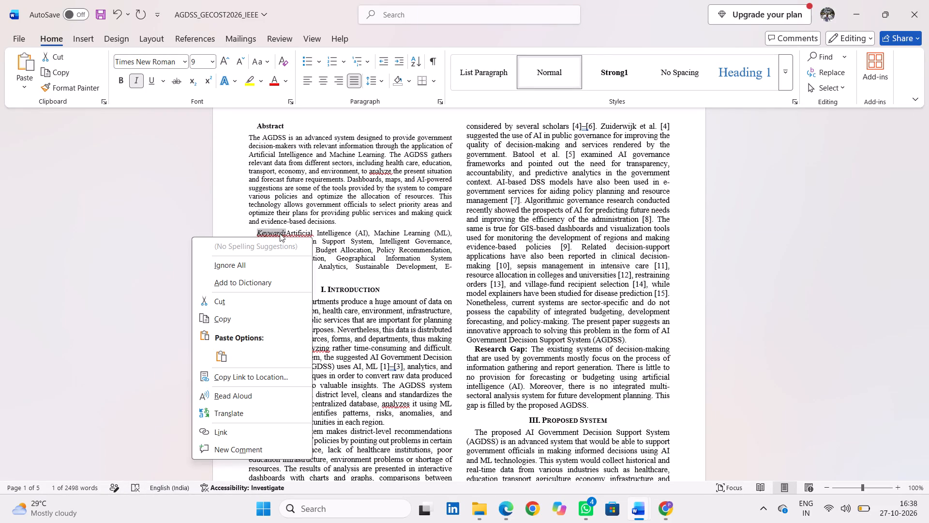
click(282, 229)
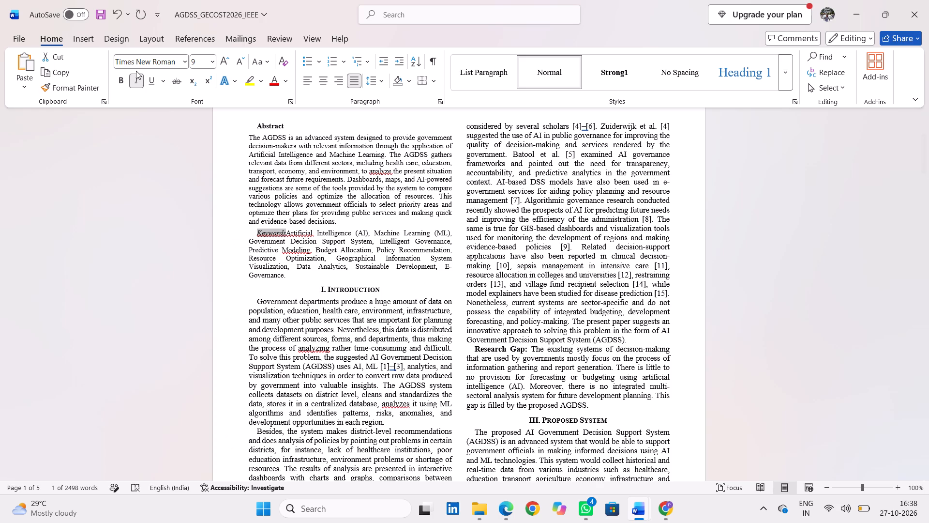
click(136, 80)
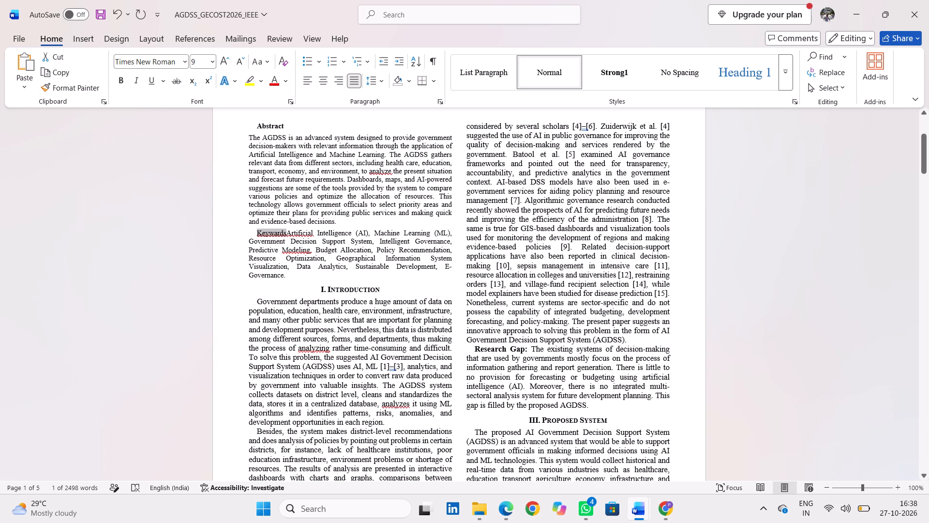
click(121, 82)
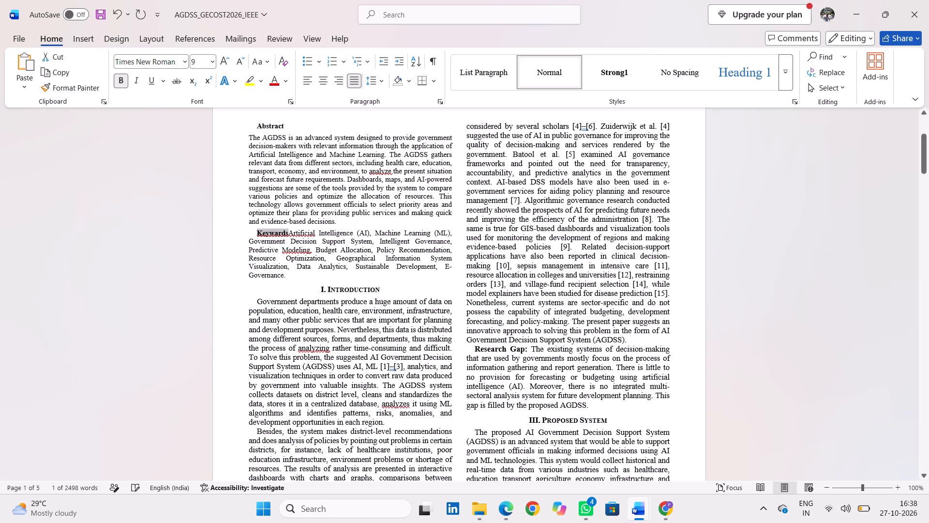
Check the keywords line in the original protected-view paper and add a space and colon after the "Keywards" label in the GECOST version.
key(alt+Tab)
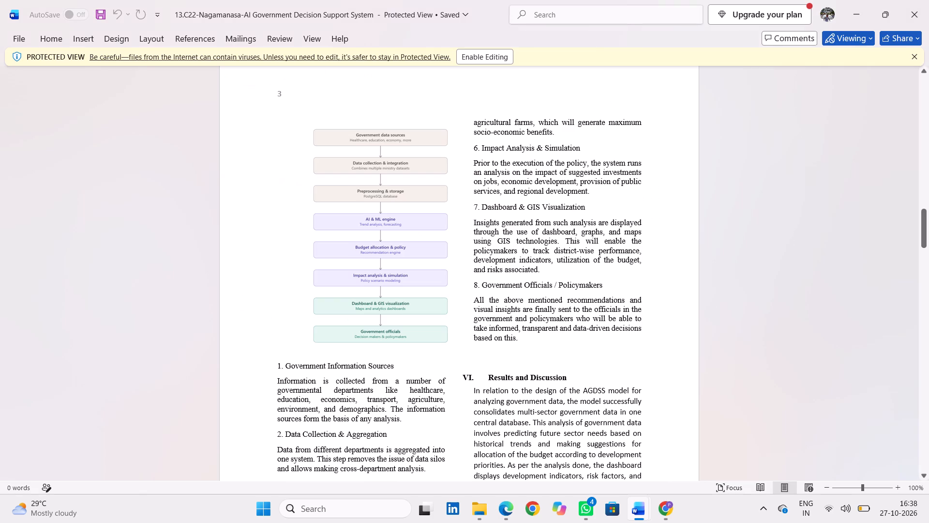
scroll(411, 272, up, 8)
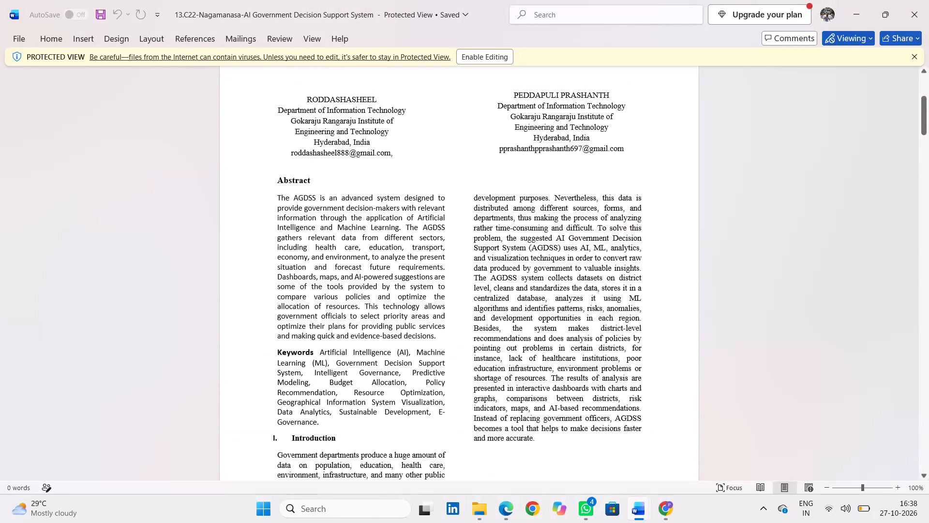
key(alt+Tab)
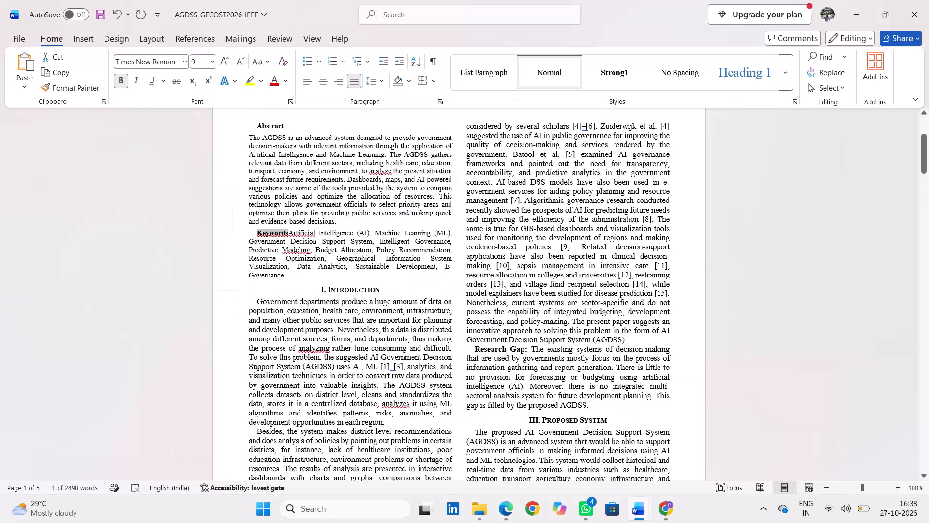
click(288, 232)
key(space)
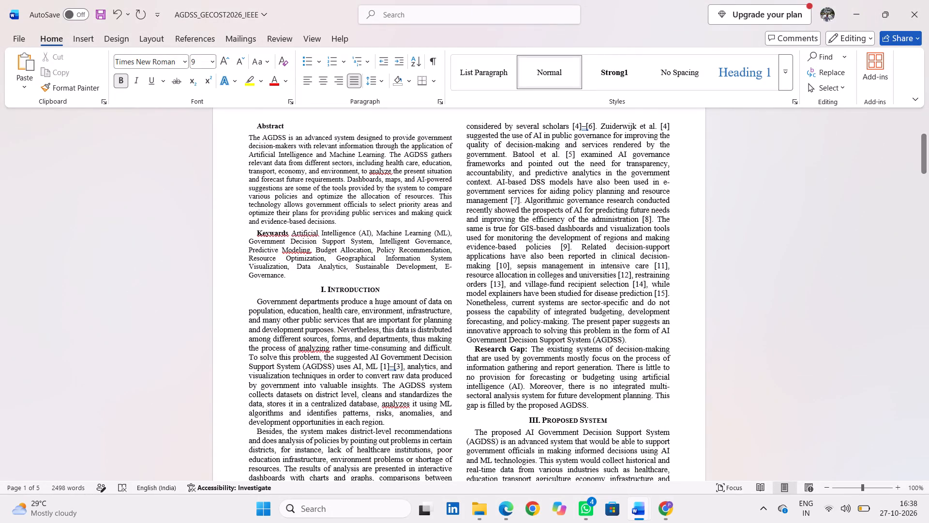
text(:)
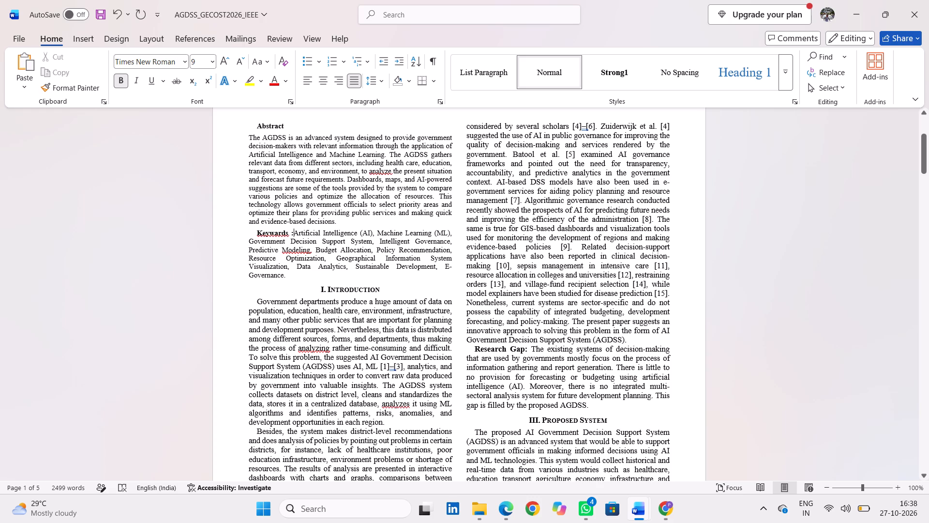
key(BackSpace)
key(shift+colon)
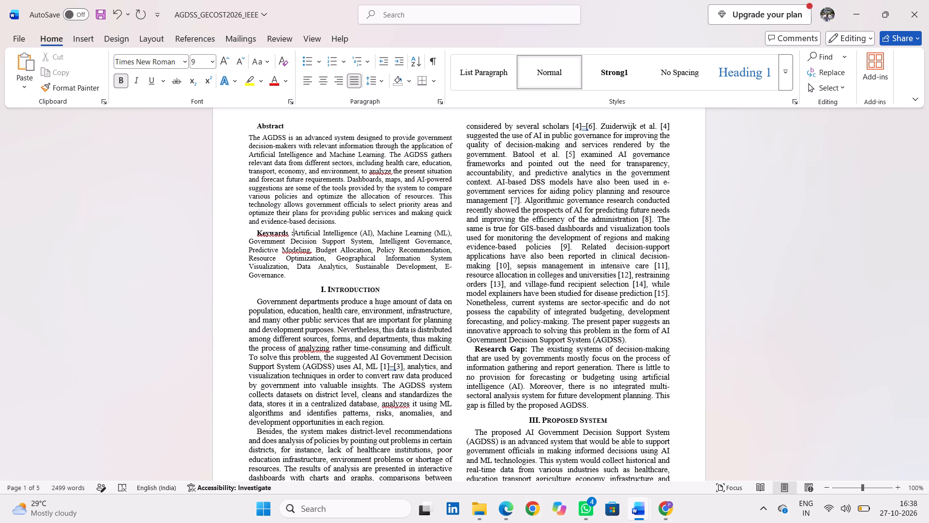
Remove the first-line indent before the "Keywards" label so it aligns with the column's left edge.
key(Left)
key(Left)
key(Left)
key(Left)
key(Left)
key(Left)
key(Left)
key(Left)
key(Left)
key(Left)
key(BackSpace)
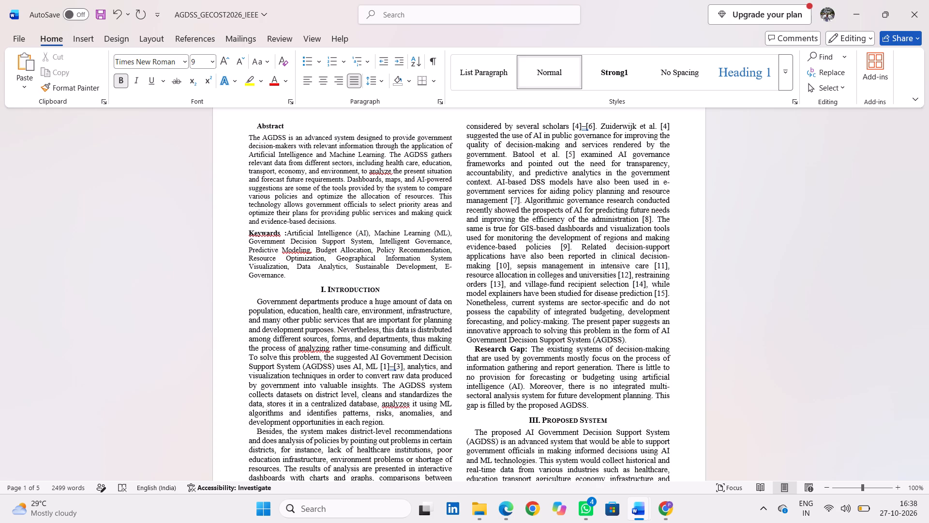
Remove the first-line indent before the bold "Research Gap:" label at the end of the Literature Survey.
scroll(397, 280, up, 1)
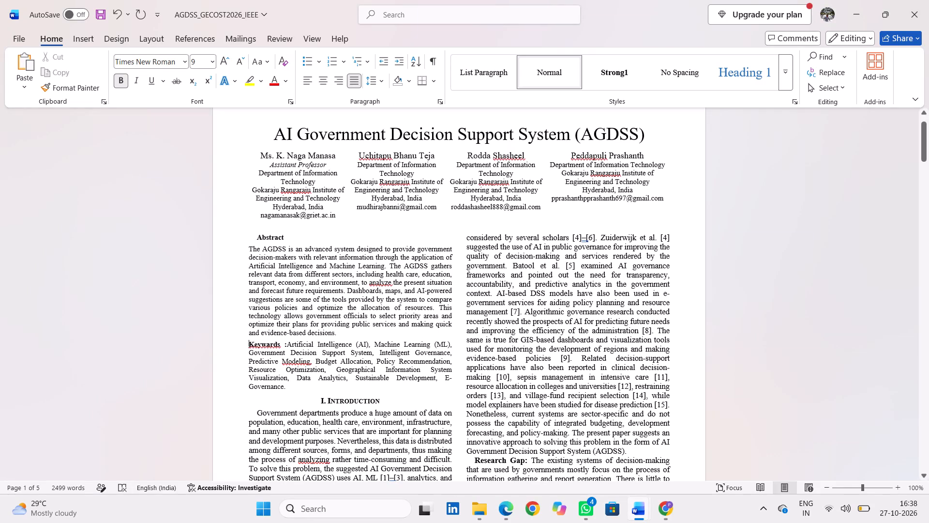
scroll(547, 284, down, 2)
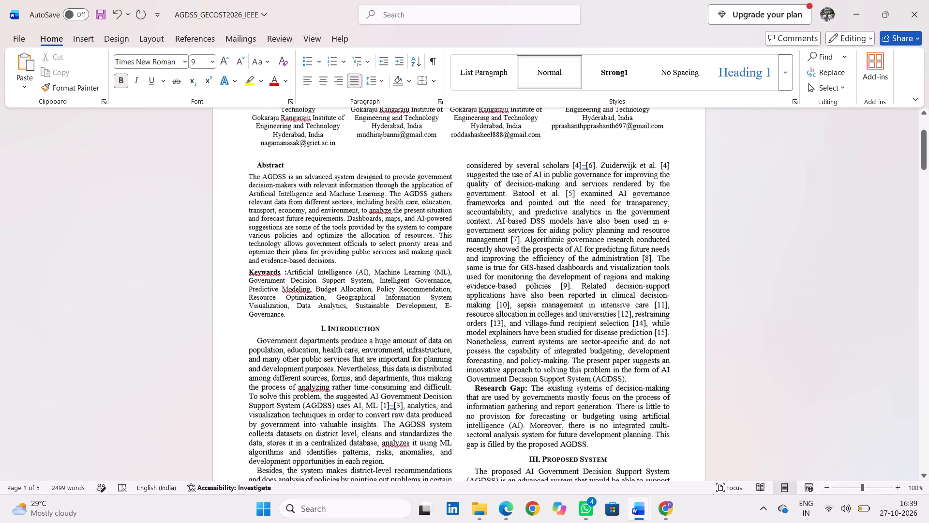
scroll(547, 284, down, 2)
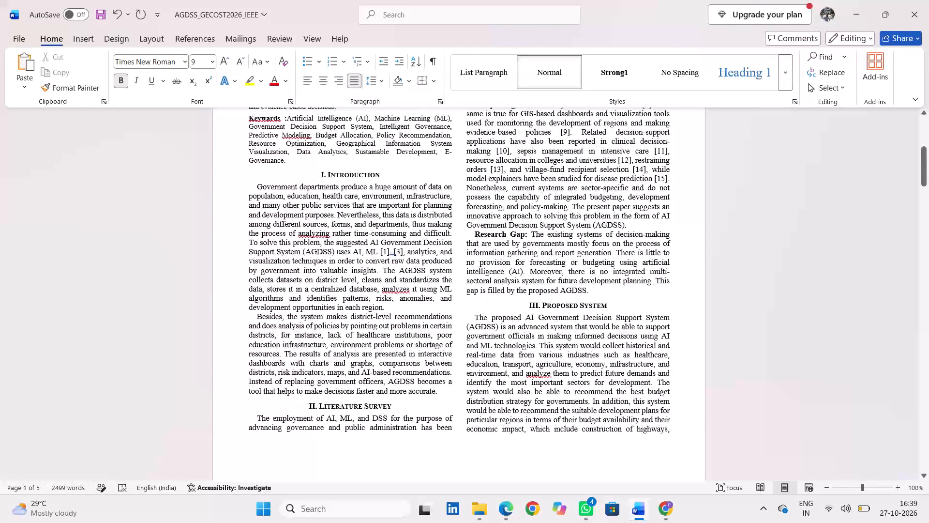
click(472, 235)
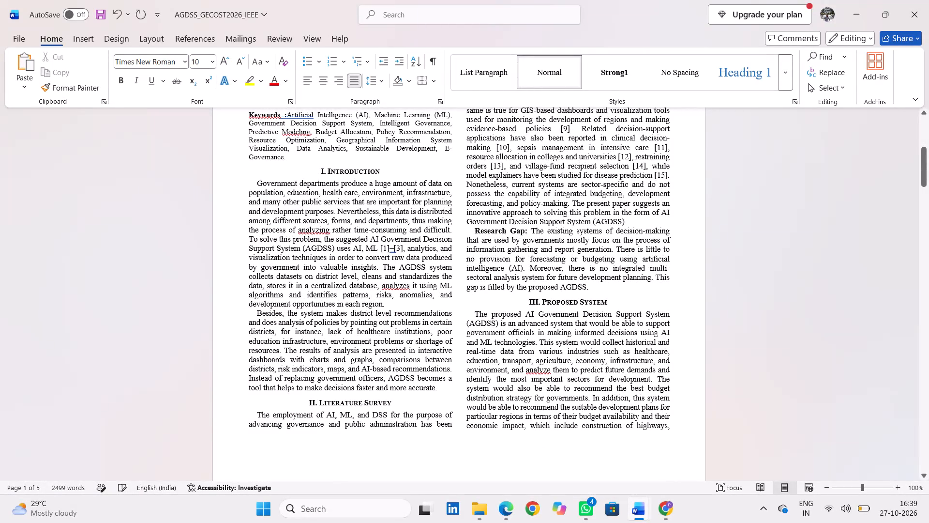
click(473, 231)
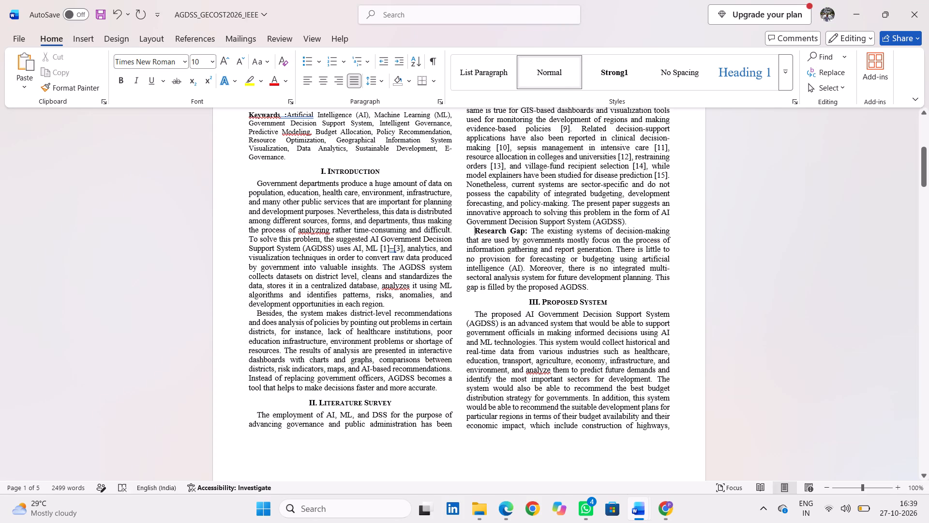
click(473, 231)
key(BackSpace)
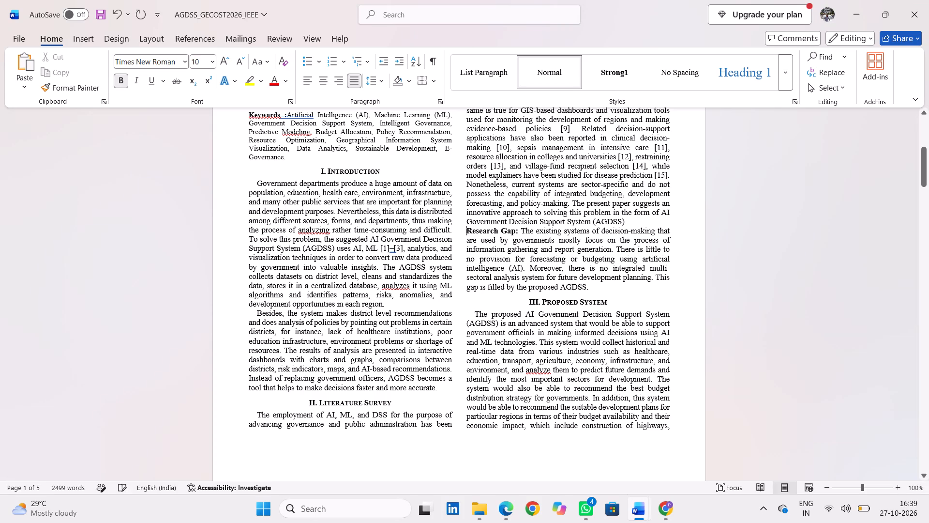
Review the section headings, numbered subheadings and page layout from Proposed System through Results and Discussion.
scroll(502, 278, down, 1)
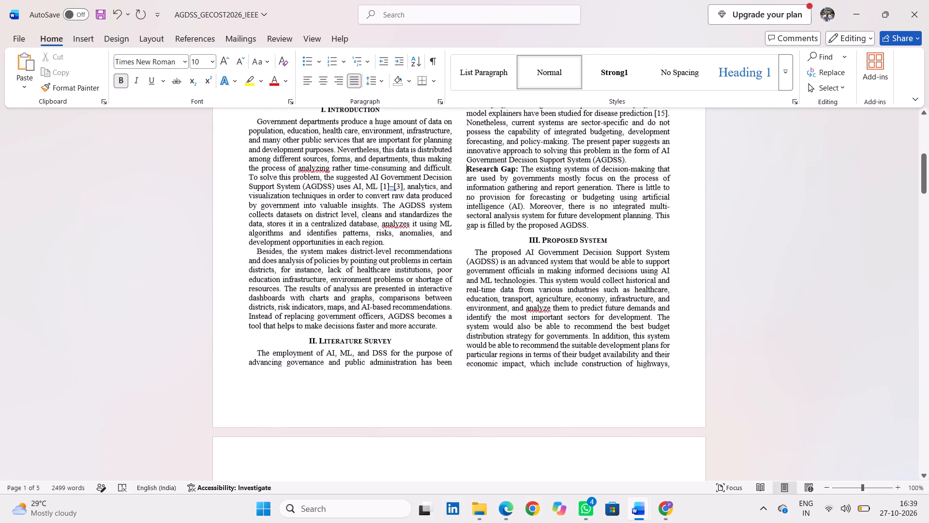
drag(528, 238, 620, 236)
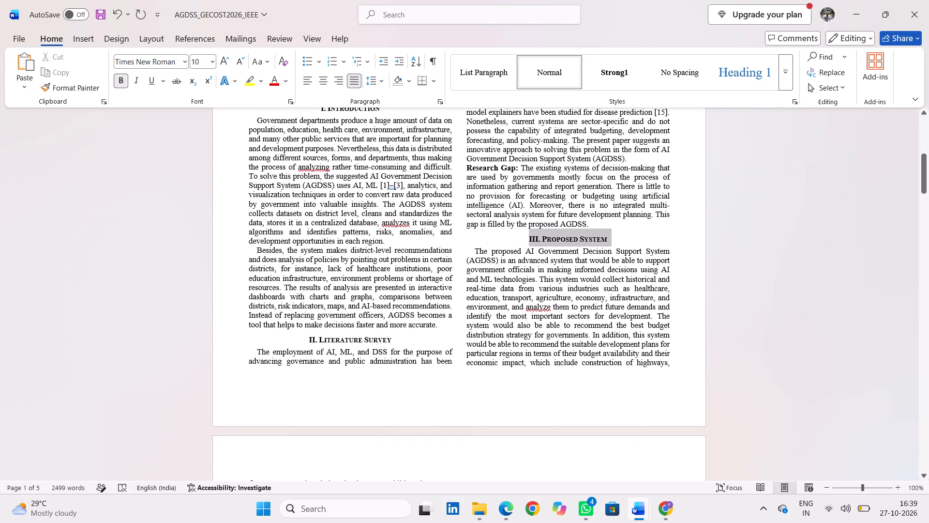
drag(620, 236, 624, 236)
scroll(468, 236, down, 2)
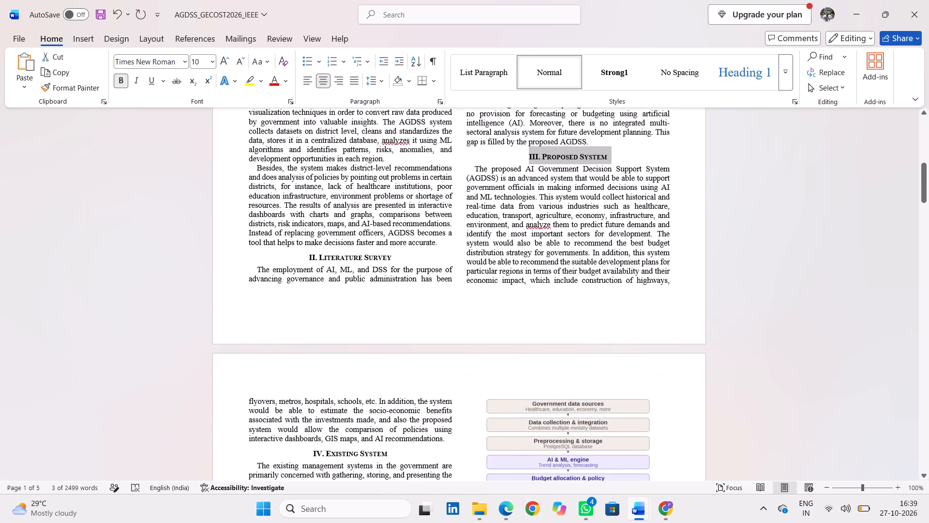
scroll(468, 236, down, 2)
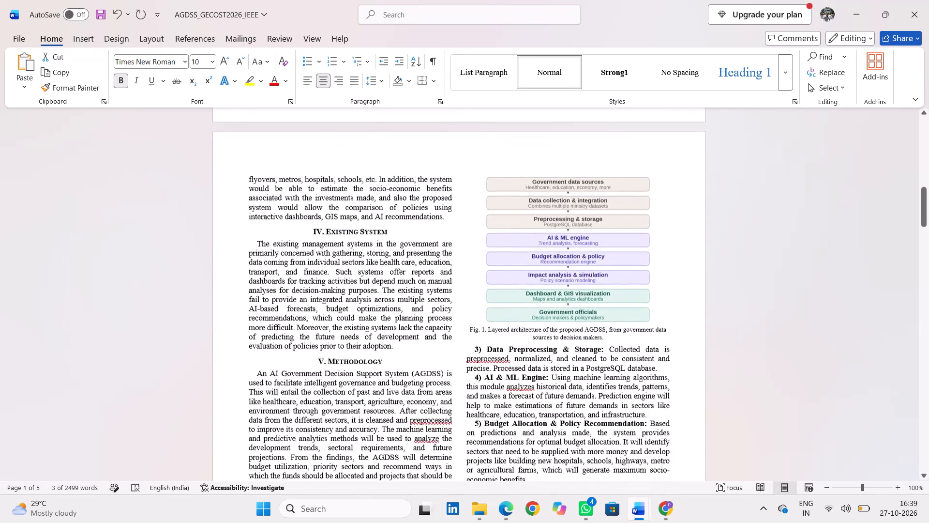
scroll(468, 236, down, 1)
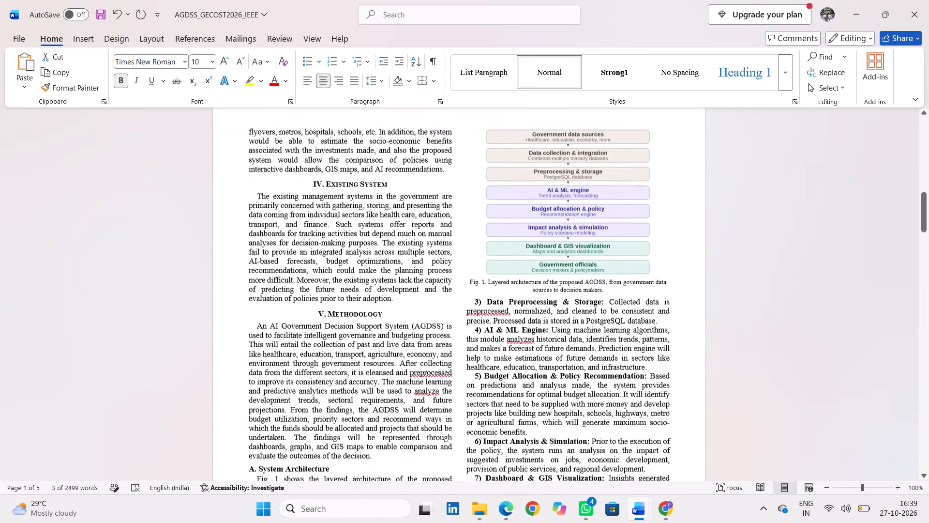
scroll(468, 236, down, 3)
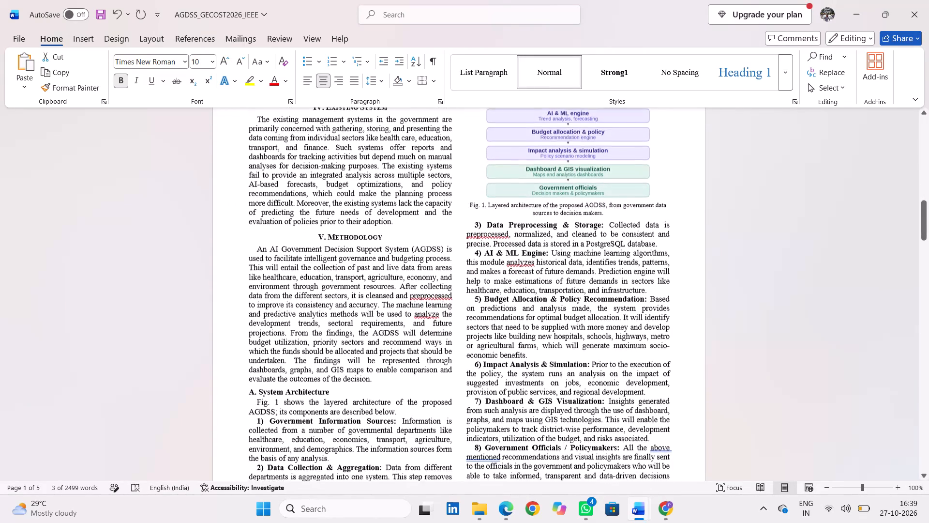
scroll(468, 236, down, 2)
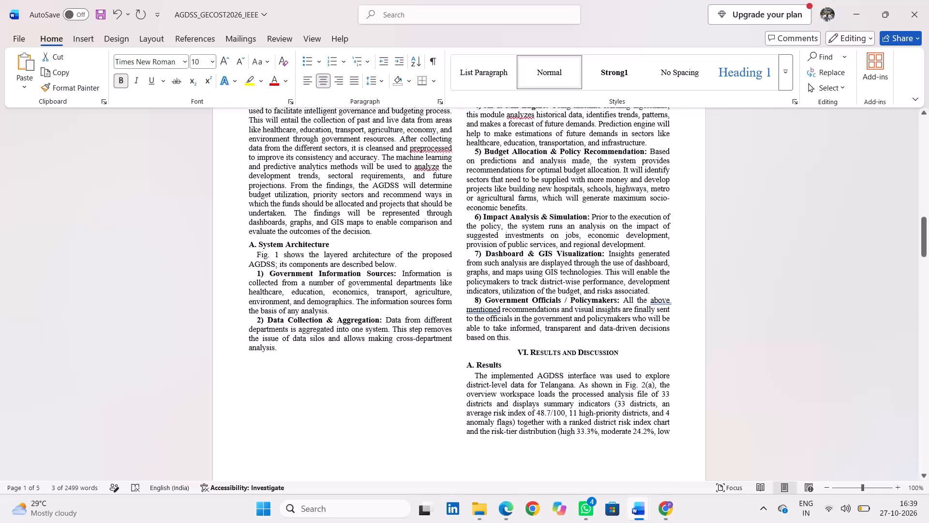
scroll(468, 236, down, 2)
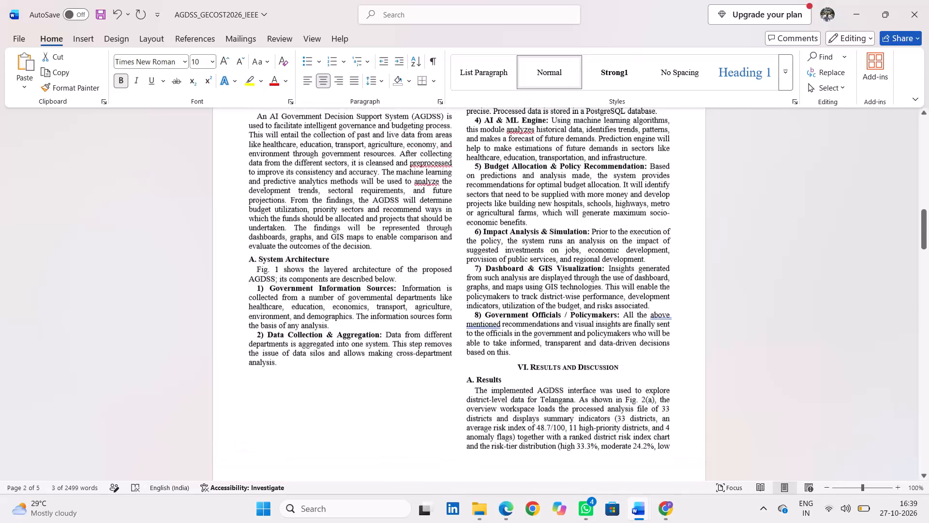
scroll(468, 236, down, 1)
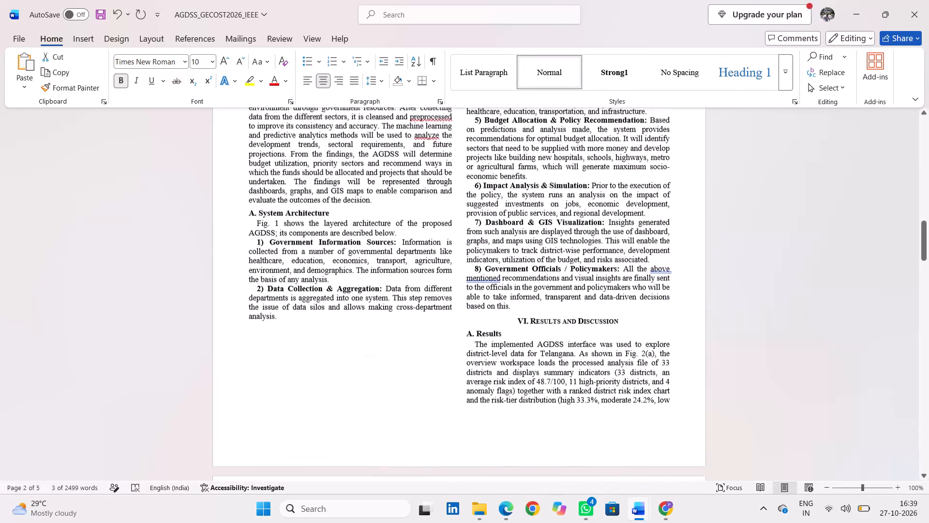
scroll(468, 236, down, 3)
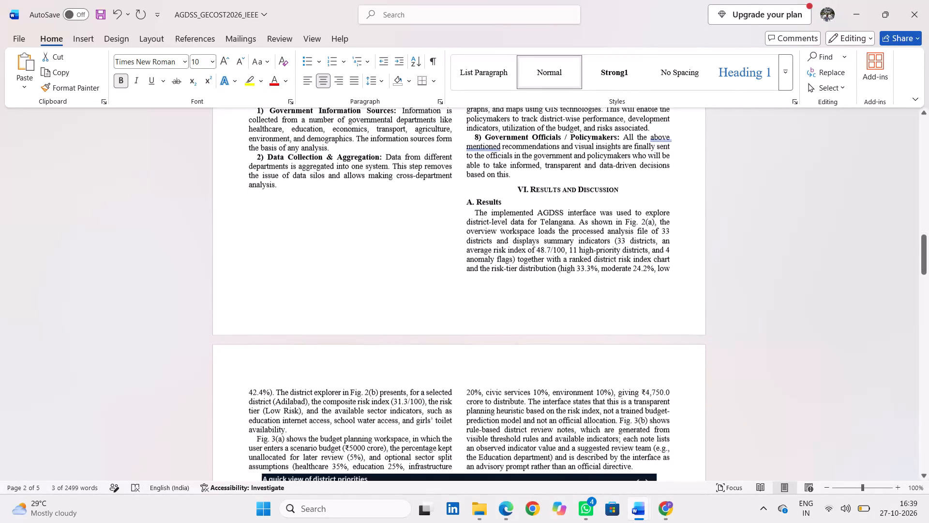
scroll(468, 236, down, 1)
scroll(468, 236, up, 1)
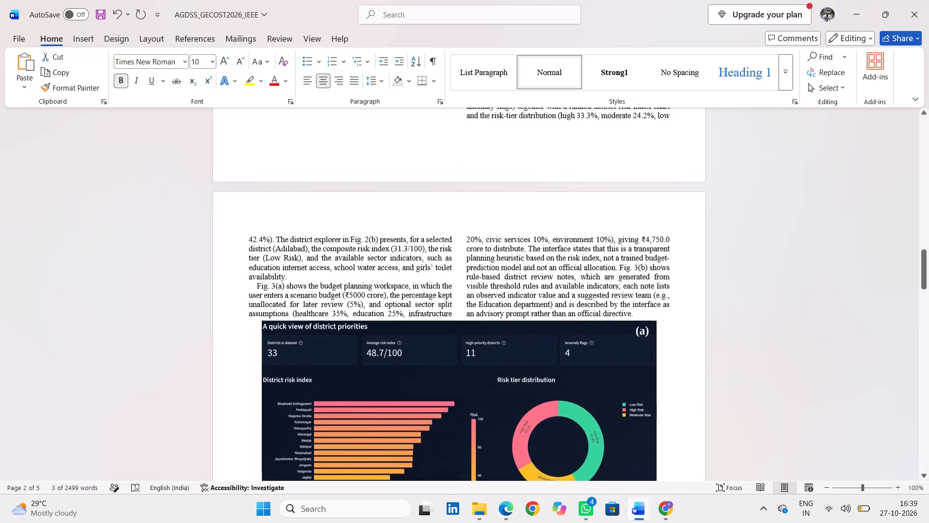
scroll(468, 236, up, 1)
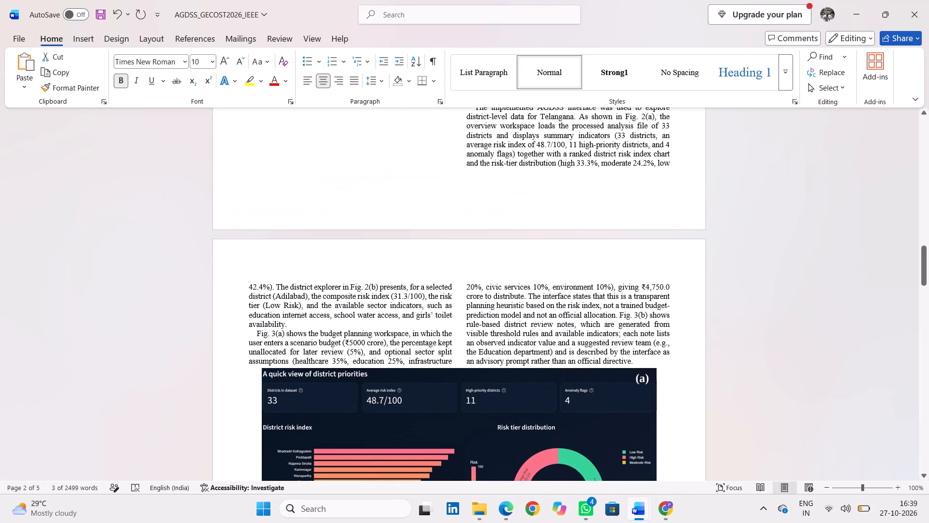
click(644, 379)
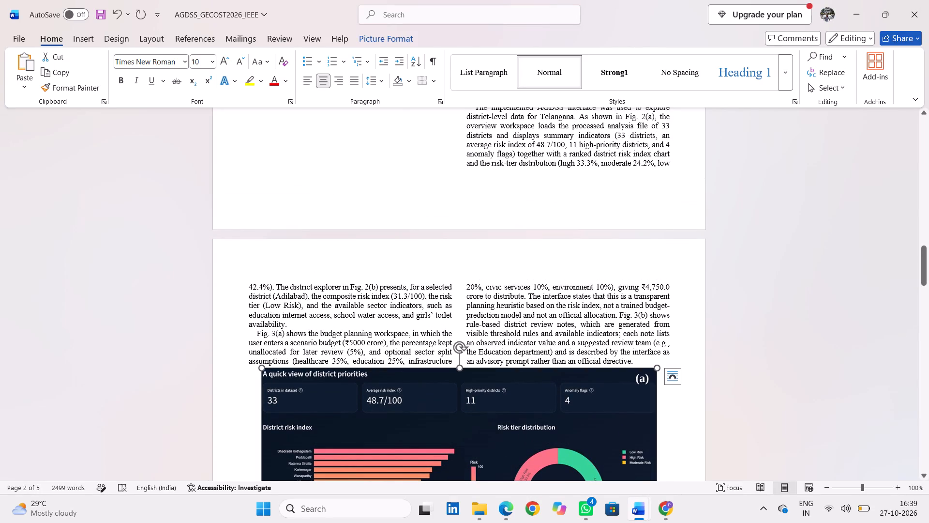
click(694, 321)
scroll(553, 347, down, 2)
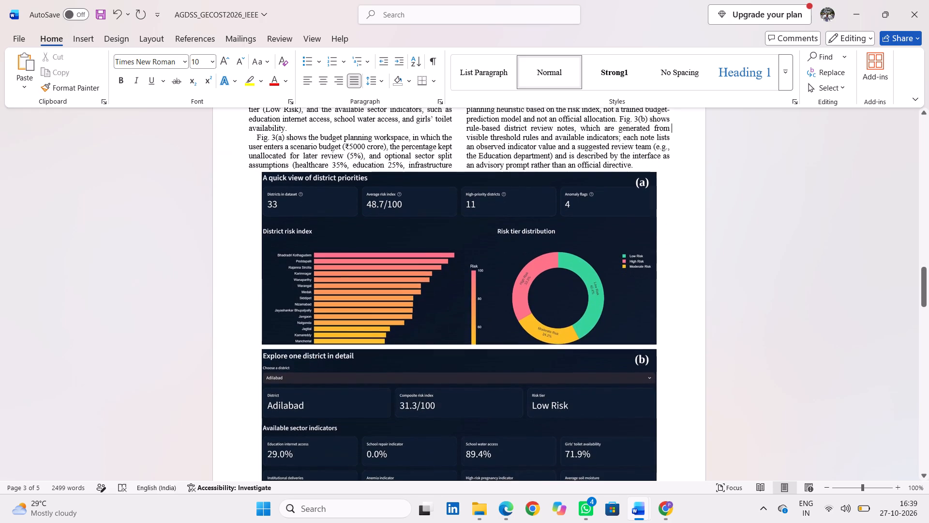
scroll(553, 347, down, 1)
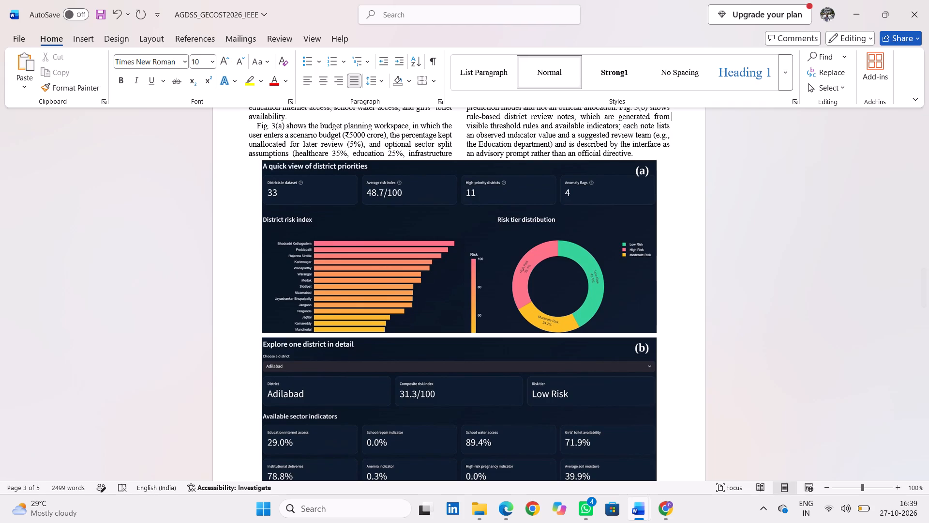
scroll(553, 347, down, 2)
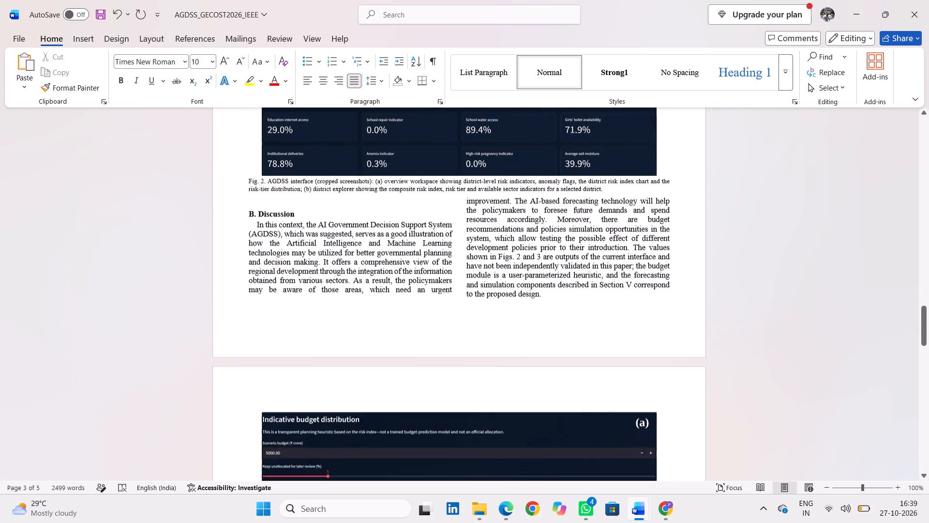
scroll(553, 347, down, 3)
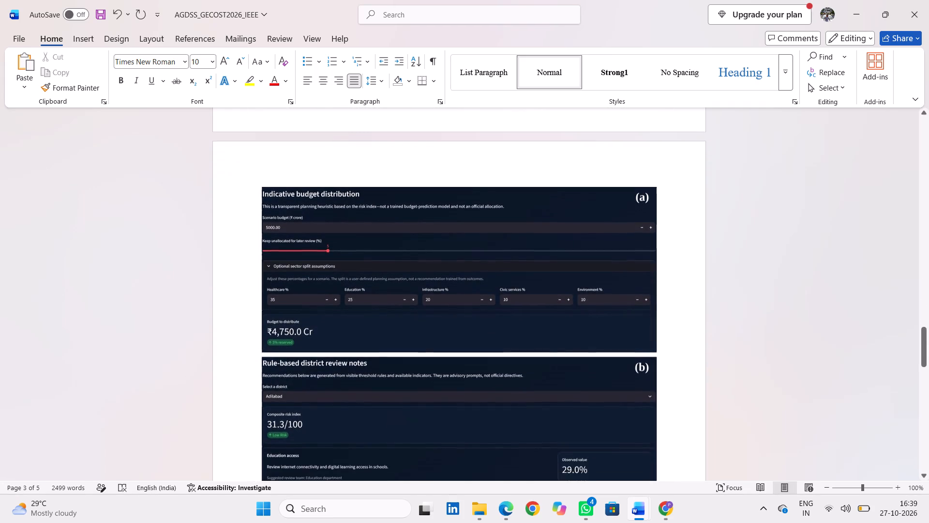
scroll(553, 347, down, 3)
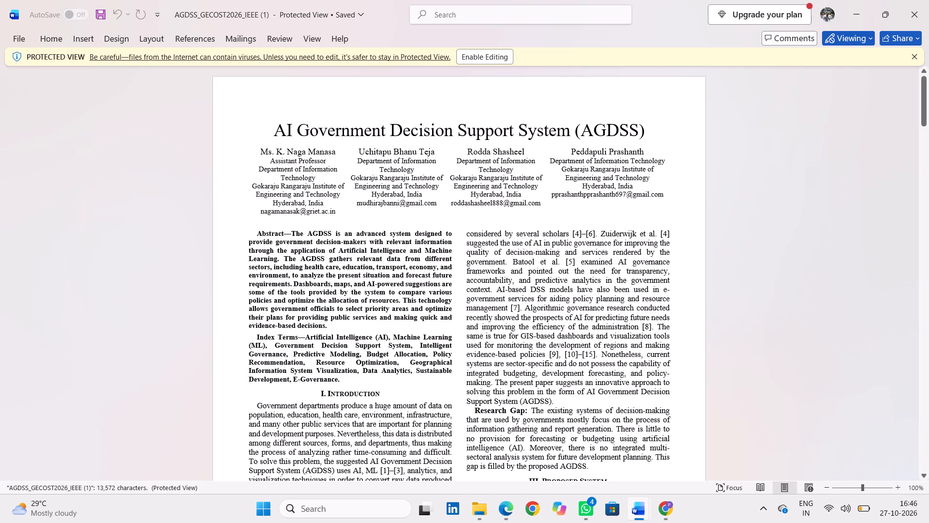
scroll(455, 235, down, 1)
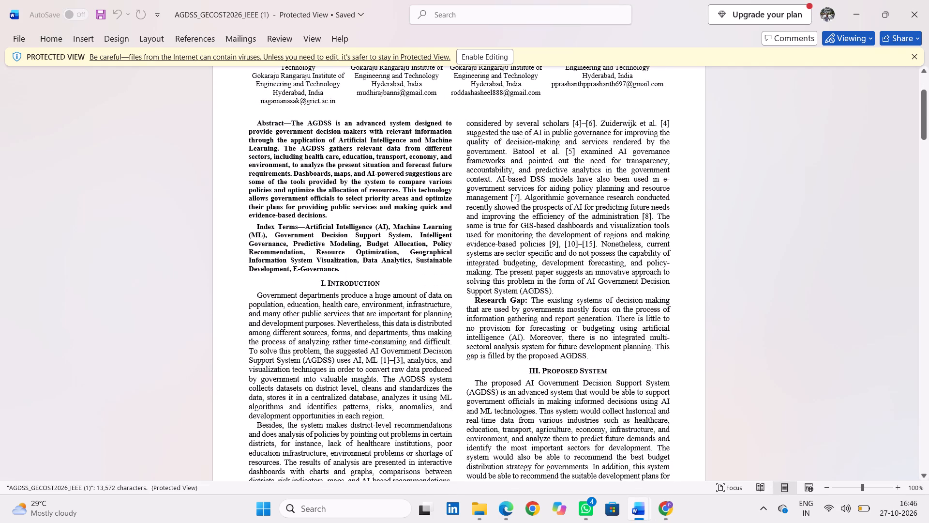
scroll(455, 235, down, 2)
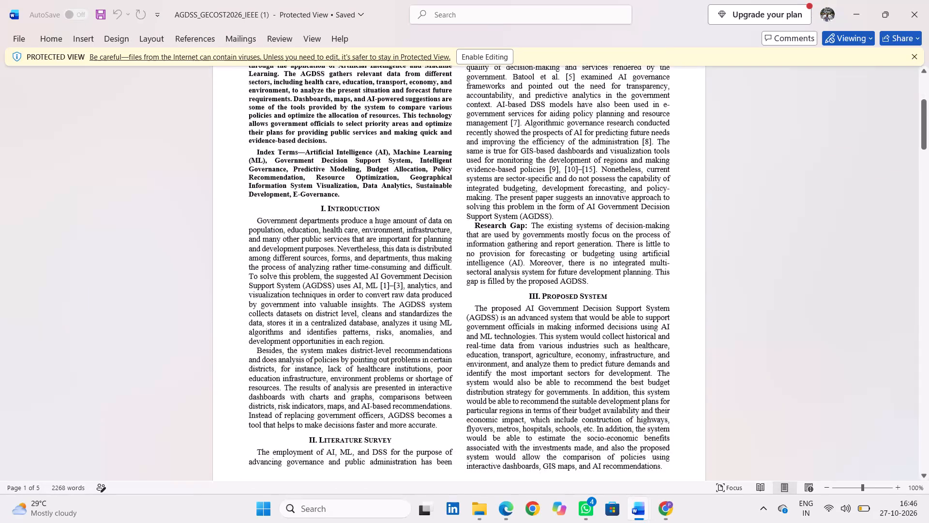
scroll(455, 235, down, 4)
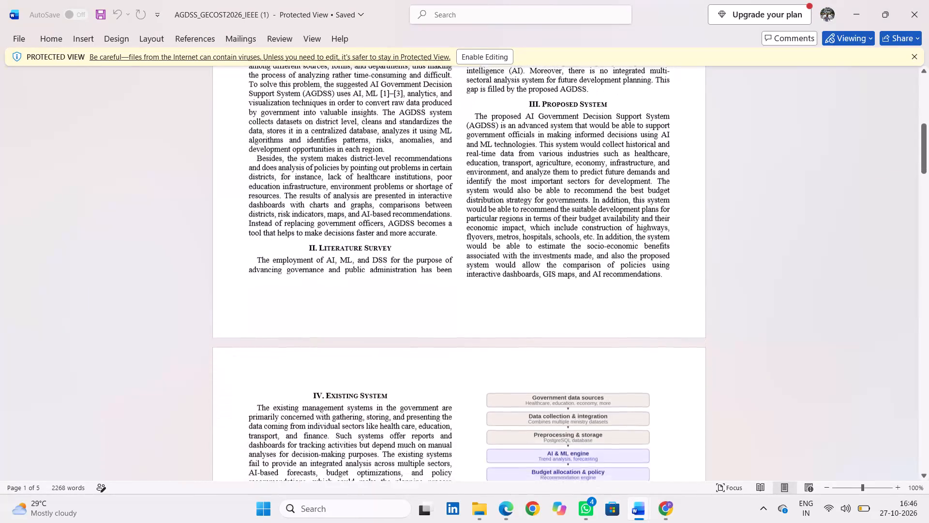
scroll(455, 235, down, 3)
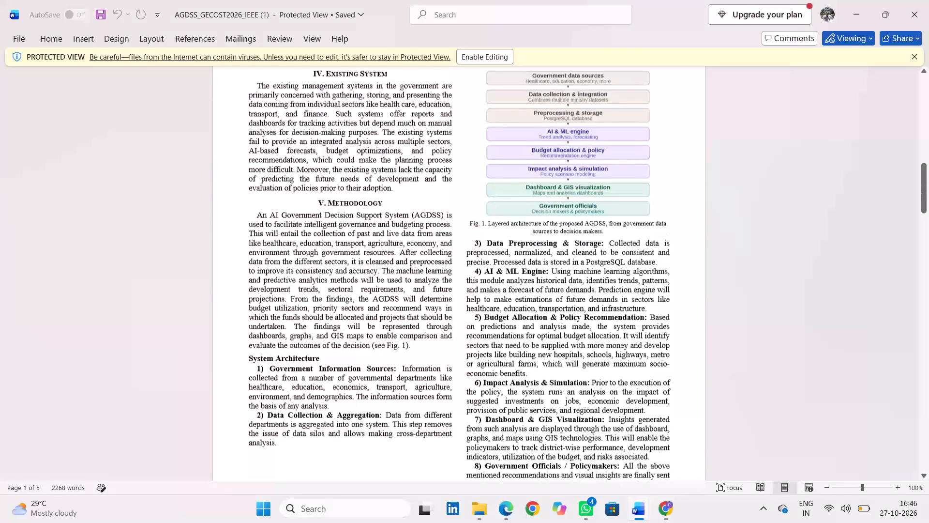
scroll(455, 235, down, 4)
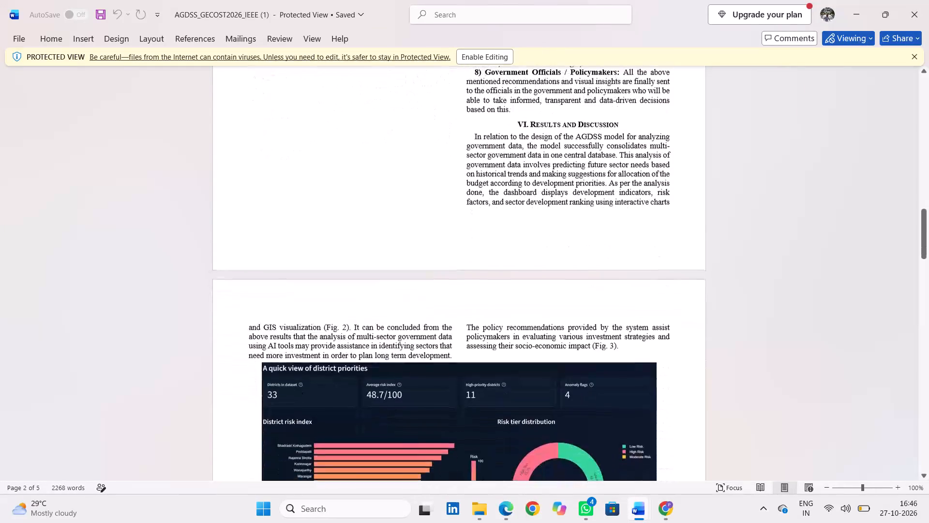
scroll(455, 235, down, 4)
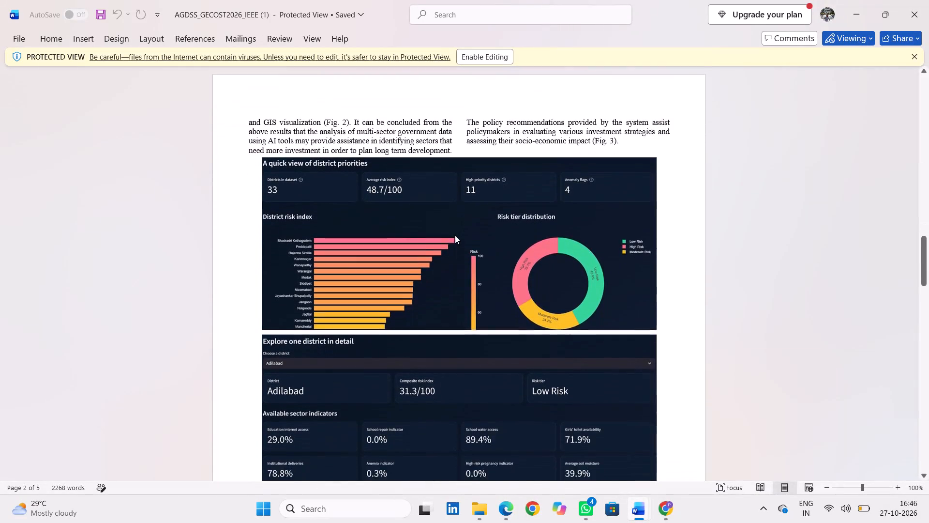
scroll(455, 235, down, 3)
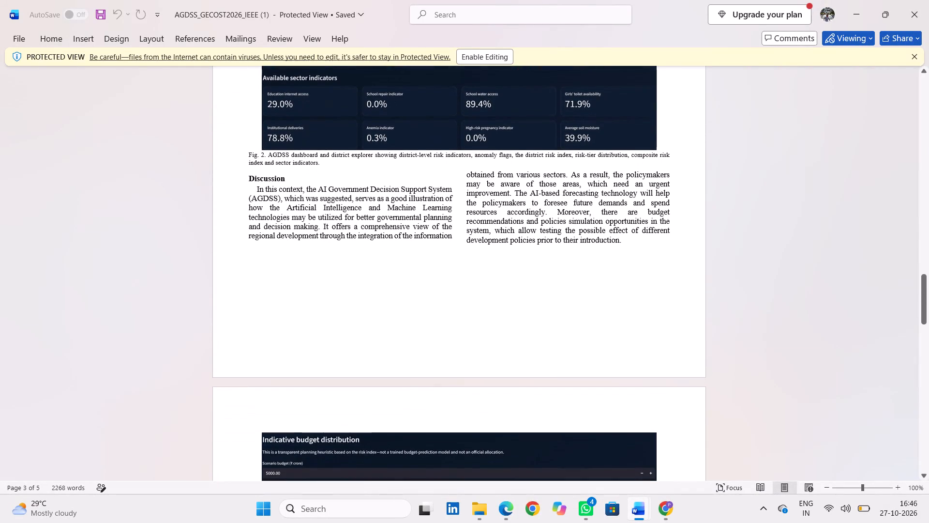
scroll(455, 235, down, 1)
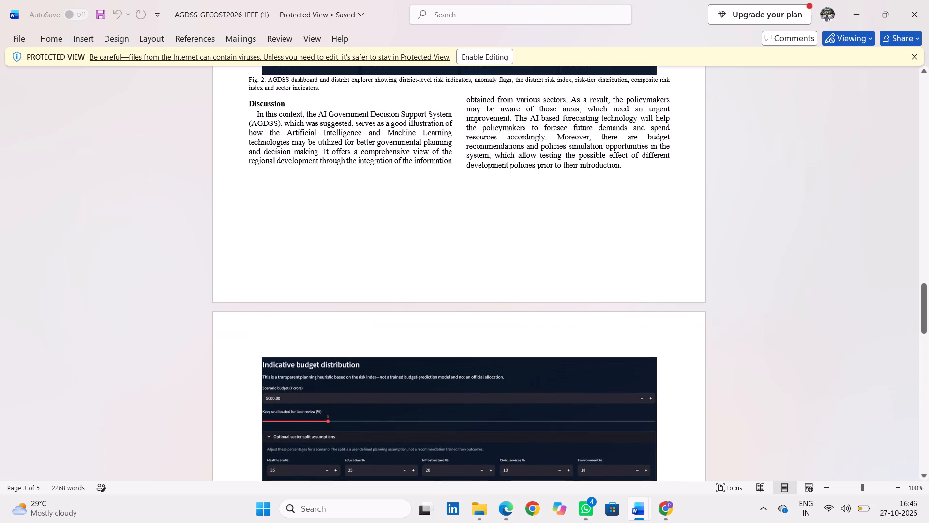
scroll(455, 235, down, 4)
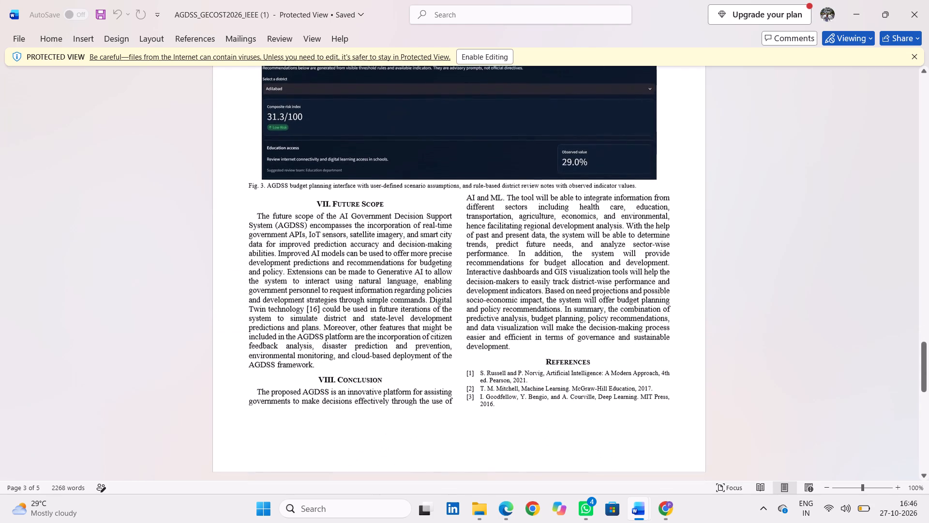
scroll(455, 235, down, 2)
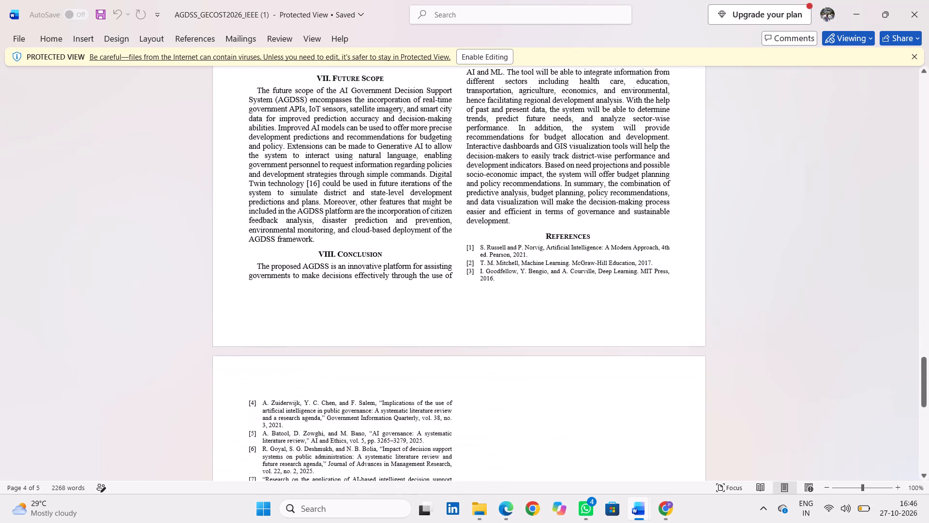
scroll(455, 235, down, 3)
scroll(455, 235, up, 3)
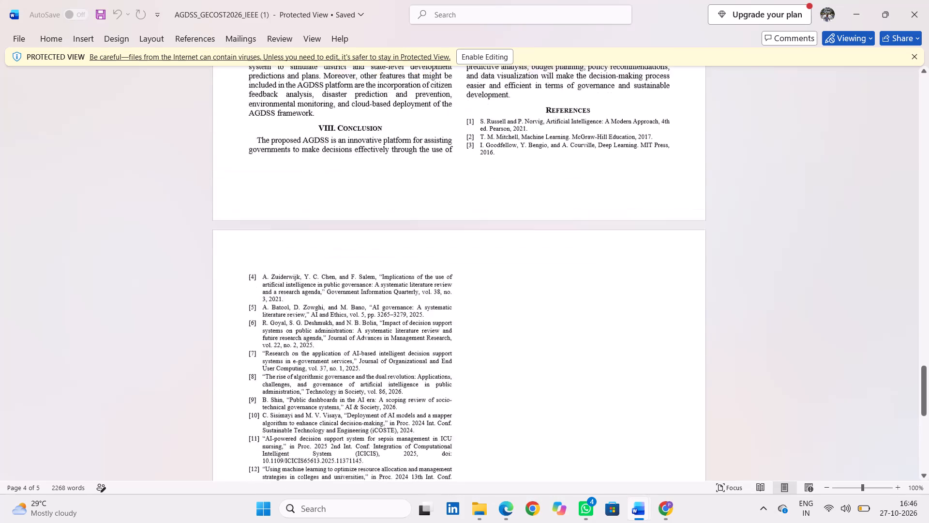
scroll(455, 235, up, 2)
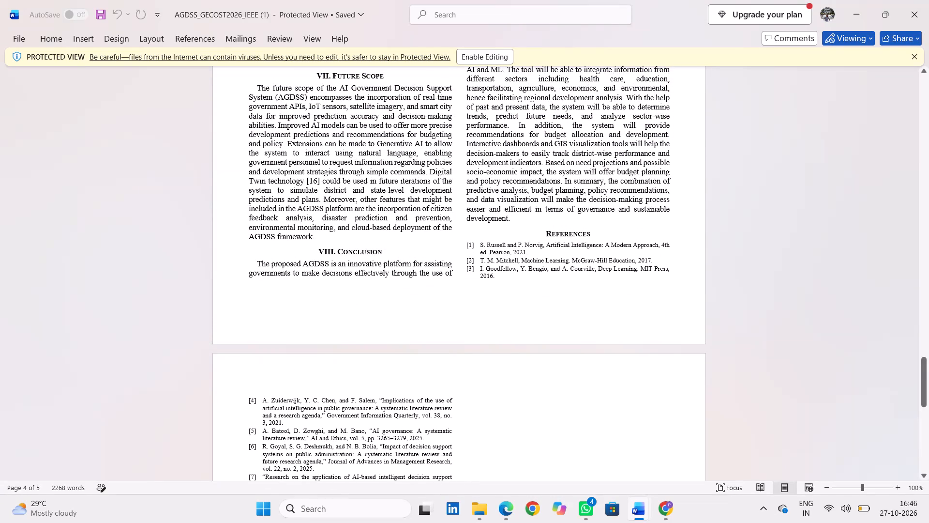
scroll(543, 232, up, 1)
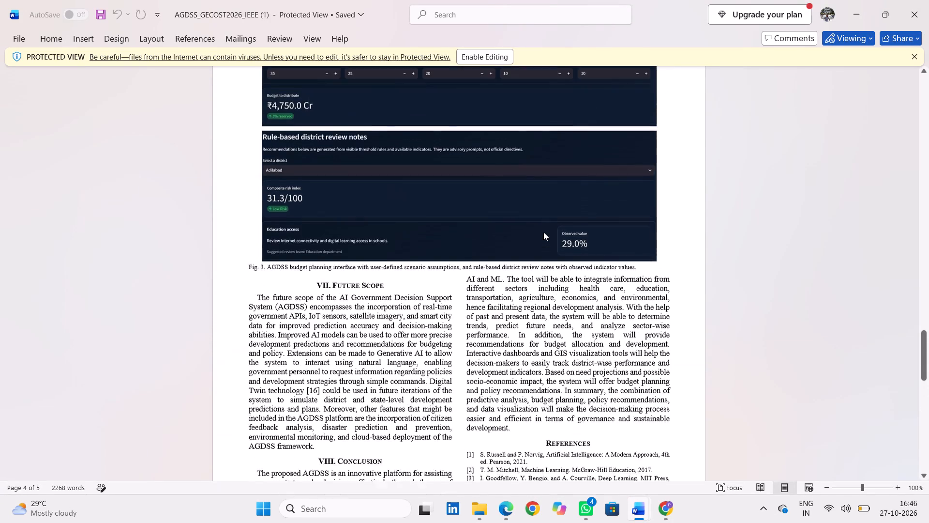
scroll(543, 232, up, 1)
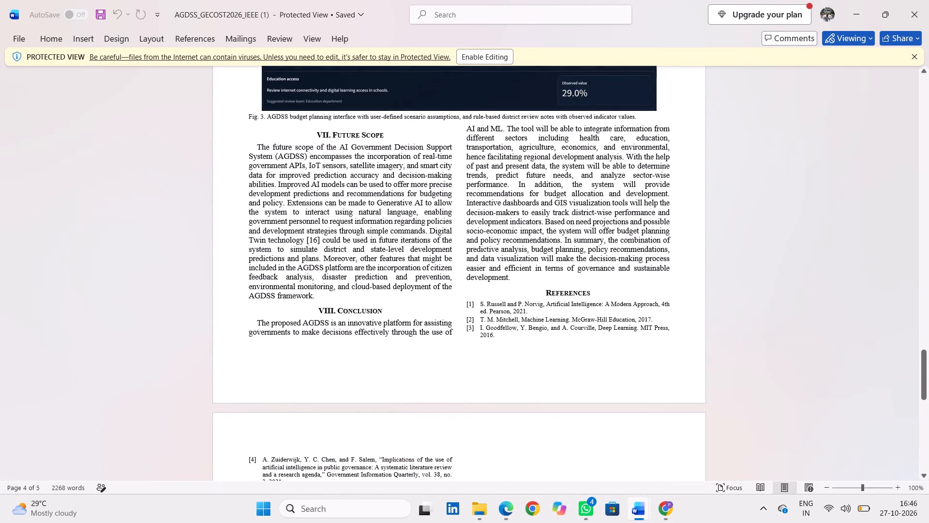
Try to add line breaks at the References heading, and enable editing for the protected document.
click(542, 295)
click(544, 288)
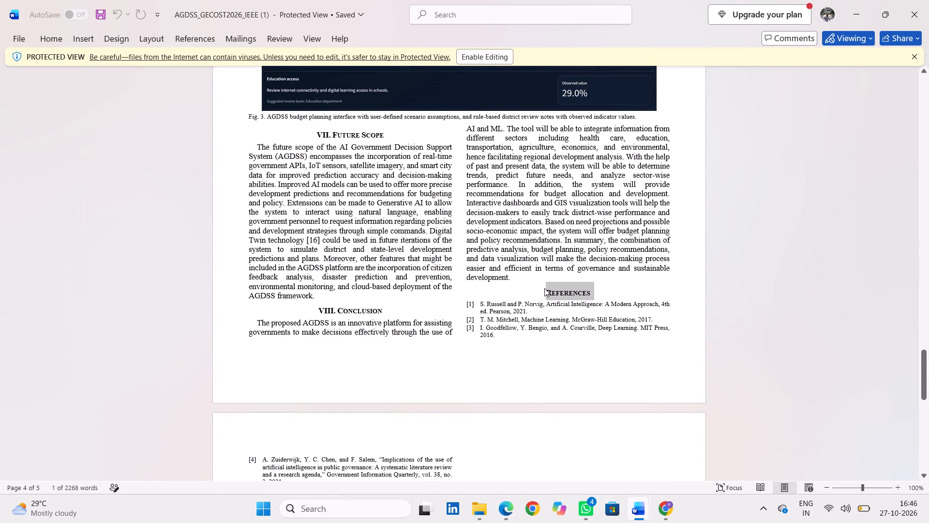
key(Return)
key(Return)
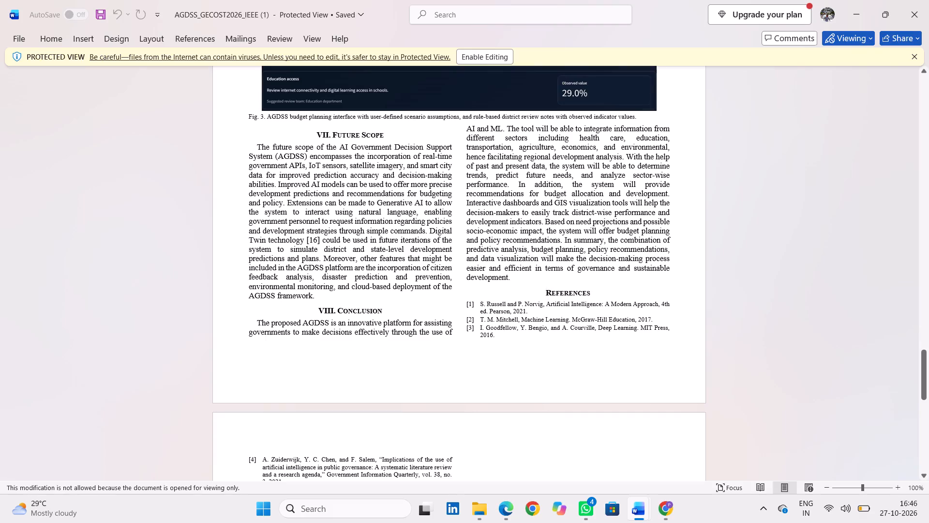
click(487, 62)
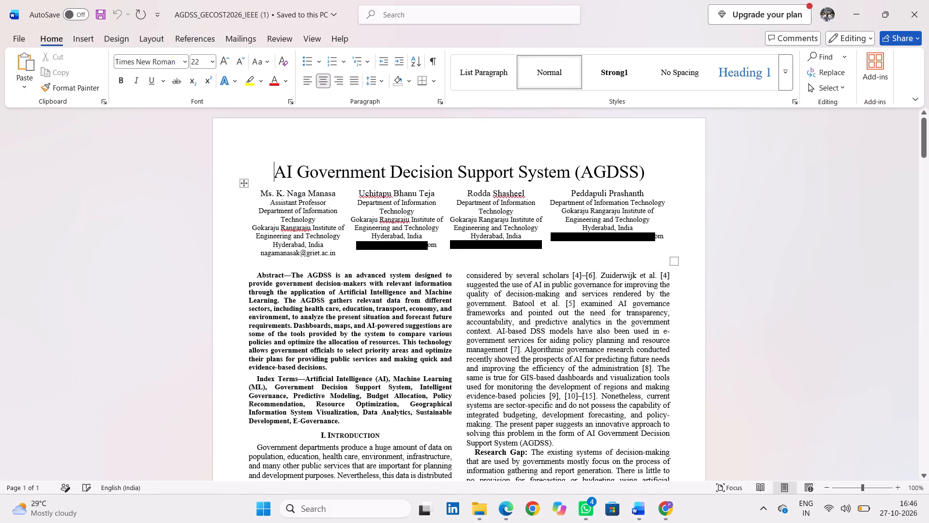
Put the Abstract heading on its own line without the dash and start the abstract text below it with no first-line indent.
scroll(513, 226, down, 1)
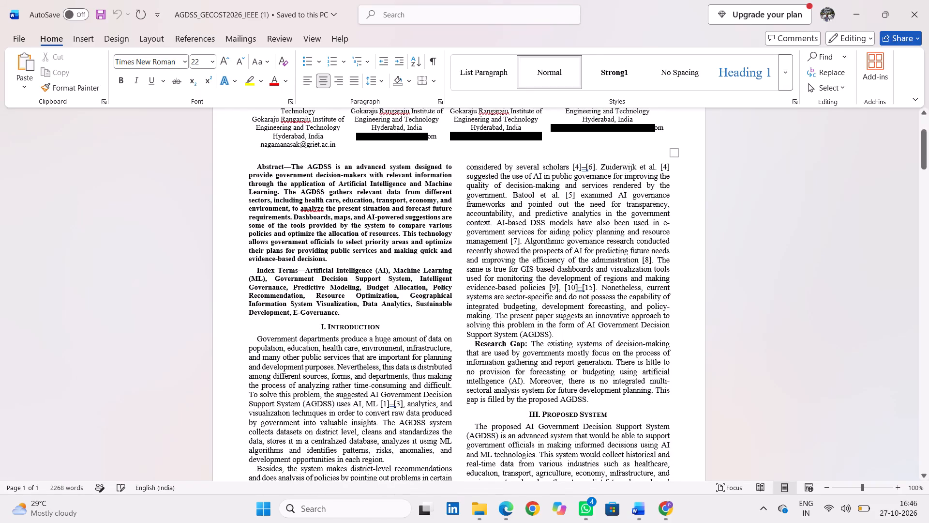
click(289, 166)
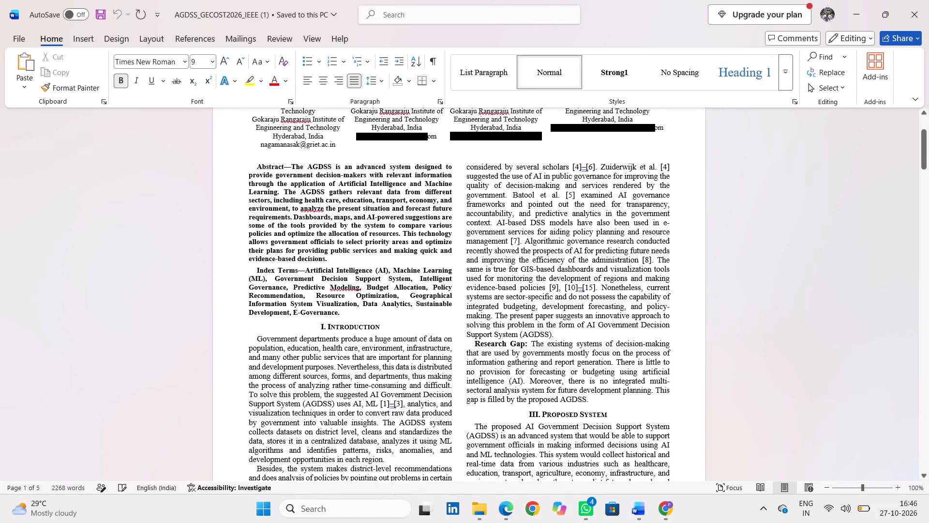
key(BackSpace)
key(BackSpace)
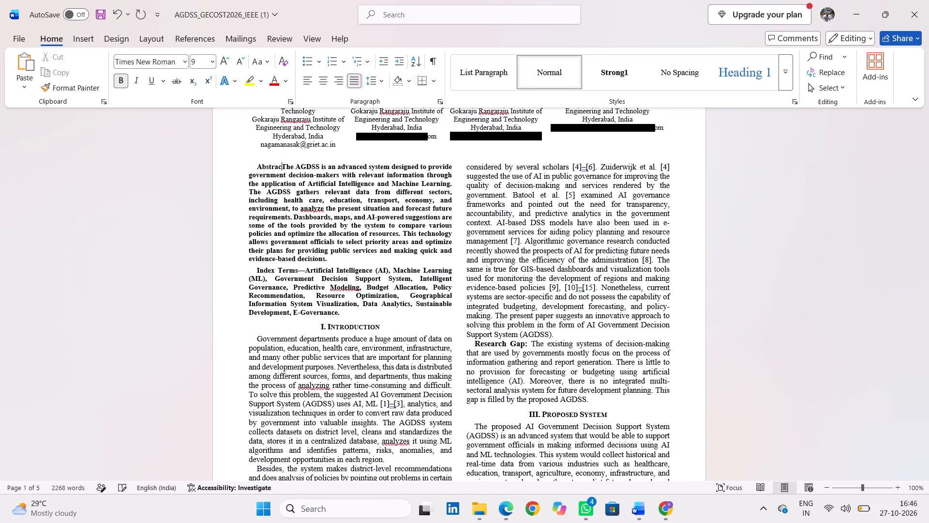
key(t)
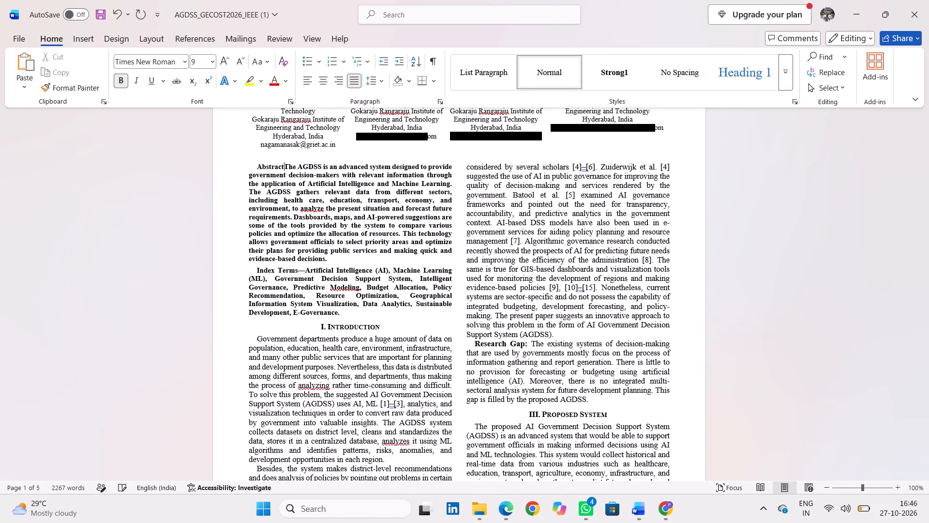
key(Return)
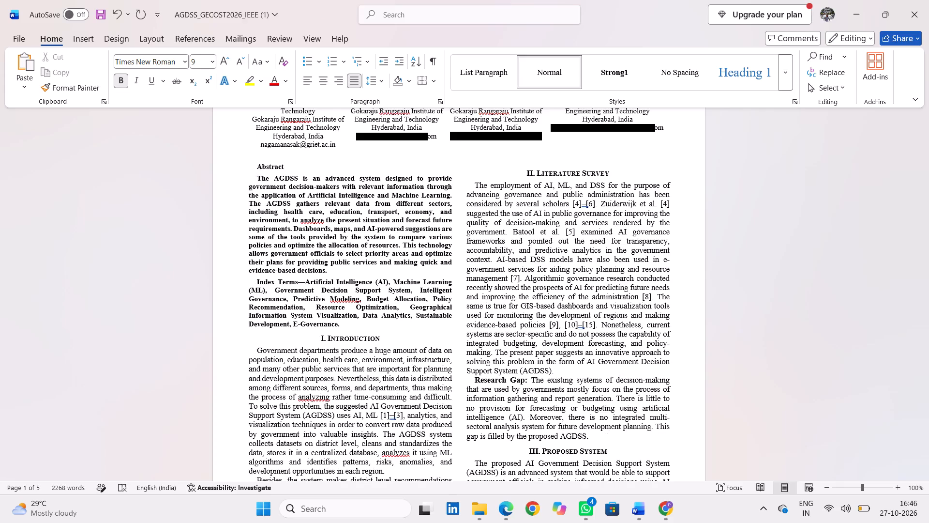
key(BackSpace)
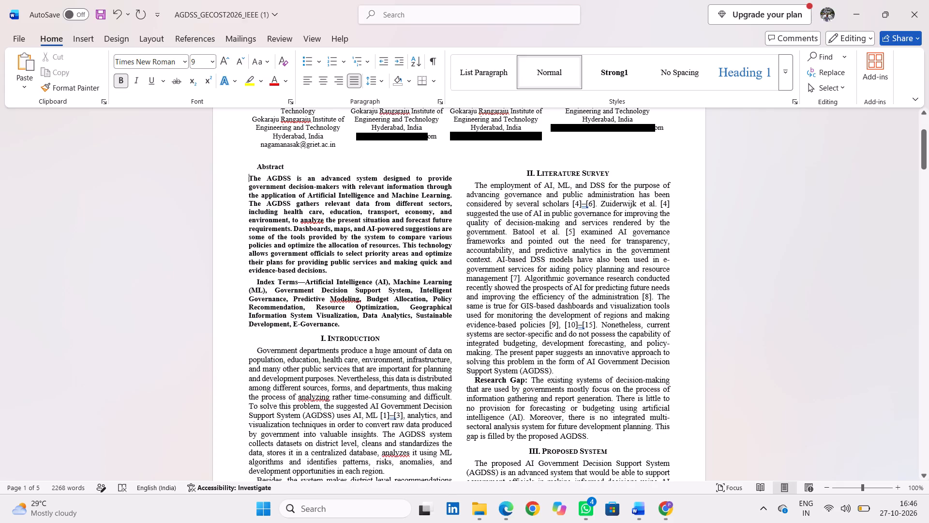
Remove the bold formatting from the whole abstract paragraph, leaving the Abstract heading bold.
key(shift+Down)
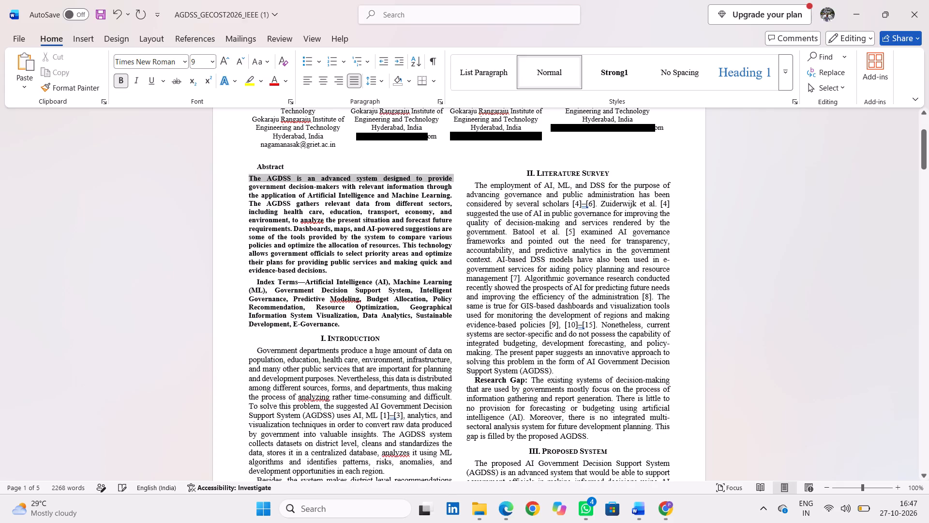
key(shift+Down)
key(shift+Down)
key(shift+Down)
key(shift+Down)
key(shift+Down)
key(shift+Down)
key(shift+Down)
key(shift+Down)
key(shift+Down)
key(shift+Down)
key(shift+Down)
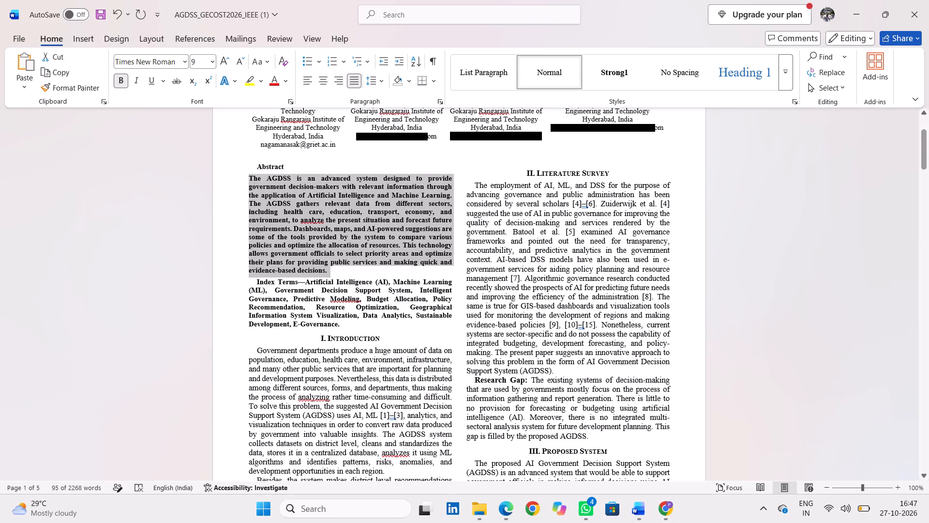
click(115, 75)
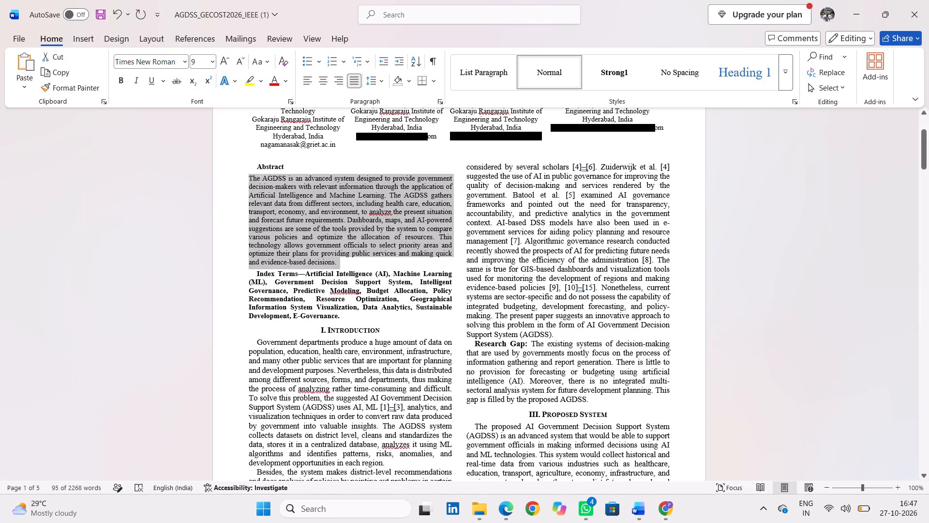
Delete the "Index Terms" label and its dash from the start of the keywords paragraph.
drag(257, 274, 298, 279)
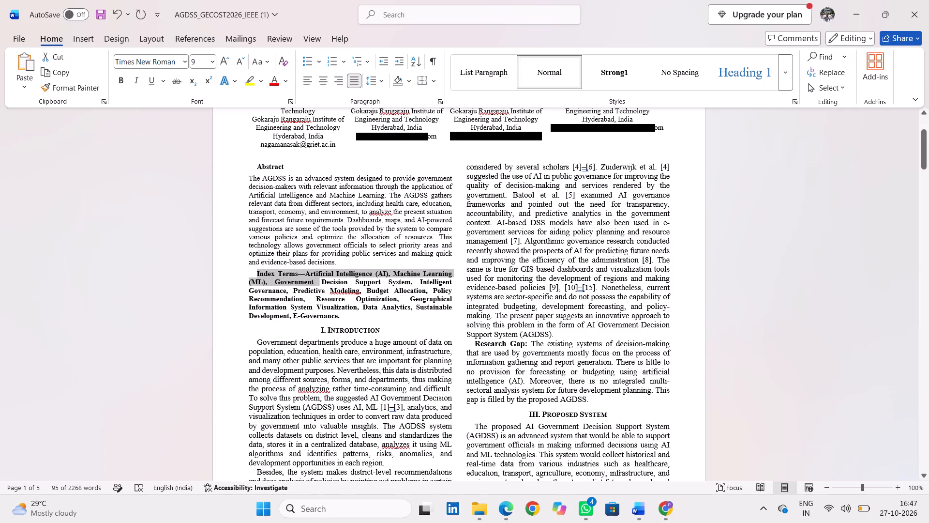
drag(298, 279, 297, 273)
key(BackSpace)
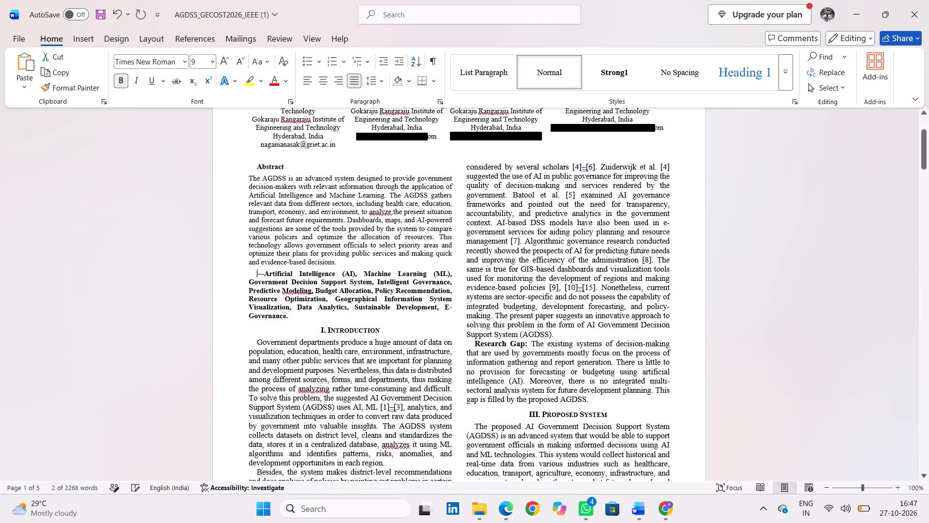
key(Right)
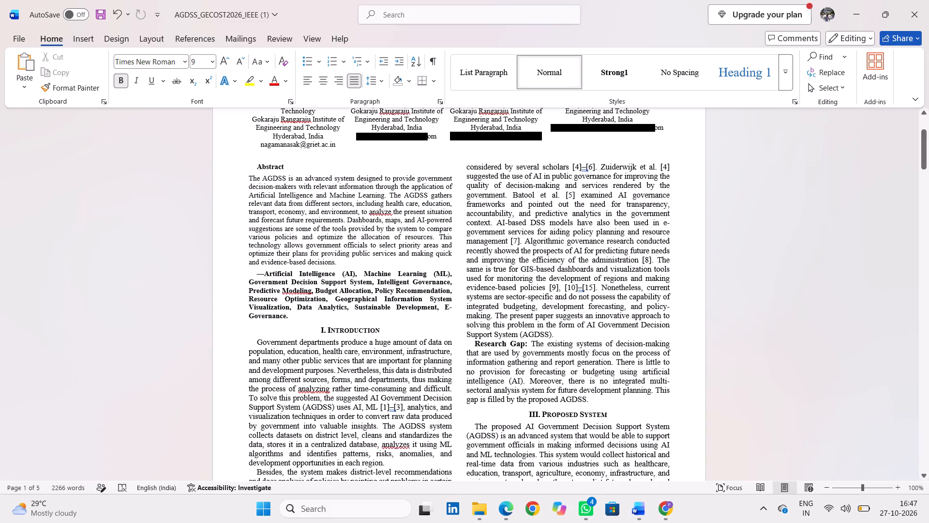
key(BackSpace)
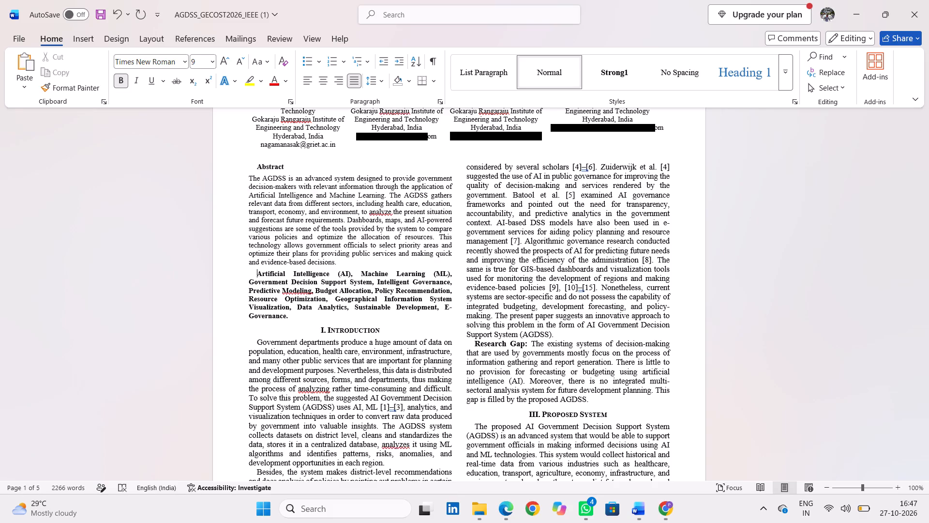
Remove the bold formatting from the whole keywords paragraph, from "Artificial Intelligence (AI)" through "E-Governance.".
key(shift+Down)
key(shift+Down)
key(shift+Down)
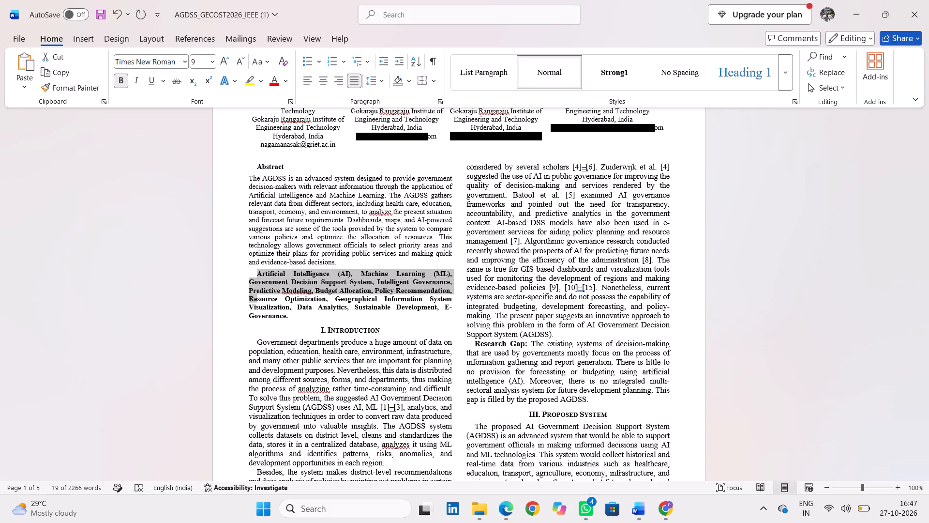
key(shift+Down)
key(shift+Down)
key(shift+Right)
key(shift+Right)
key(shift+Right)
key(shift+Right)
key(shift+Right)
key(shift+Right)
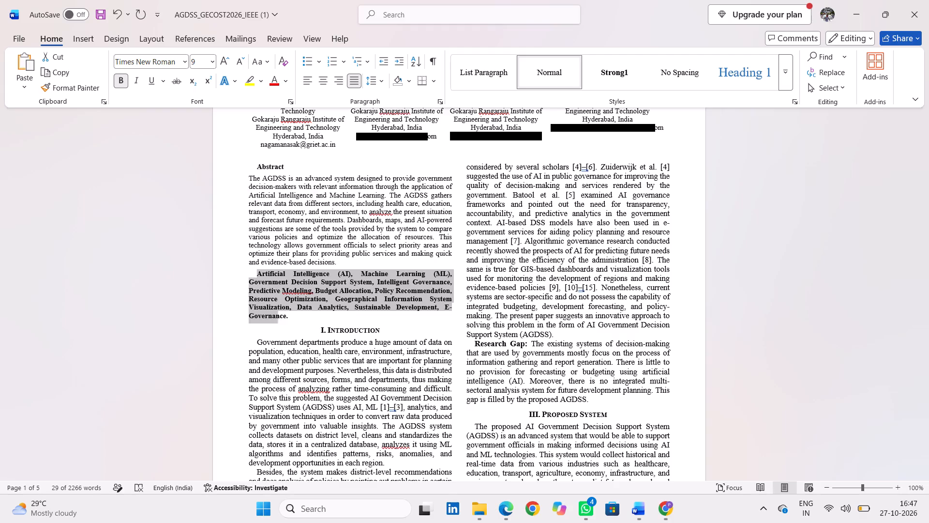
key(shift+Right)
key(shift+Right)
key(shift+Right)
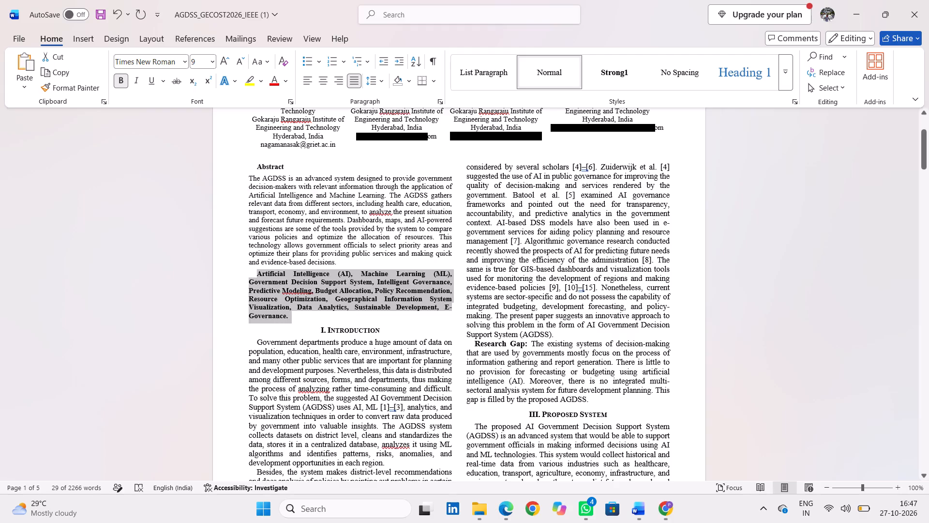
click(120, 77)
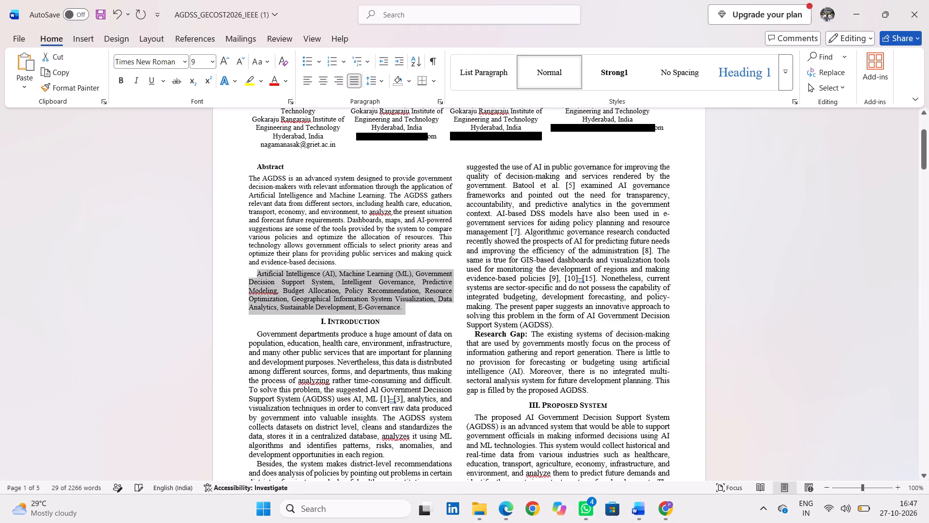
Remove the keywords paragraph's first-line indent and insert the label "Keywards" with a space before "Artificial Intelligence (AI)".
click(253, 270)
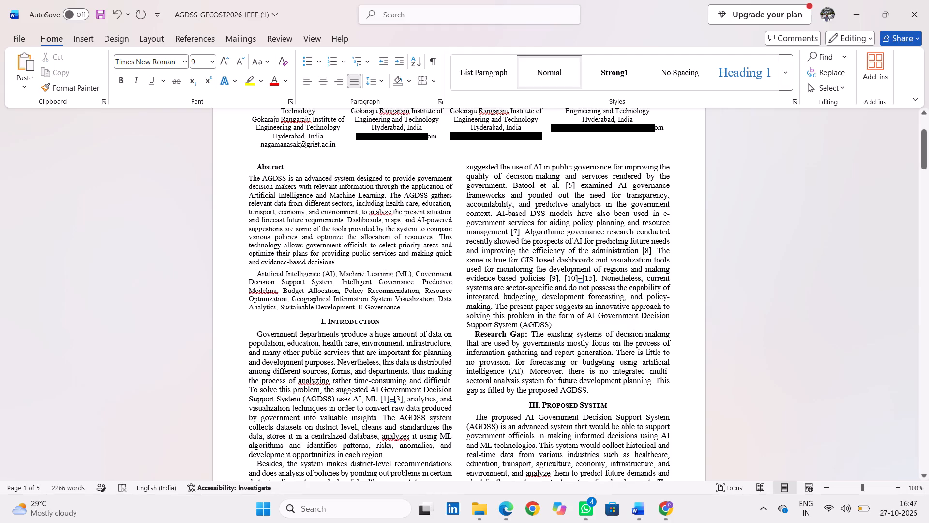
key(BackSpace)
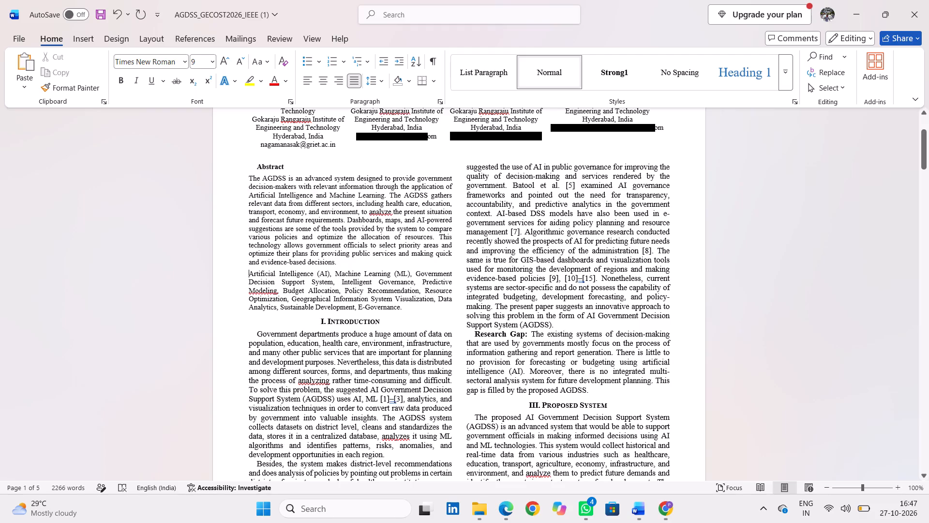
text(Key)
key(BackSpace)
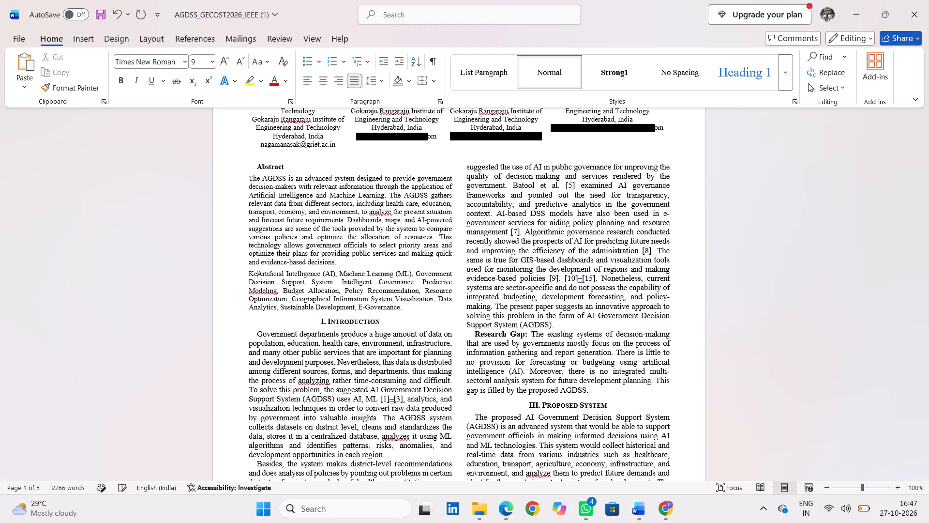
key(BackSpace)
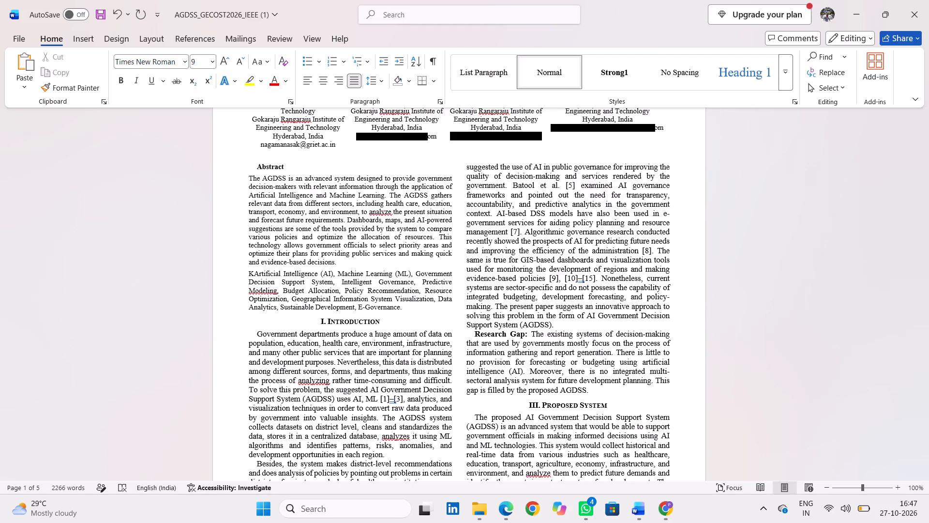
text(ey)
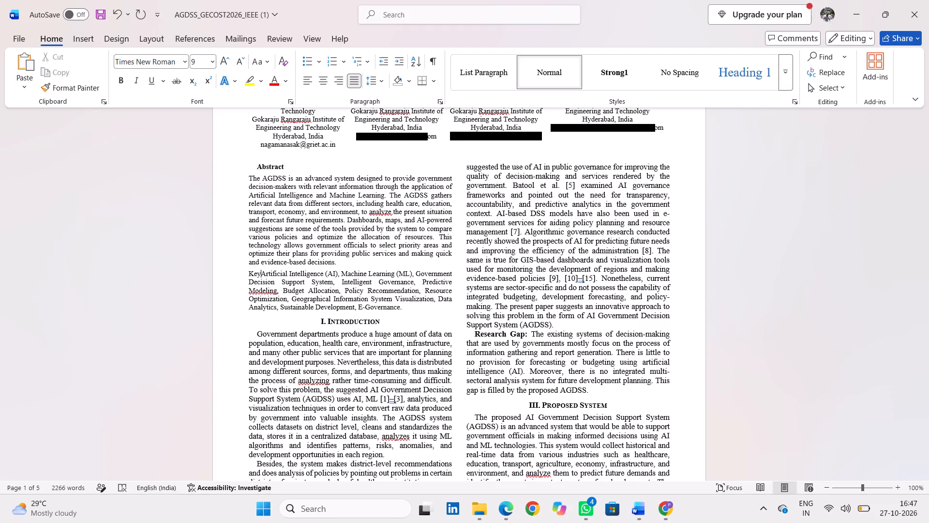
key(w)
text(ards)
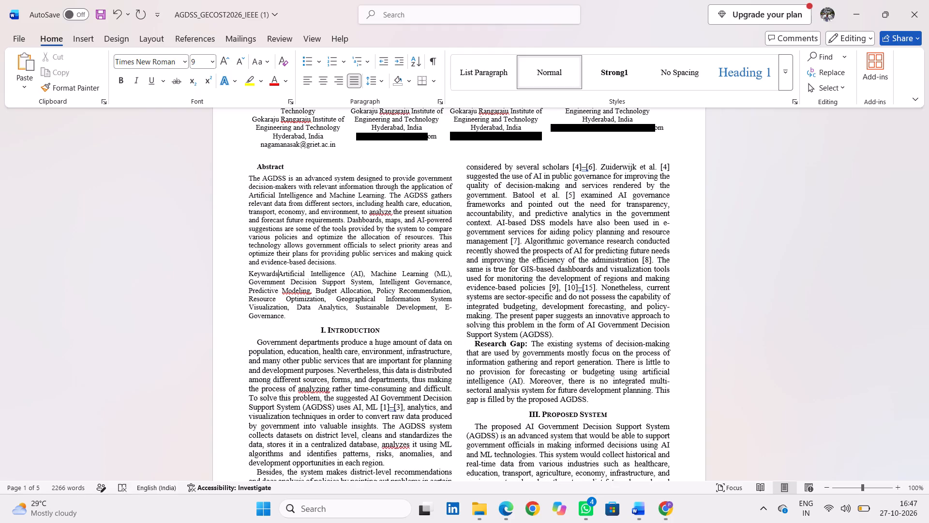
key(space)
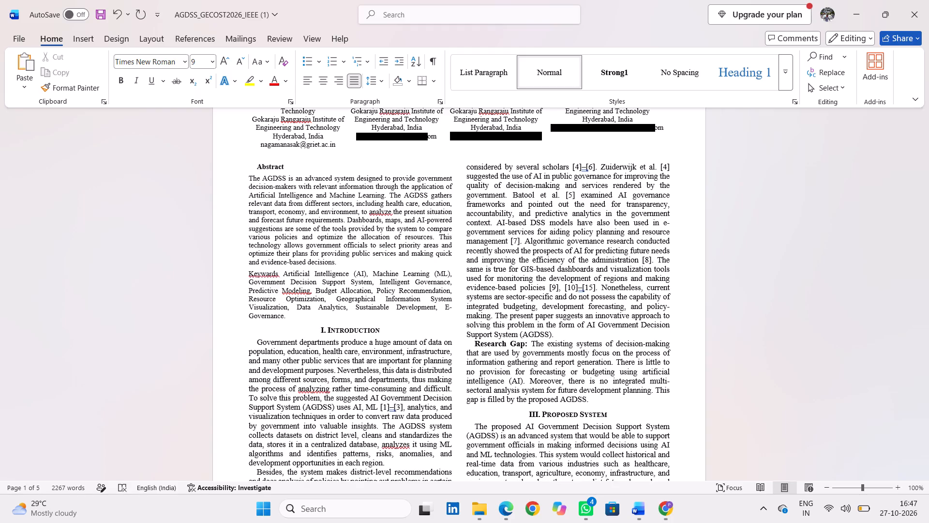
Make only the "Keywards" label at the start of the keywords paragraph bold.
key(Left)
key(shift+Left)
key(shift+Left)
key(shift+Left)
key(shift+Left)
key(shift+Left)
key(shift+Left)
key(shift+Left)
key(shift+Left)
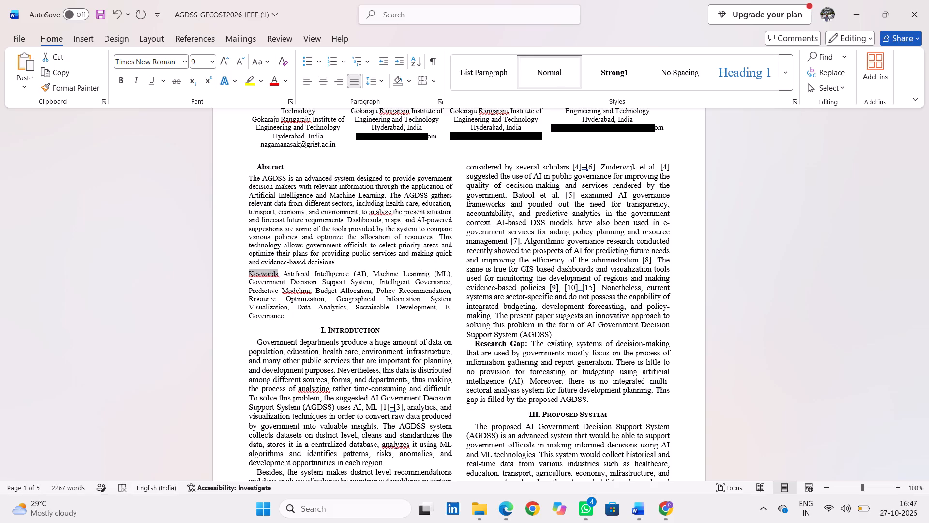
click(122, 82)
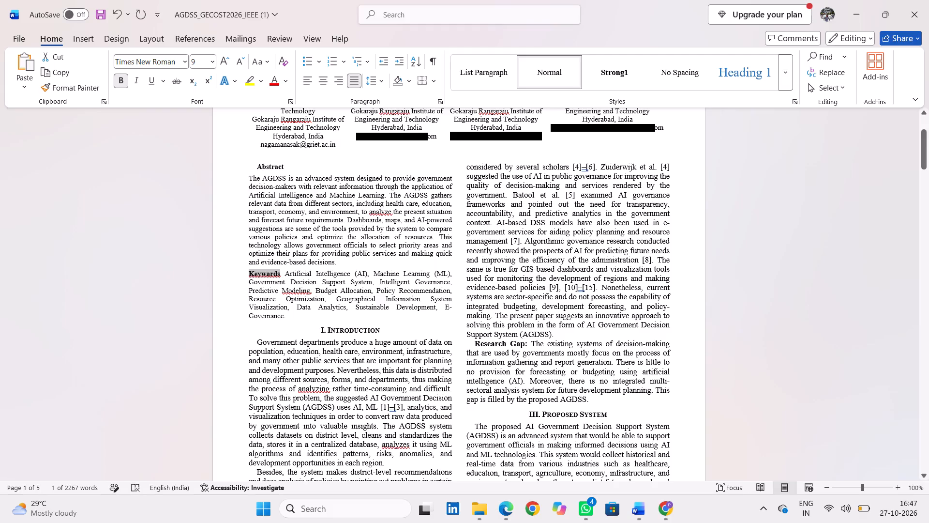
Remove the first-line indent from the "Research Gap:" paragraph at the end of the Literature Survey section.
scroll(436, 354, down, 1)
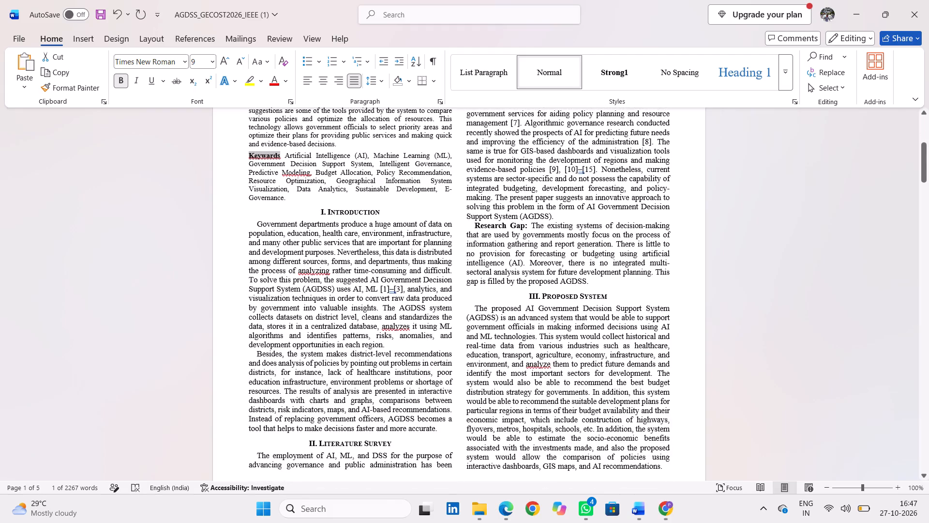
click(473, 225)
key(BackSpace)
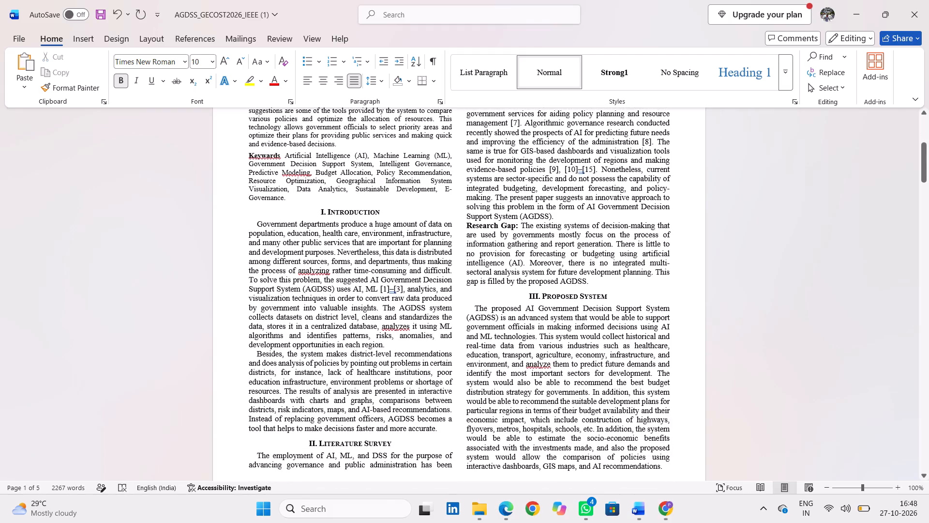
Select the first body paragraph of the Introduction section, starting at "Government departments produce".
click(473, 306)
scroll(473, 306, up, 1)
scroll(473, 306, down, 2)
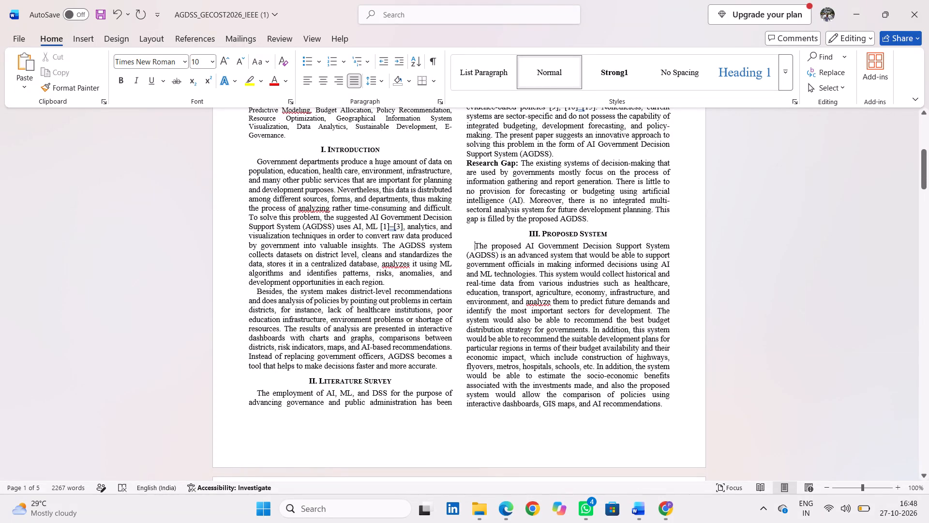
click(251, 158)
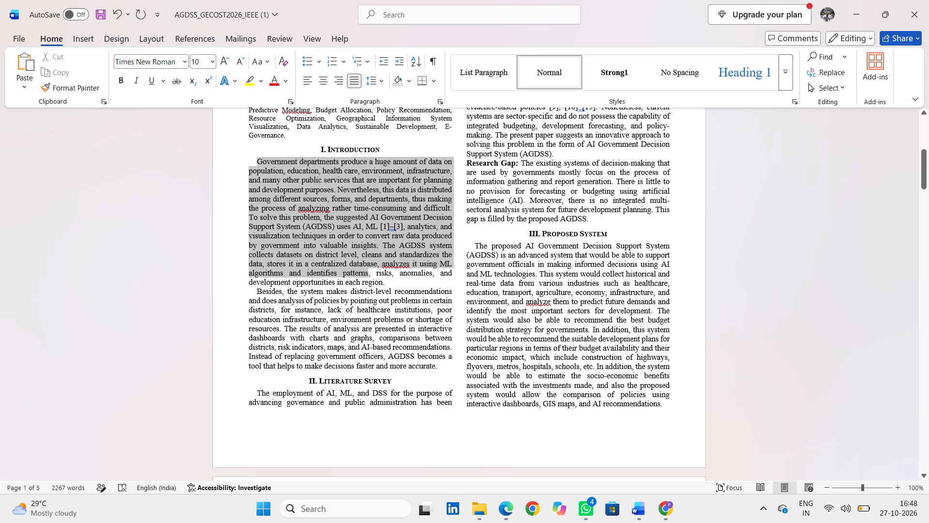
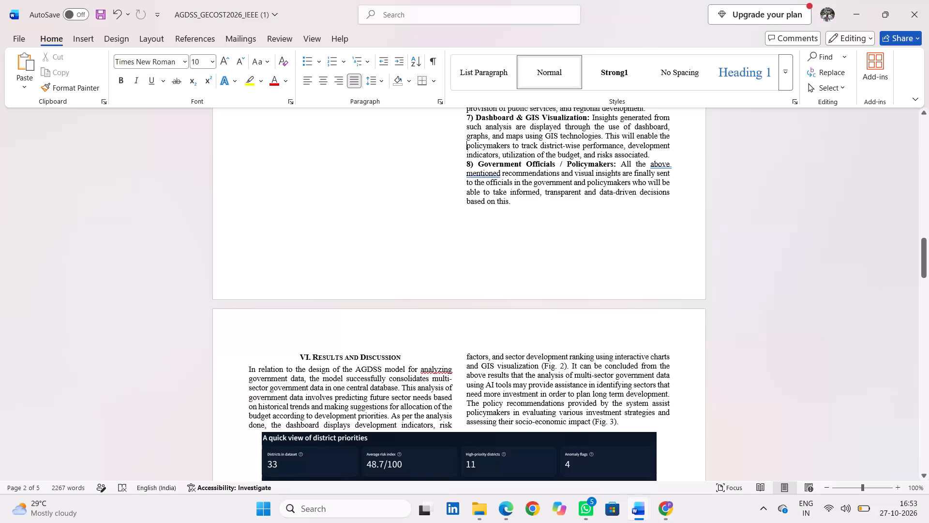
Reduce the height of the Fig. 1 layered architecture diagram slightly, keeping its width, beside the Methodology section.
scroll(435, 395, down, 4)
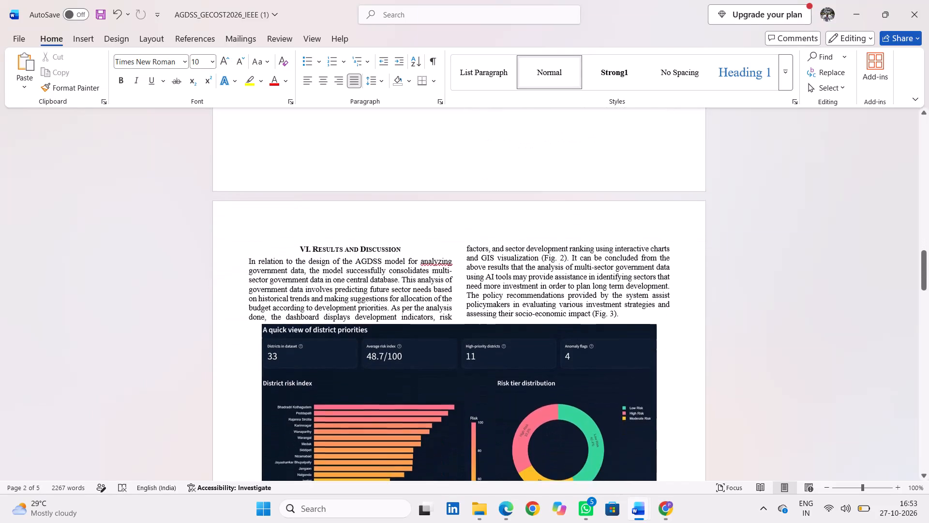
scroll(435, 395, down, 2)
scroll(435, 395, up, 1)
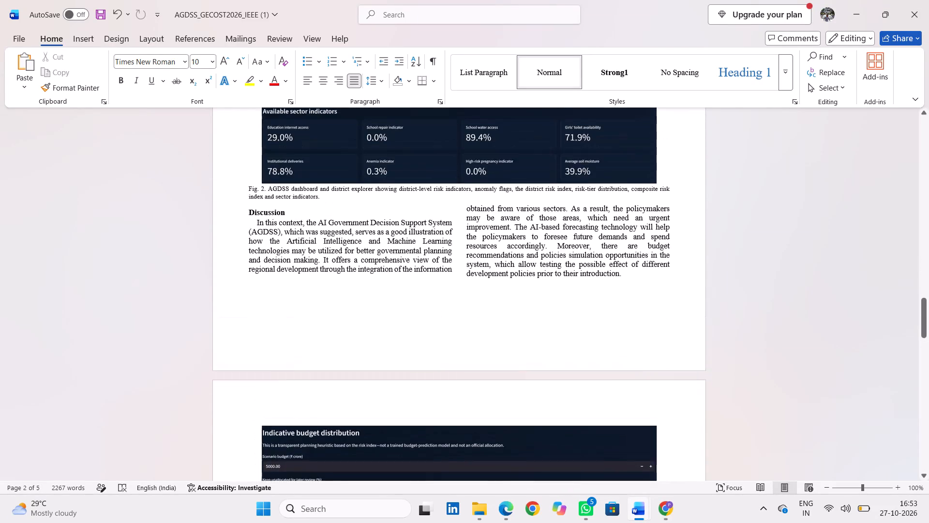
scroll(435, 395, up, 2)
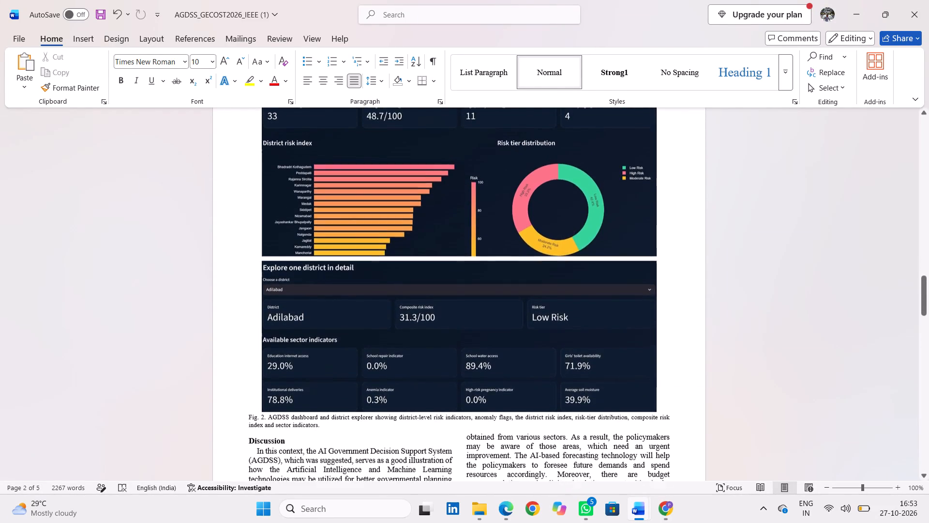
scroll(435, 395, up, 2)
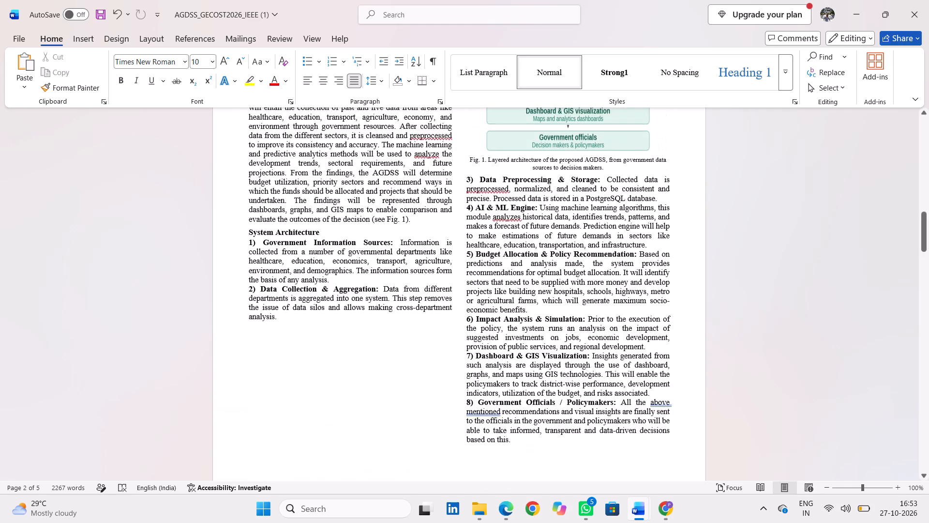
scroll(435, 395, up, 1)
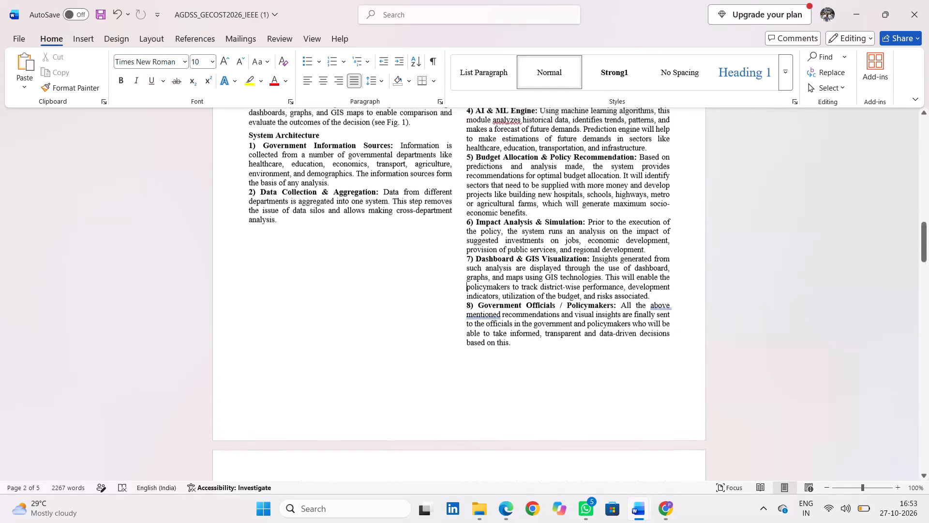
scroll(435, 395, up, 2)
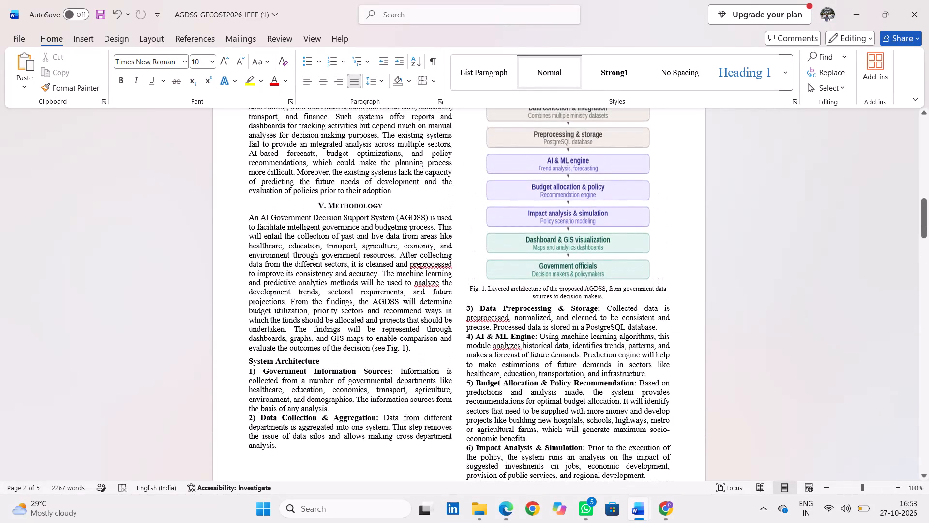
click(561, 253)
drag(569, 284, 569, 282)
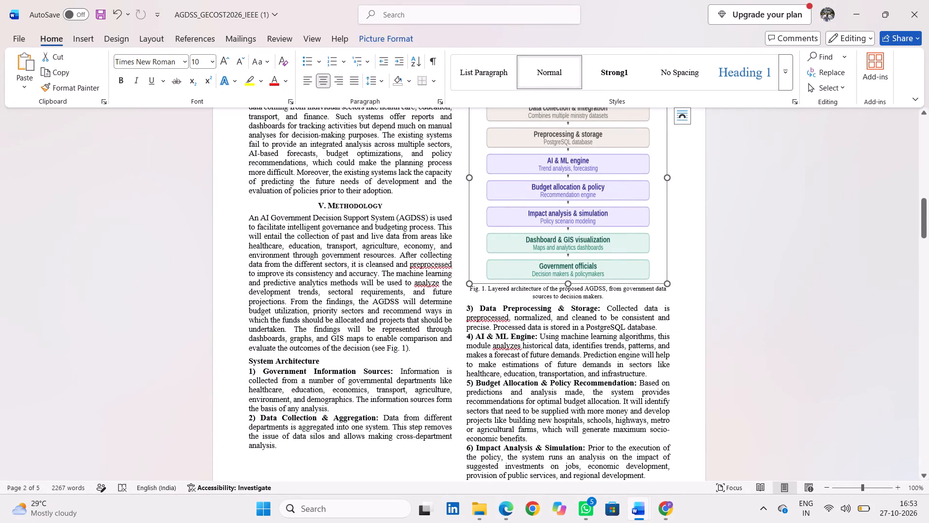
drag(569, 282, 573, 261)
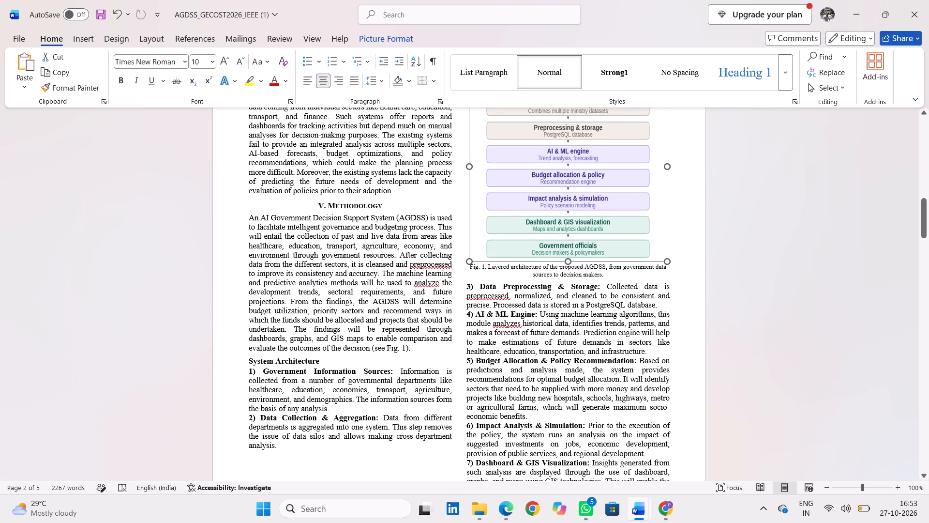
Check how the text, figures and References section flow across the pages after the Fig. 1 diagram.
scroll(463, 406, down, 19)
scroll(463, 406, up, 3)
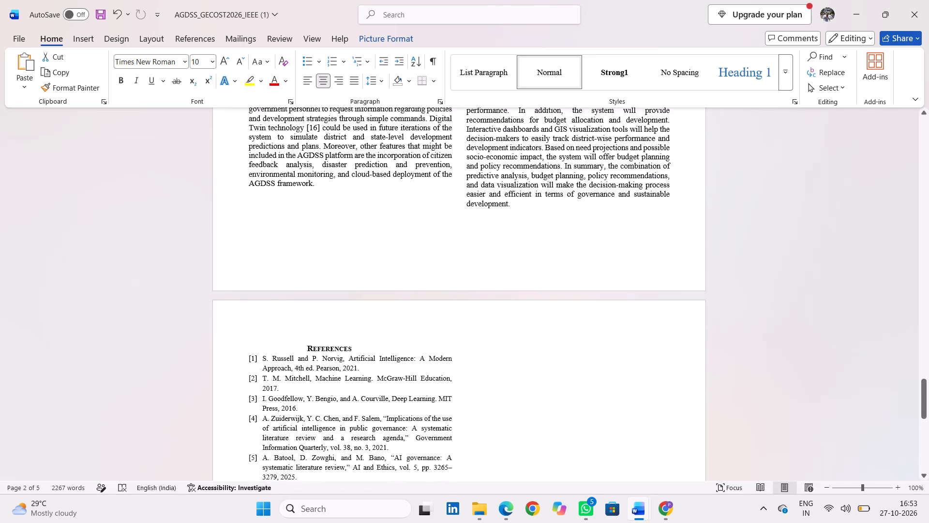
scroll(463, 406, up, 4)
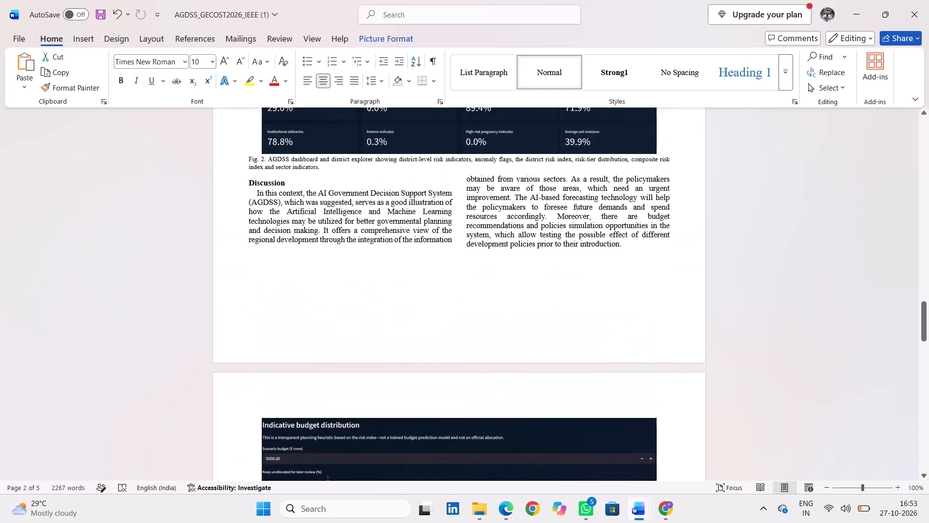
scroll(463, 406, up, 5)
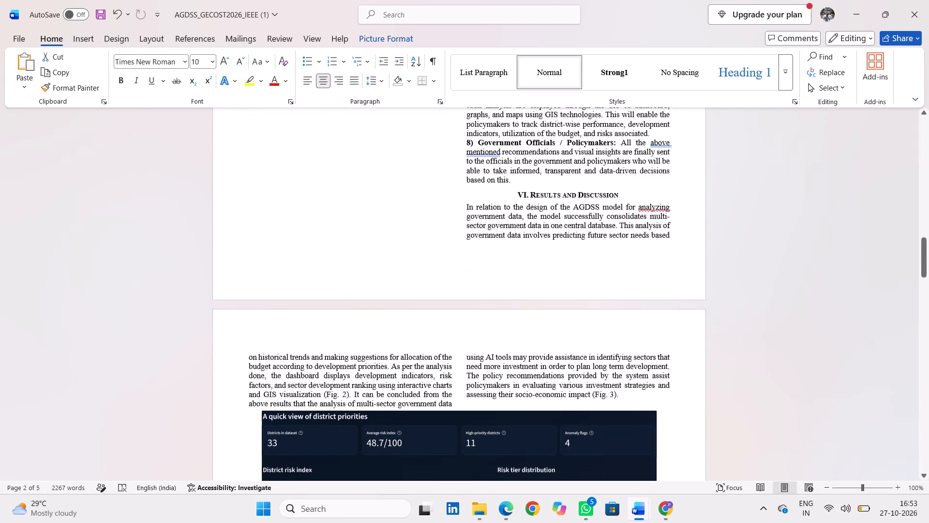
scroll(463, 406, up, 5)
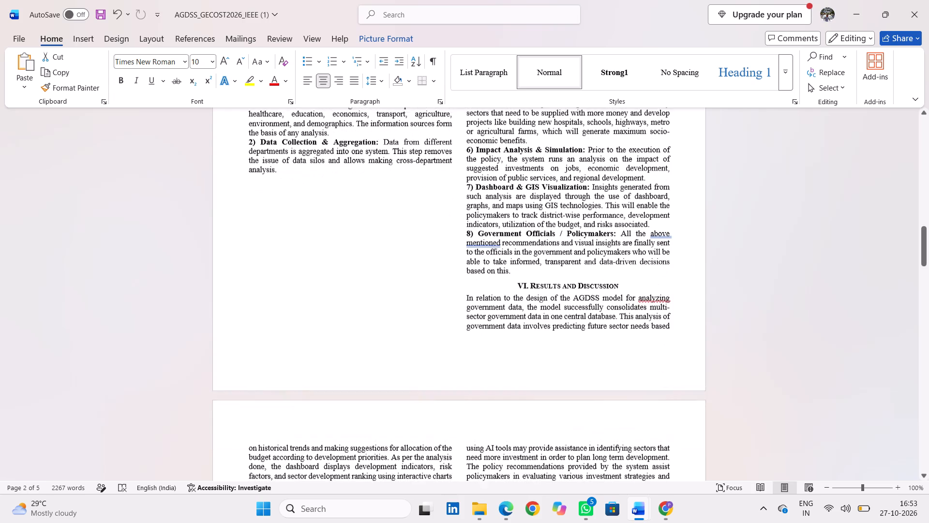
scroll(463, 406, up, 4)
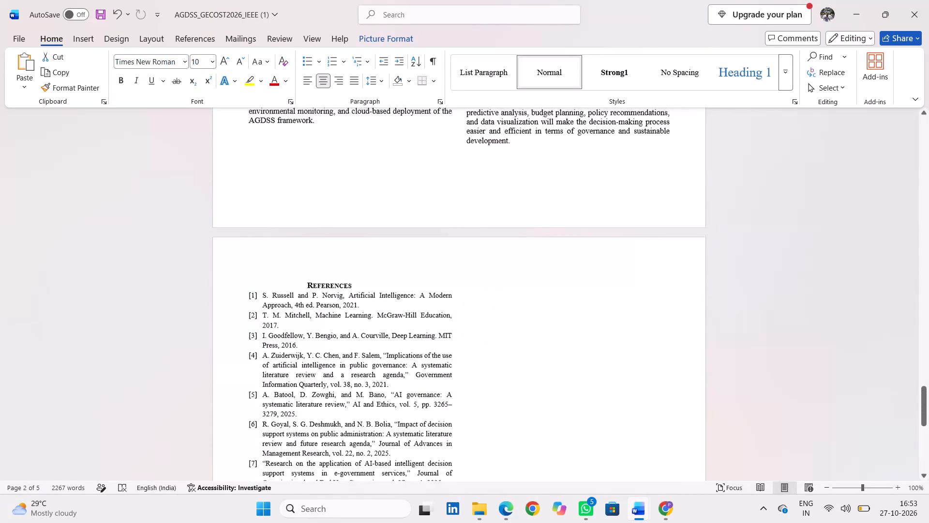
scroll(463, 406, up, 3)
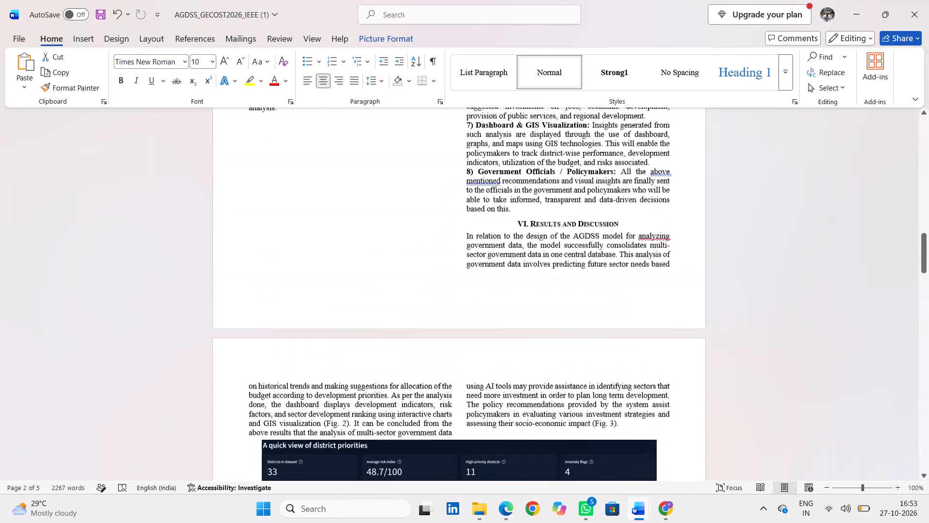
scroll(463, 406, up, 3)
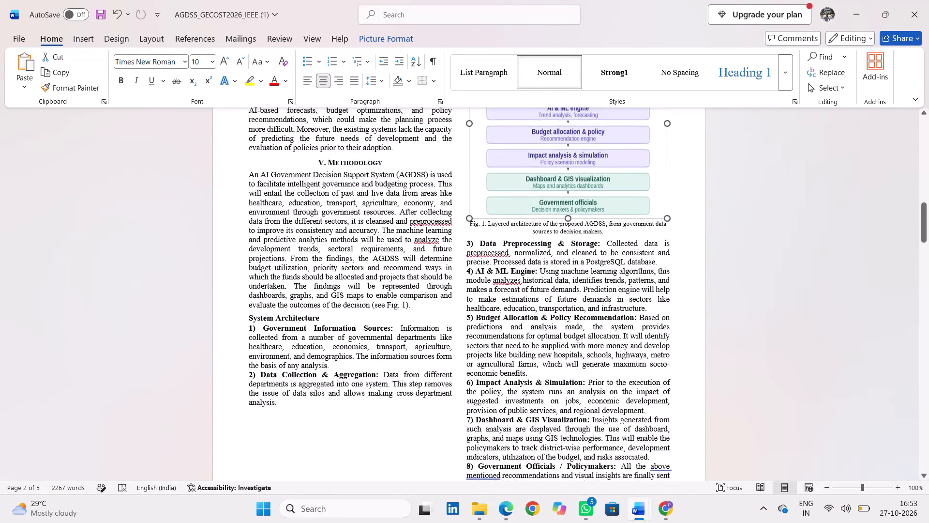
Set the "Abstract" heading on the first page to font size 10 and remove its first-line indent.
scroll(463, 406, up, 4)
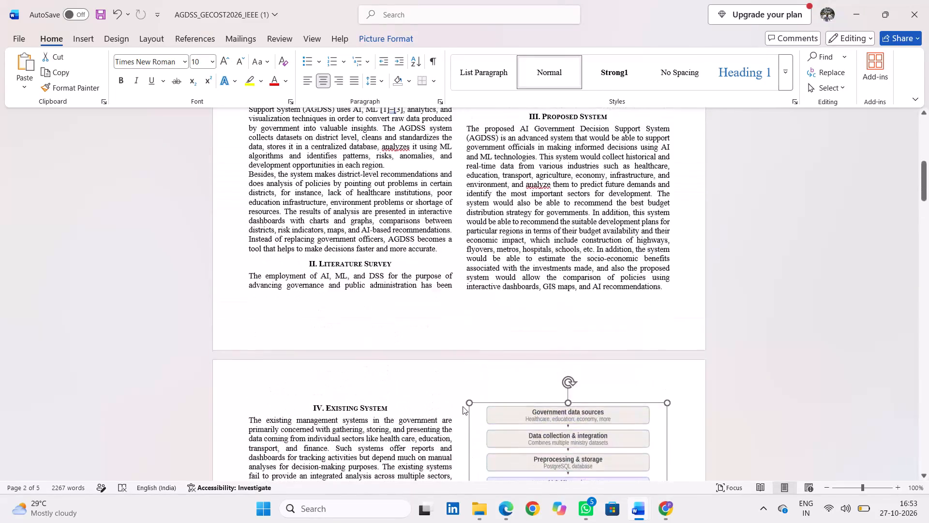
scroll(463, 406, up, 3)
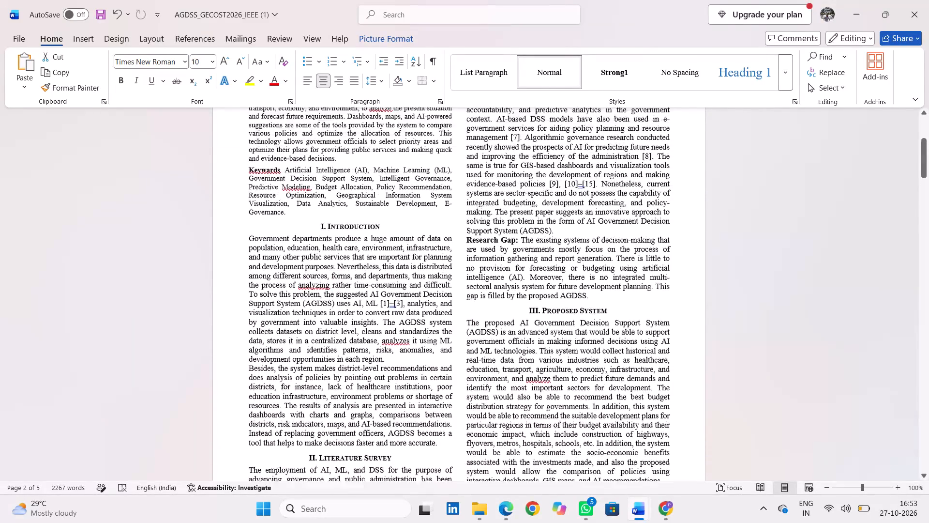
scroll(463, 406, up, 2)
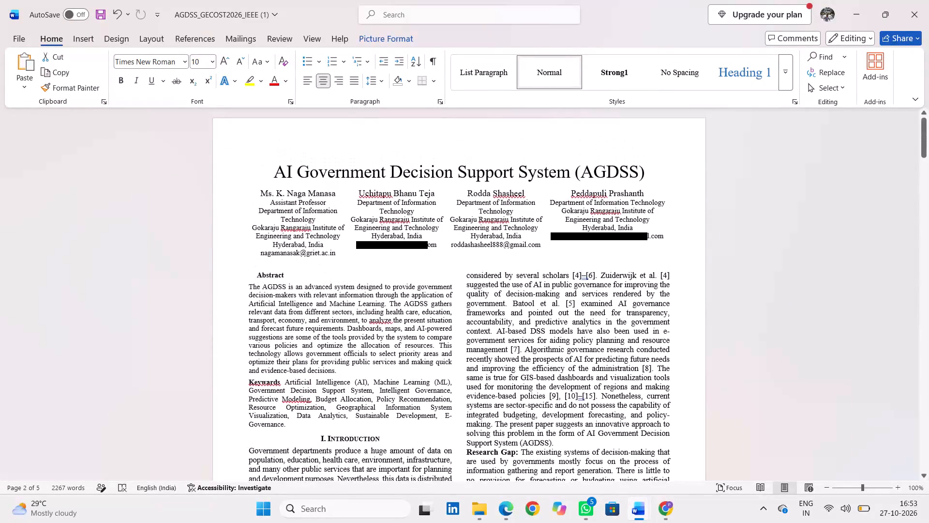
drag(252, 276, 302, 274)
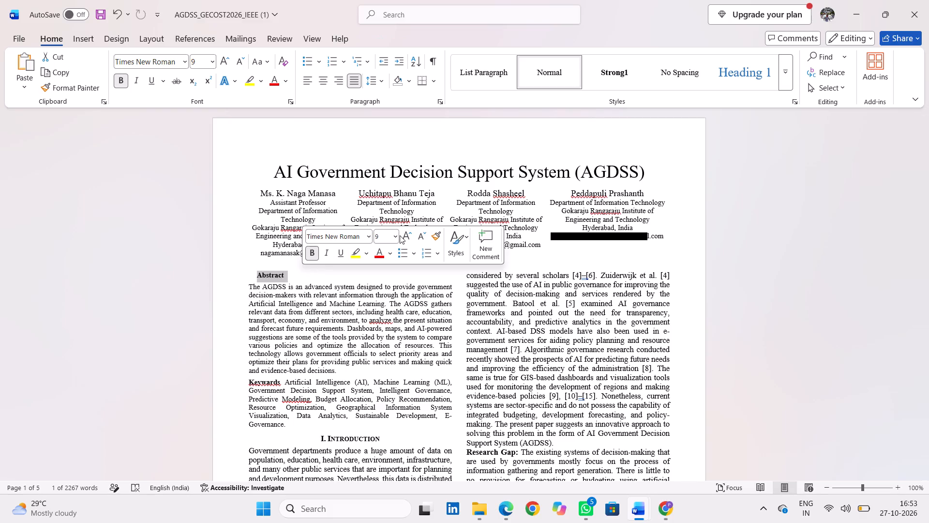
click(396, 235)
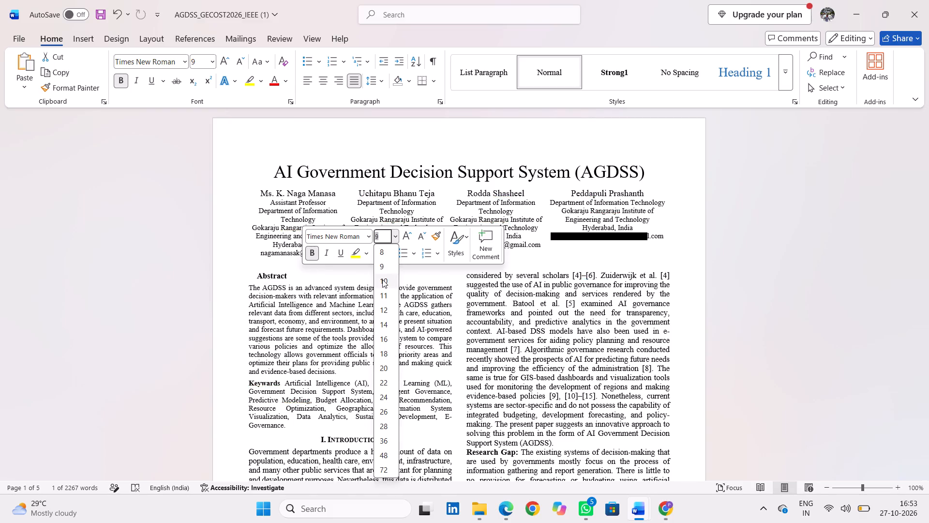
click(382, 279)
click(249, 276)
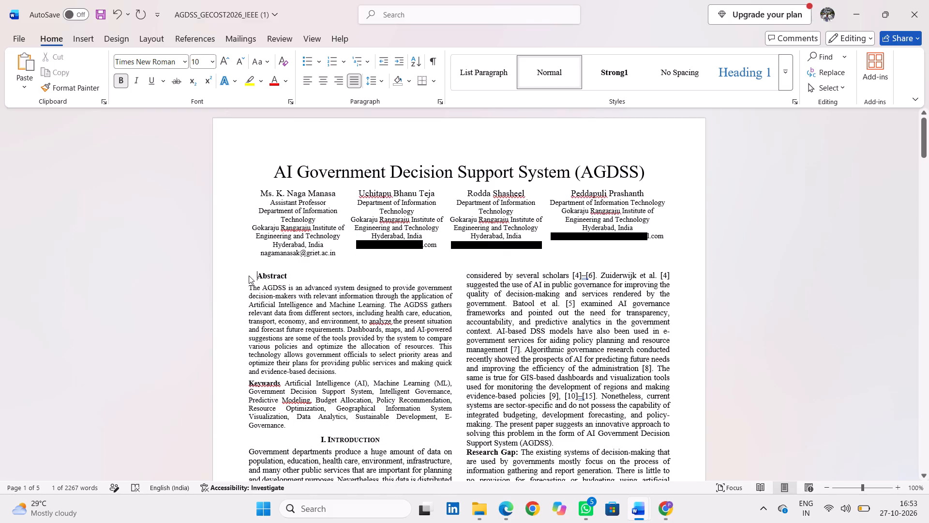
key(BackSpace)
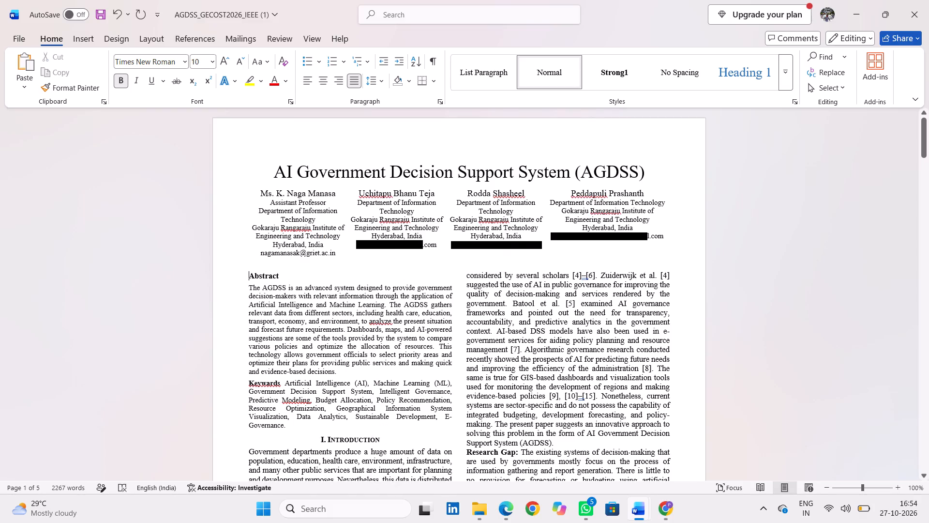
Look through the pages from the Abstract to the Methodology section and check the formatting of the Fig. 1 caption.
scroll(384, 324, down, 1)
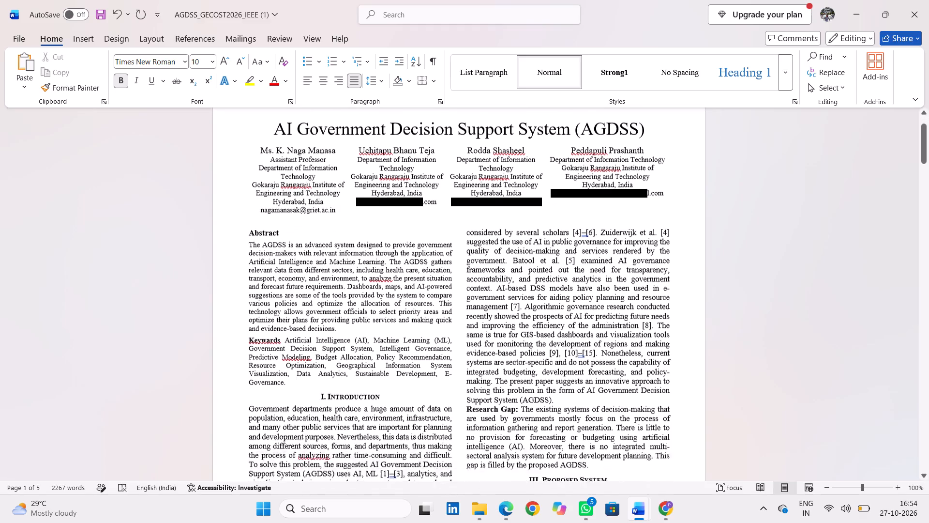
scroll(384, 324, down, 2)
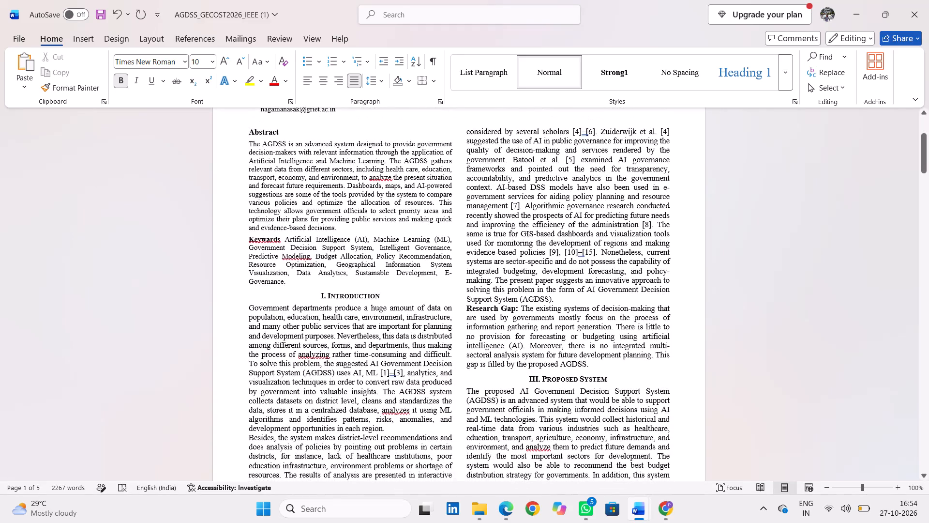
scroll(384, 324, down, 2)
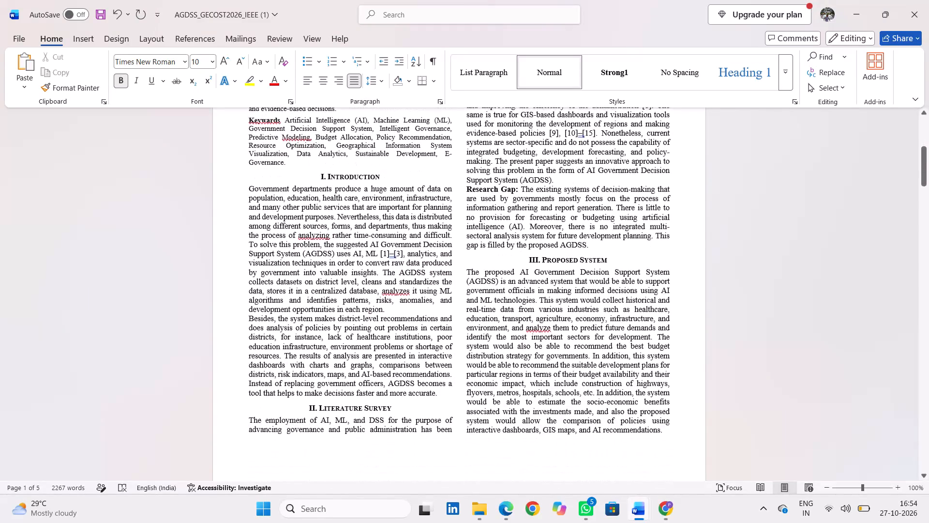
scroll(384, 324, down, 2)
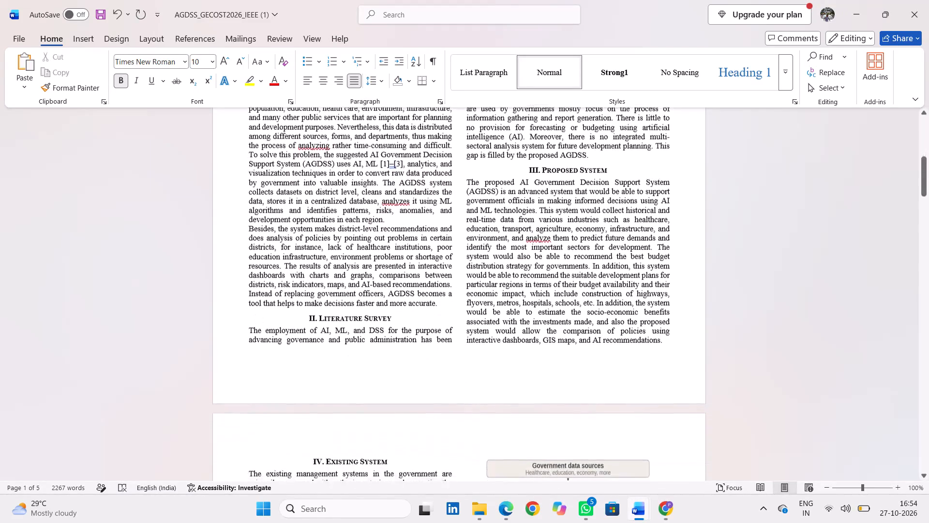
scroll(384, 324, down, 2)
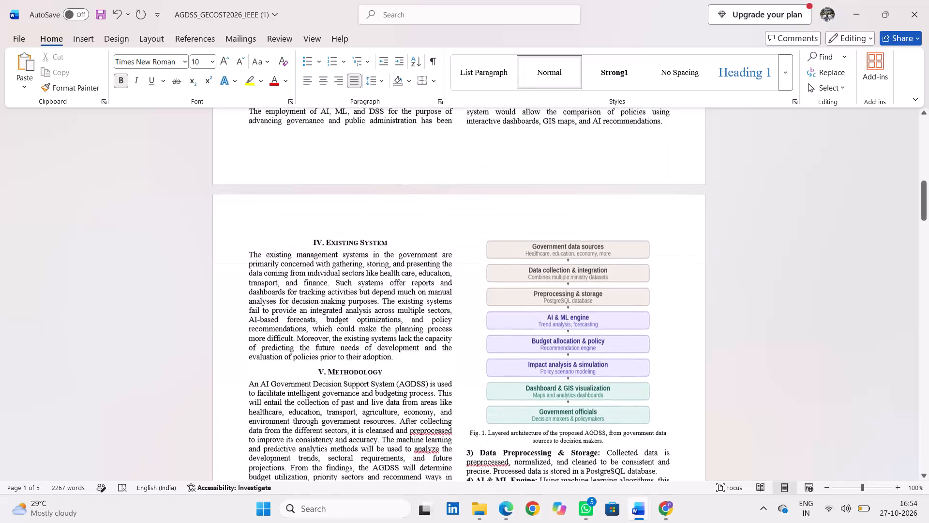
scroll(384, 324, down, 2)
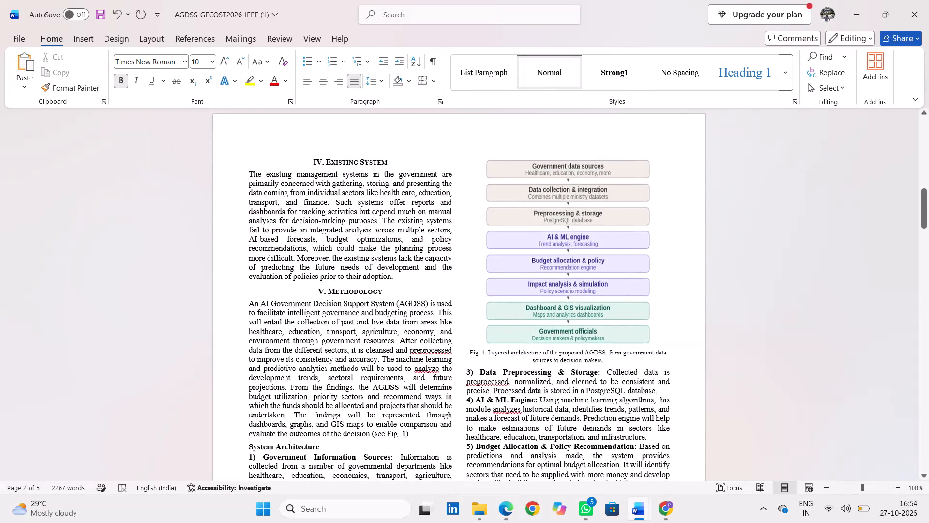
scroll(384, 324, down, 1)
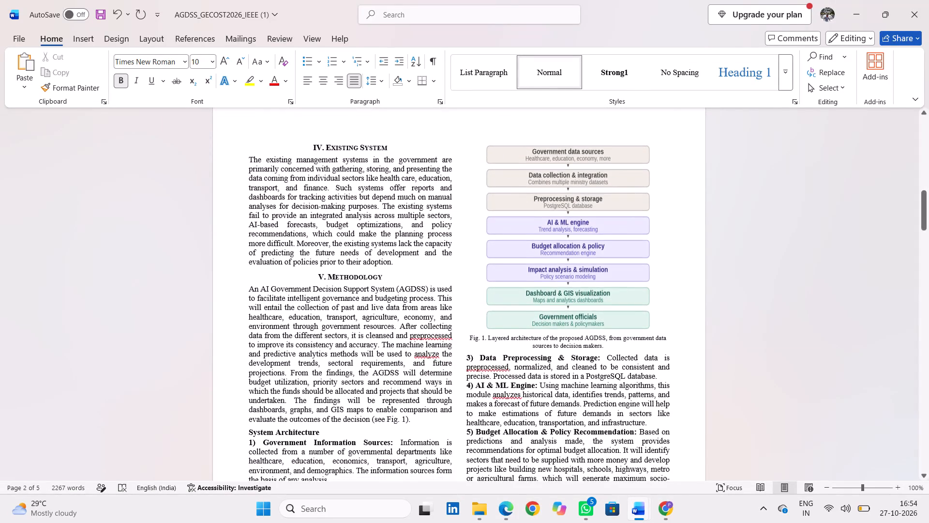
scroll(384, 324, down, 1)
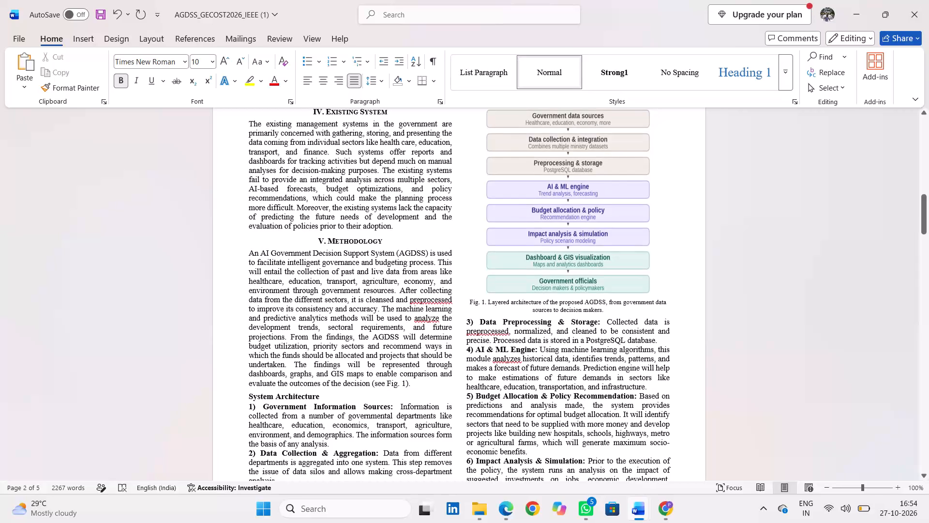
scroll(384, 324, up, 1)
scroll(384, 324, down, 1)
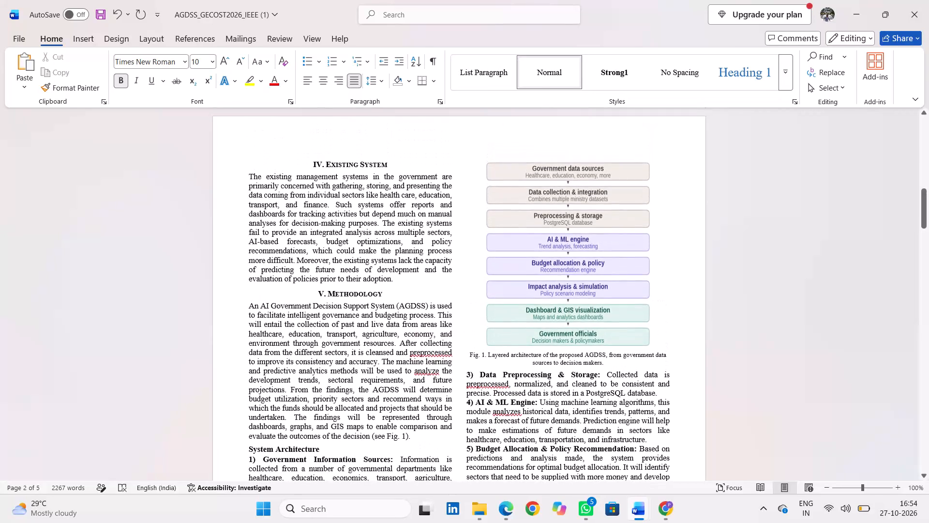
scroll(384, 324, down, 1)
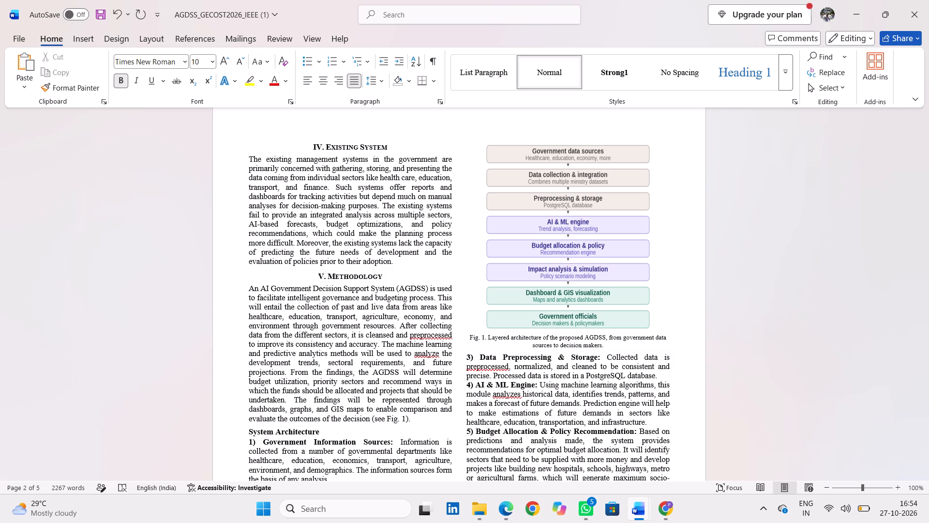
scroll(421, 275, down, 1)
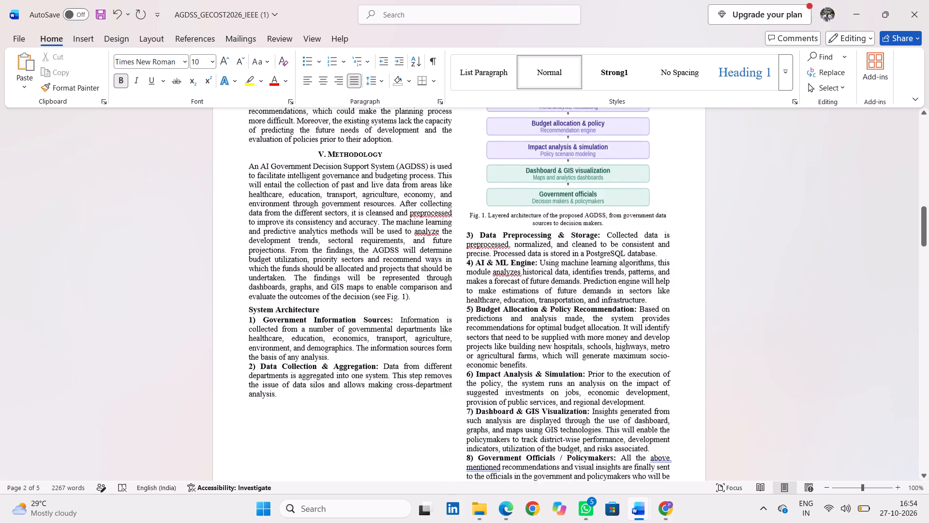
scroll(421, 275, down, 1)
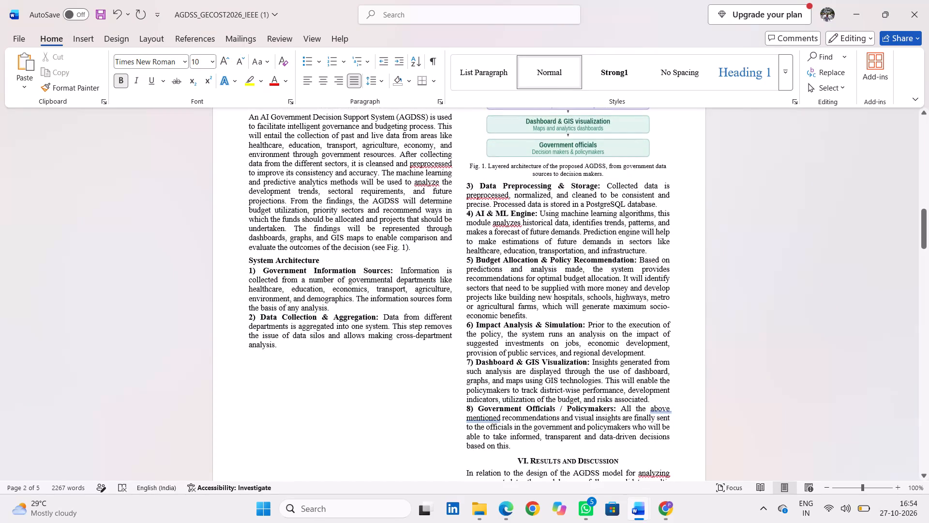
drag(467, 165, 603, 176)
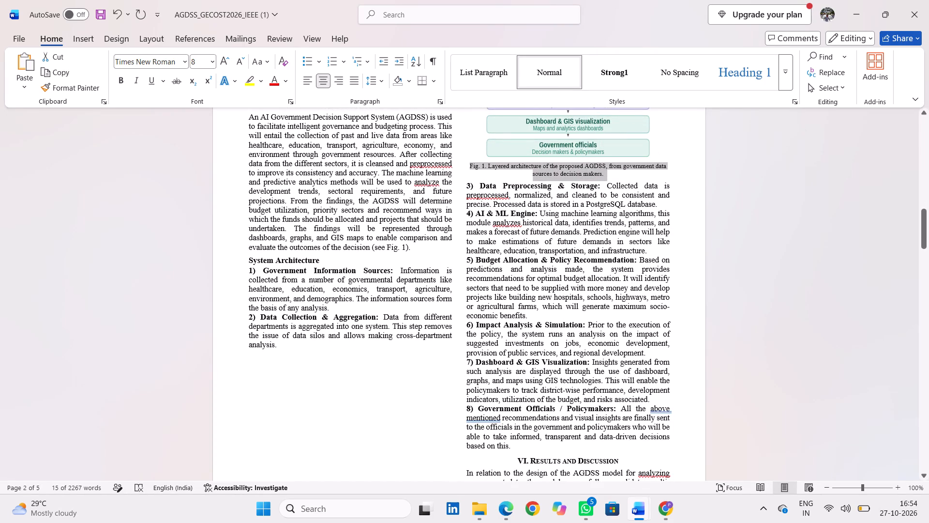
click(465, 143)
Review the layout from the System Architecture items through Fig. 2, Fig. 3 and the Conclusion to the end of the References.
scroll(463, 246, down, 1)
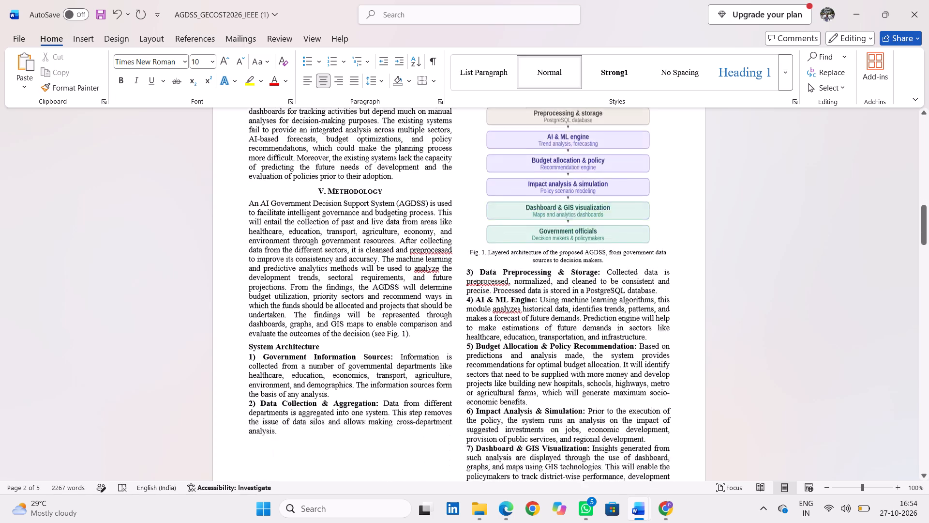
scroll(463, 246, down, 6)
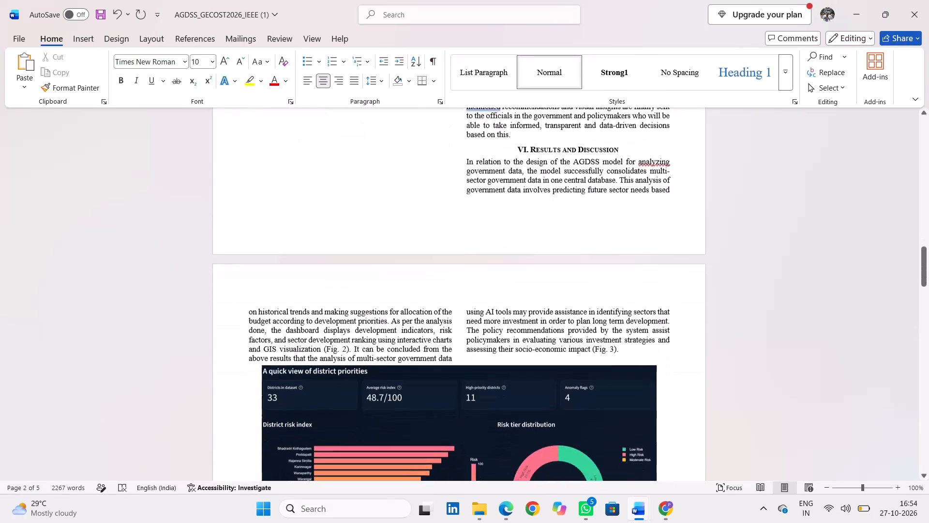
scroll(463, 246, down, 2)
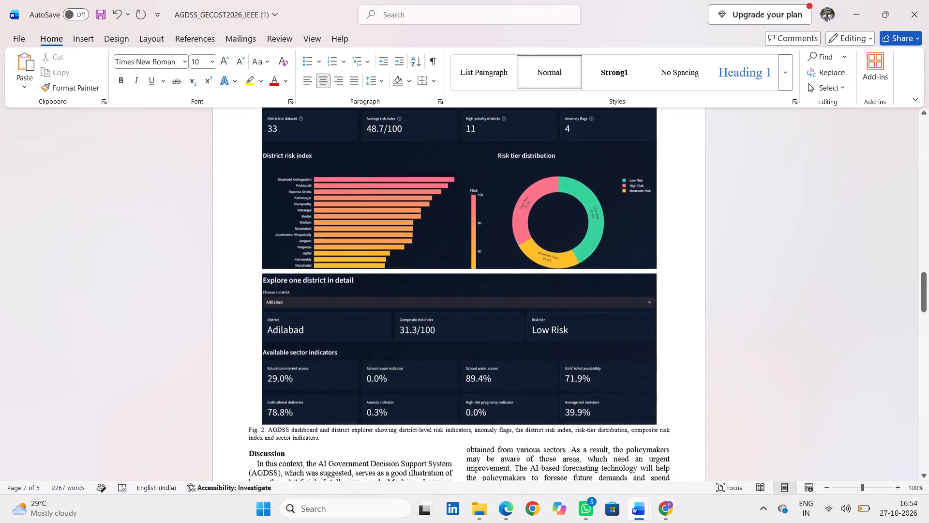
scroll(463, 246, down, 1)
scroll(463, 246, up, 1)
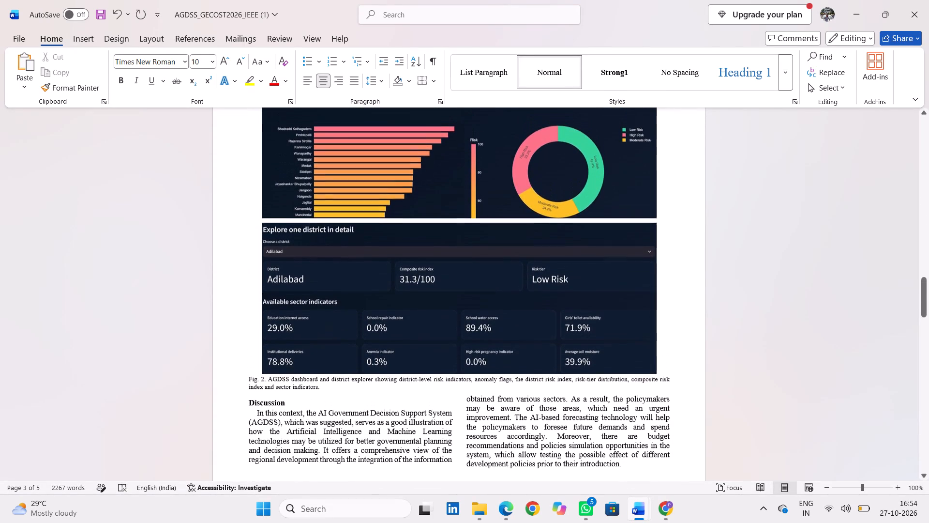
scroll(463, 246, up, 1)
scroll(463, 246, down, 1)
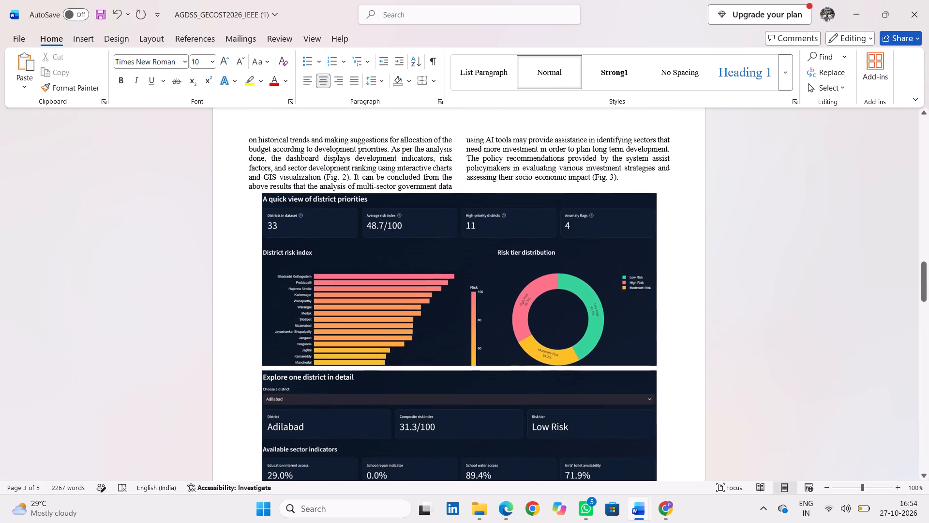
scroll(463, 246, down, 1)
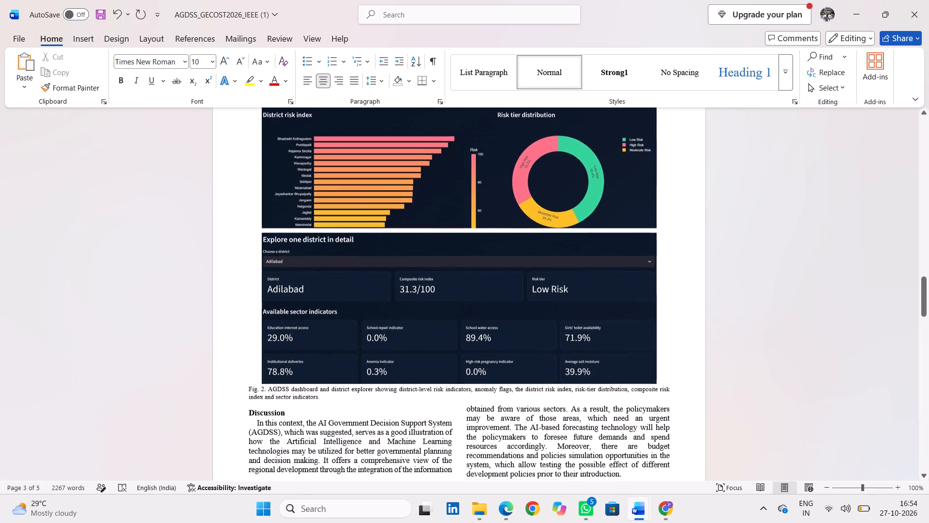
scroll(463, 246, down, 5)
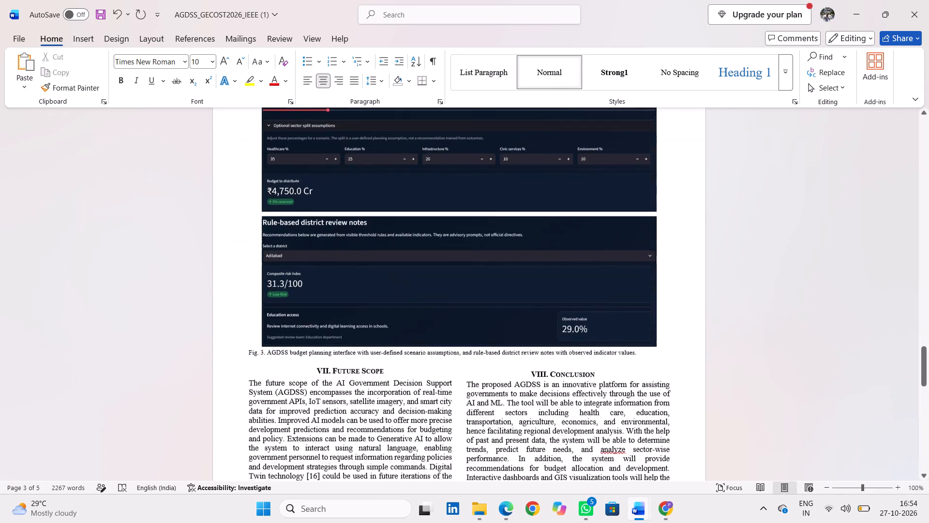
scroll(463, 246, down, 4)
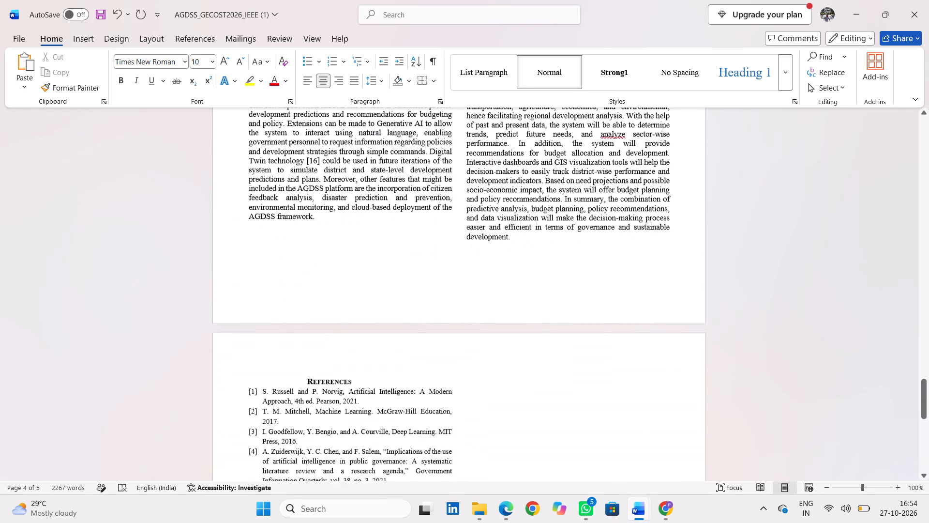
scroll(463, 246, down, 4)
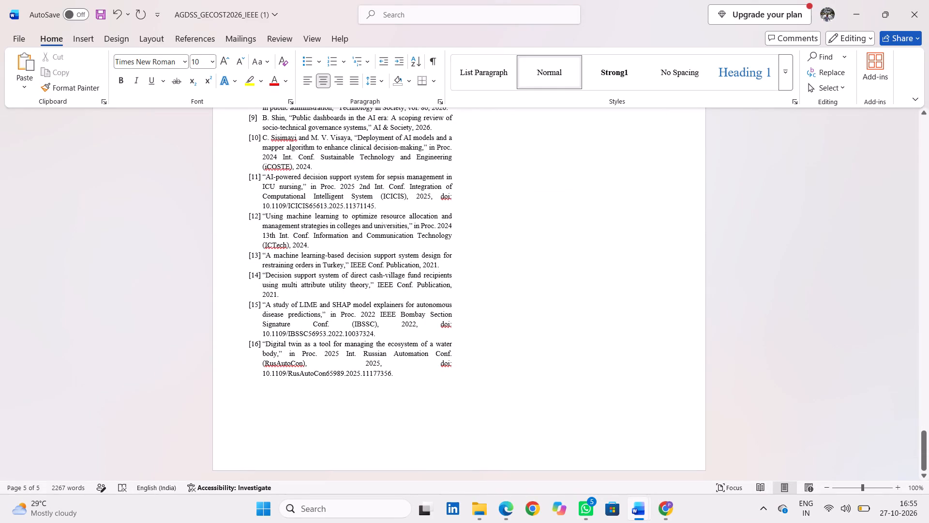
Delete the spaces before "doi" and before "2025" in reference [16] to close the wide gaps on that line.
click(435, 362)
key(BackSpace)
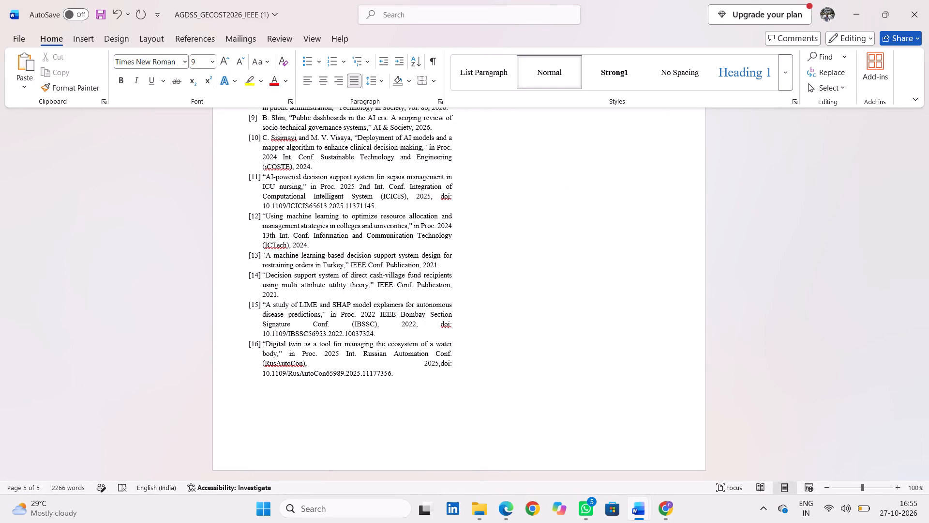
key(Left)
key(Left)
key(Left)
key(Left)
key(Left)
key(BackSpace)
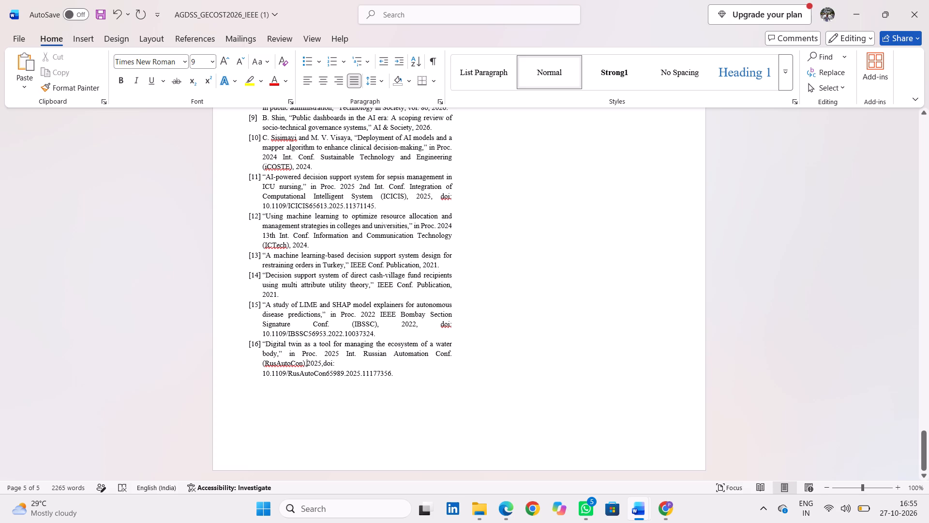
Delete the space between "body," and "in" in reference [16], and retype the single space before "Proc.".
click(288, 354)
key(BackSpace)
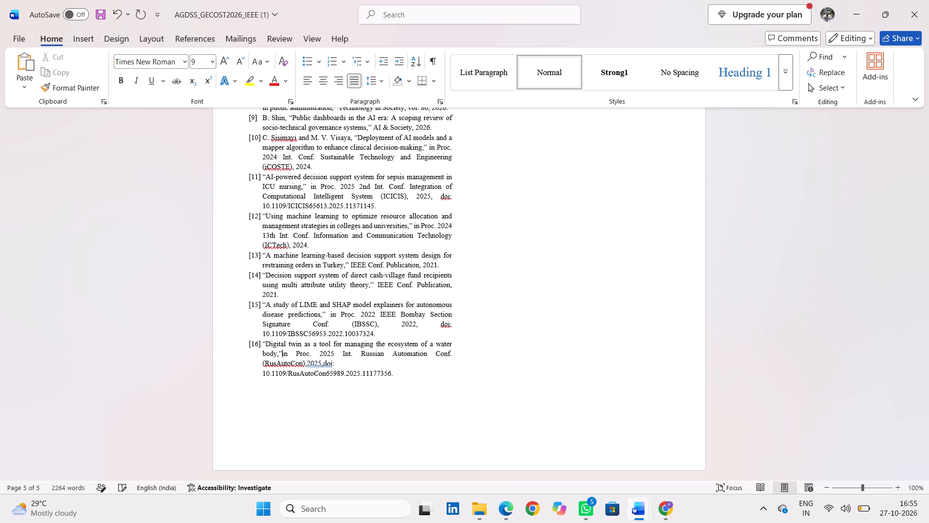
click(288, 354)
key(Right)
key(Right)
key(Left)
key(BackSpace)
key(space)
key(Right)
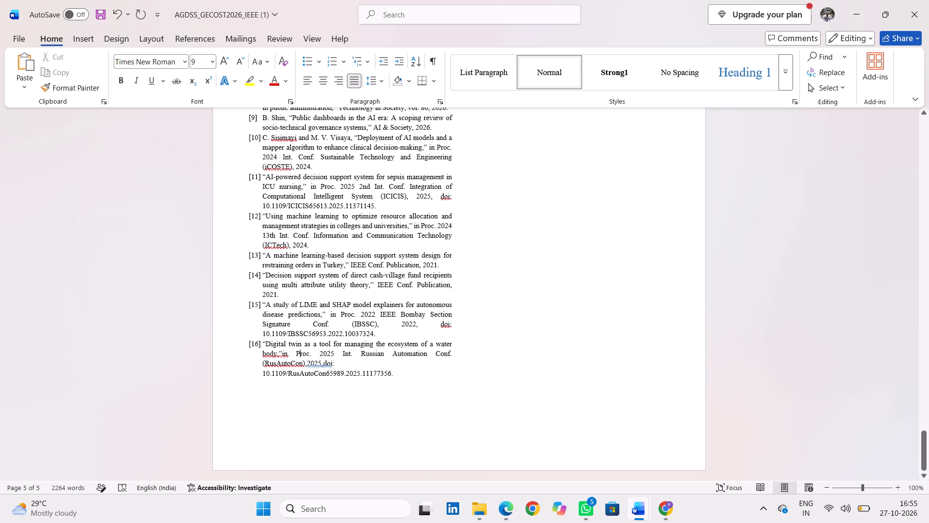
Change the whole of reference [16] from justified to left alignment.
drag(400, 377, 246, 343)
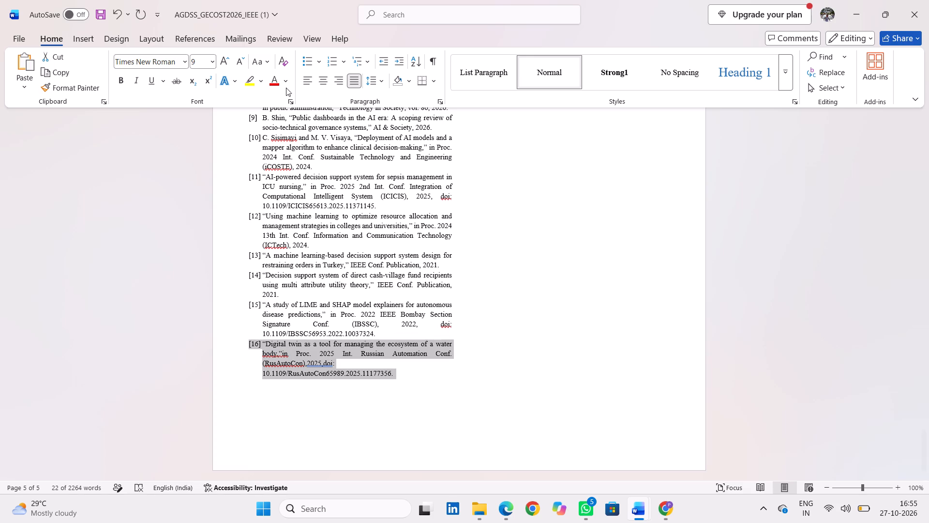
click(354, 80)
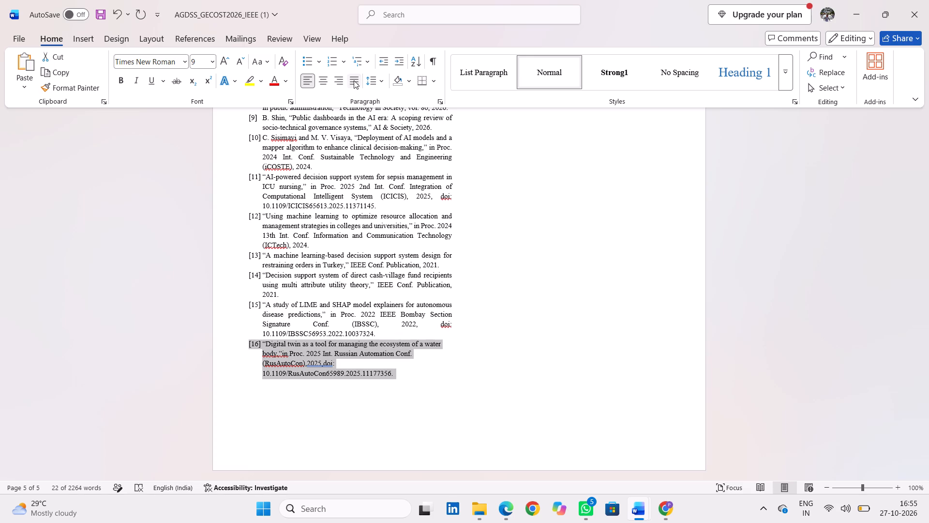
click(354, 80)
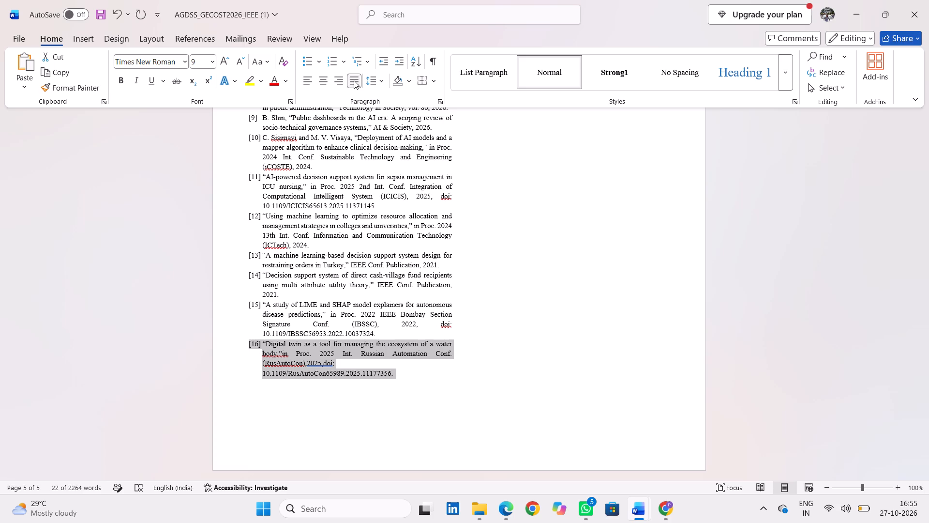
click(354, 80)
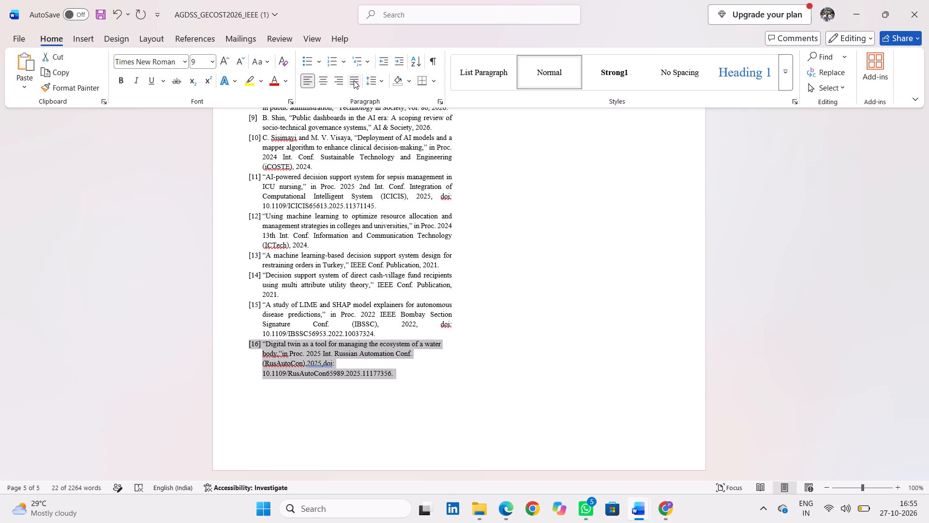
Set the whole of reference [16] back to justified alignment.
click(354, 80)
Insert a space before "2025" and another directly after it in reference [16].
click(309, 368)
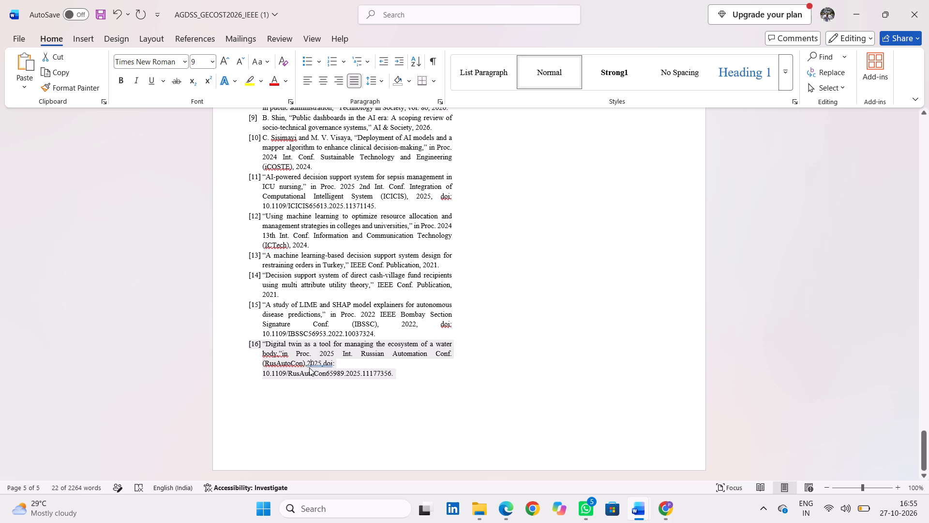
click(306, 366)
key(space)
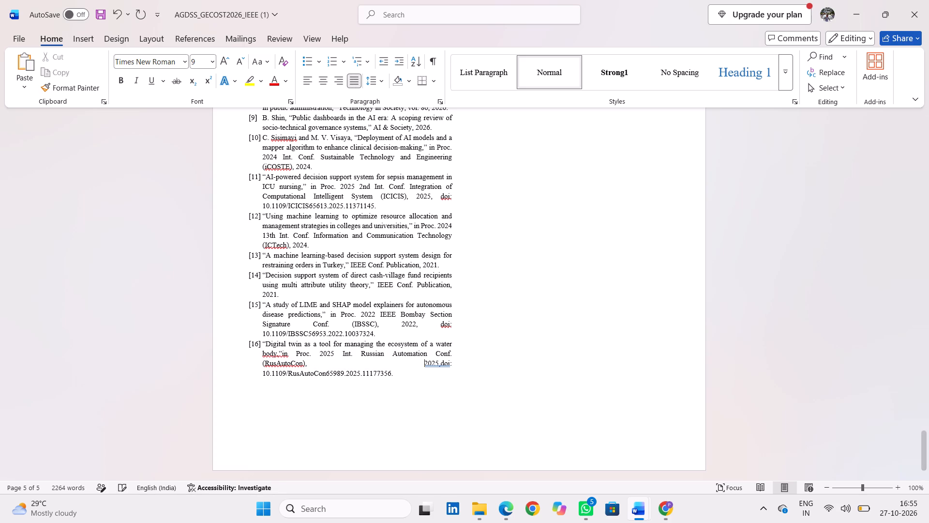
click(438, 362)
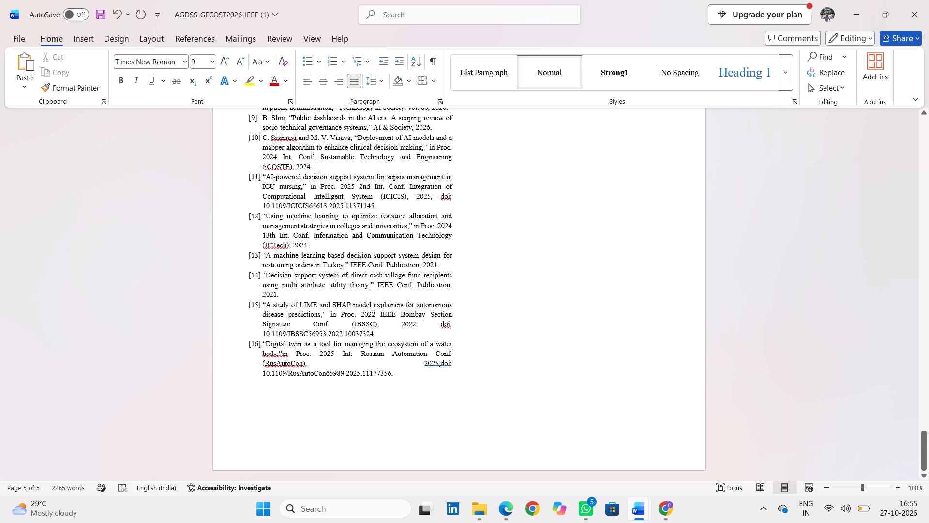
key(space)
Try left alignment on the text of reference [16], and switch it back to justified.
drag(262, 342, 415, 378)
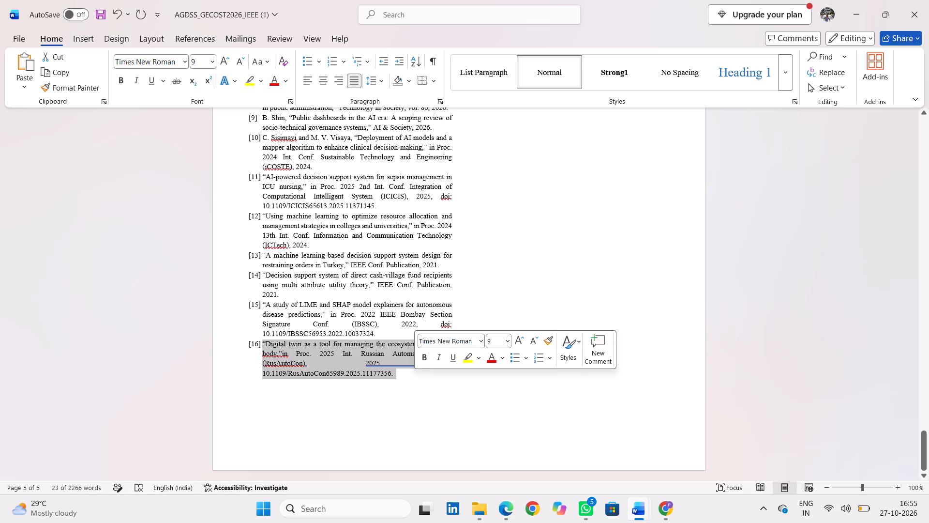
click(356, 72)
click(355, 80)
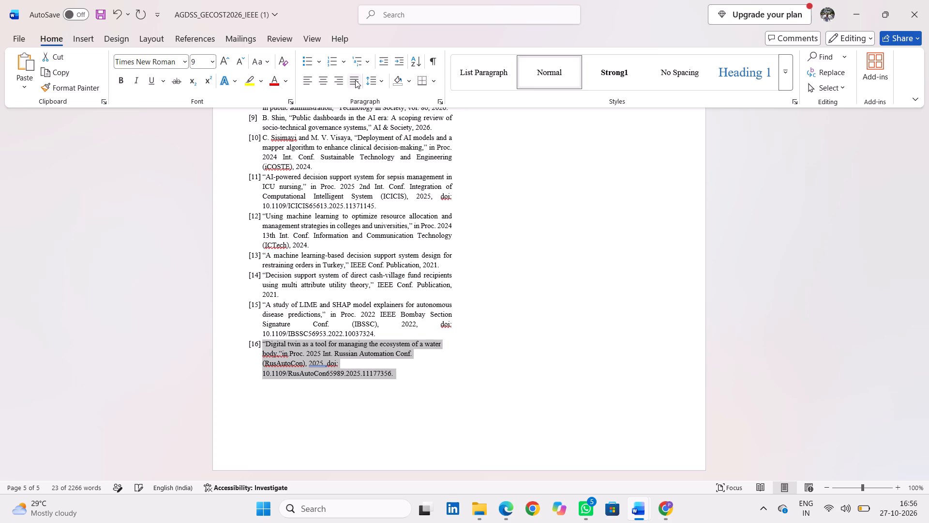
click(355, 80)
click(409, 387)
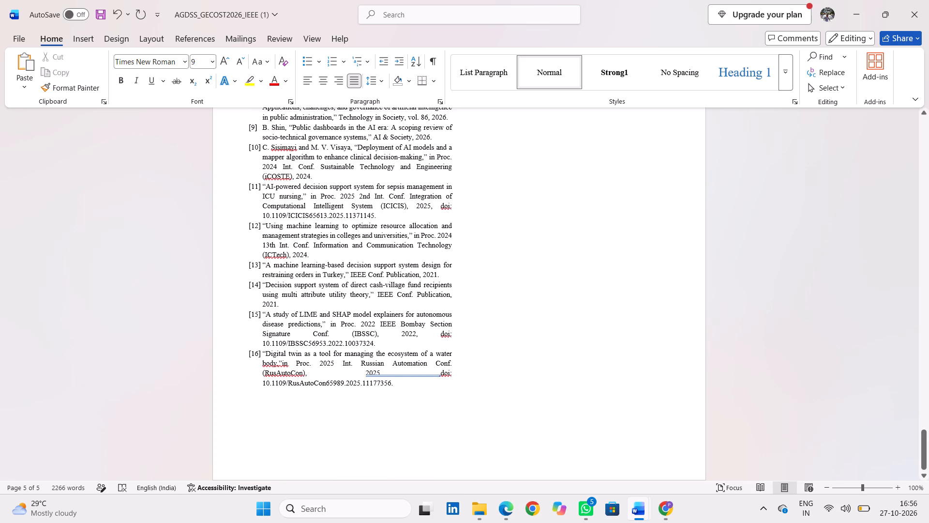
Review the layout backwards from the References through the Conclusion, Fig. 3, Fig. 2 and System Architecture to the Introduction.
scroll(329, 370, up, 1)
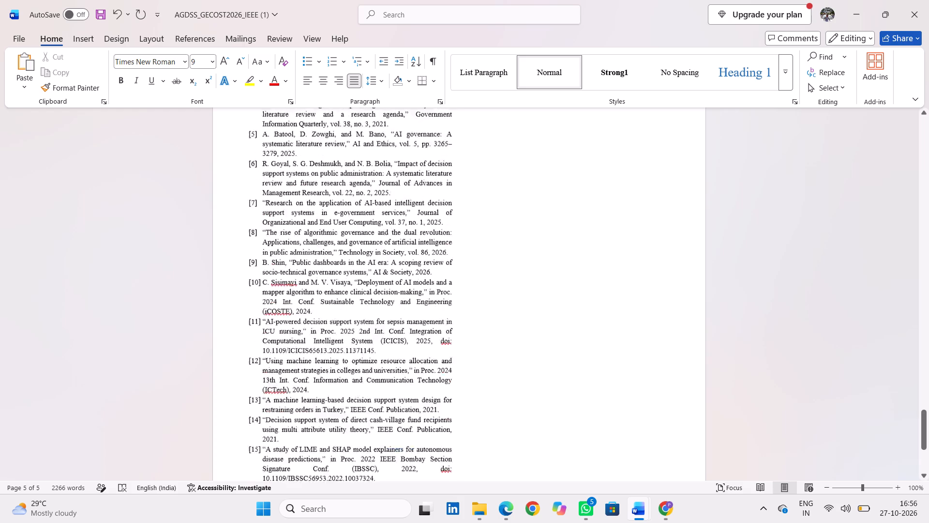
scroll(329, 370, up, 2)
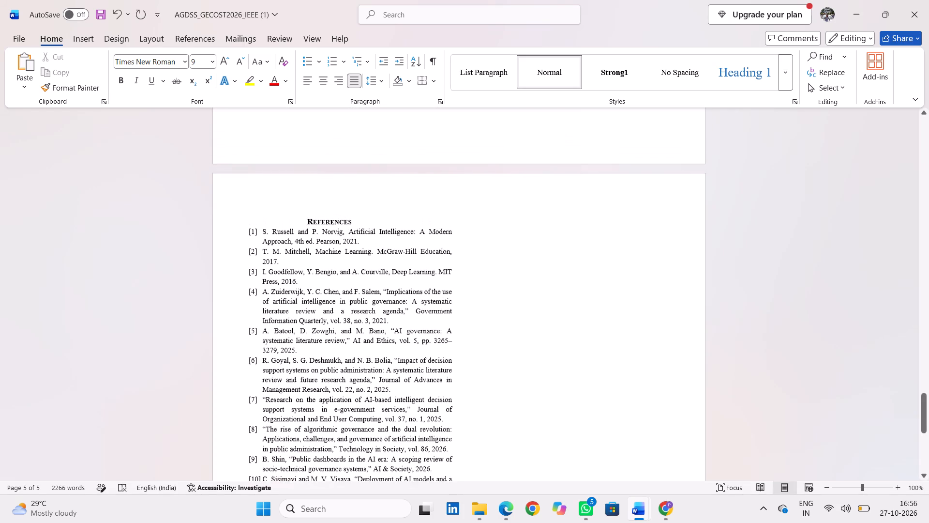
scroll(329, 370, up, 2)
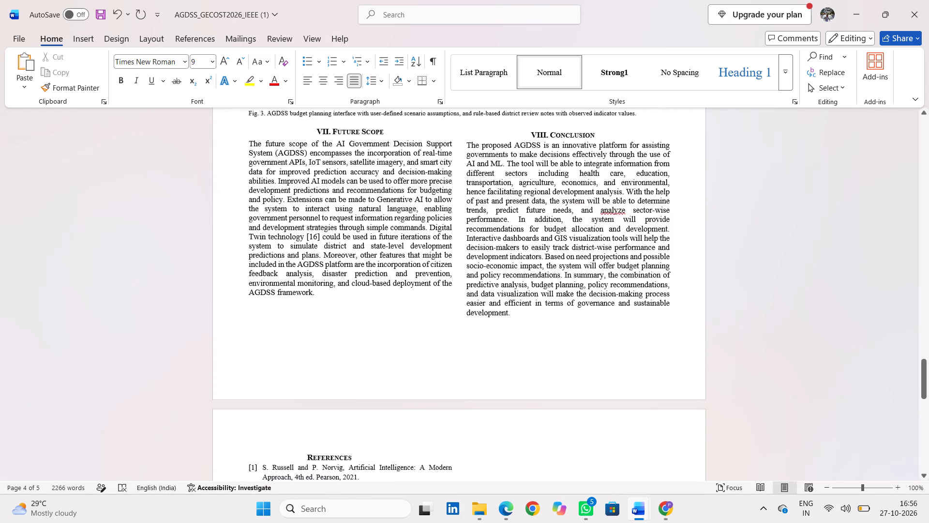
scroll(329, 370, up, 4)
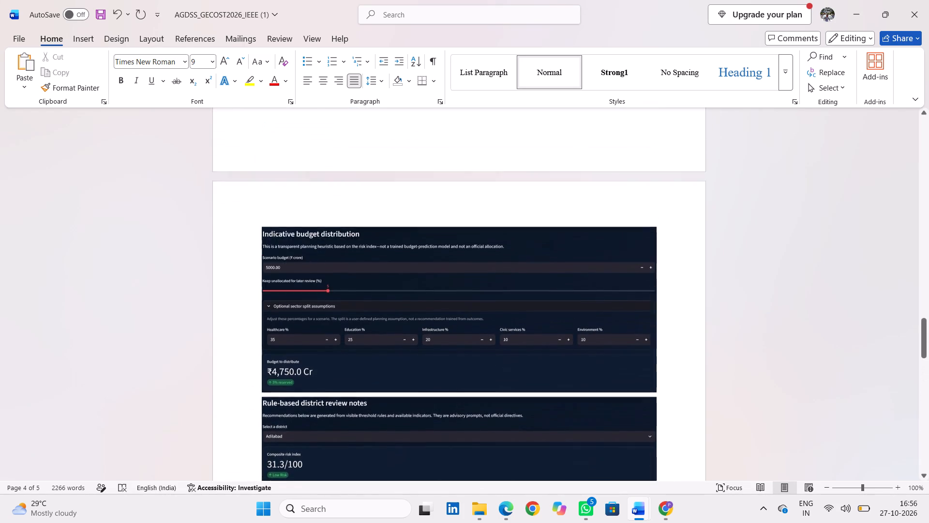
scroll(329, 370, up, 1)
scroll(397, 306, up, 2)
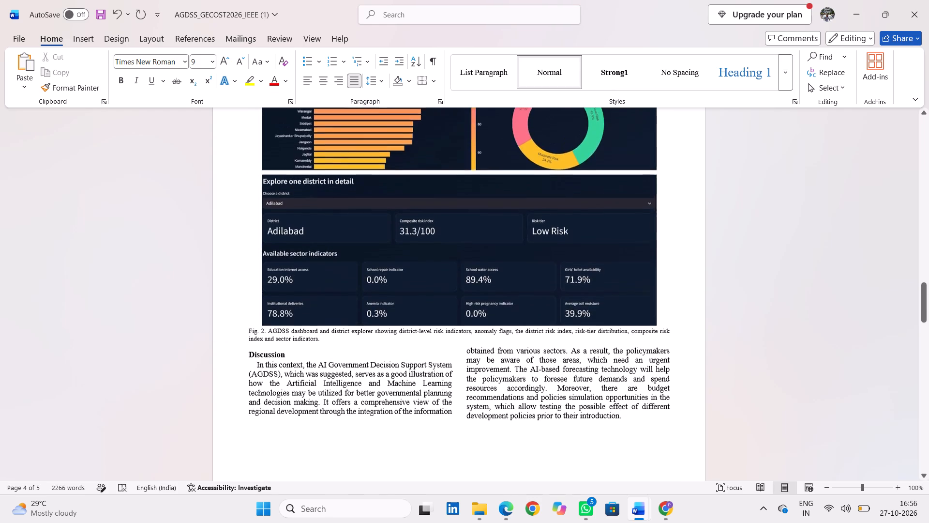
scroll(397, 306, up, 4)
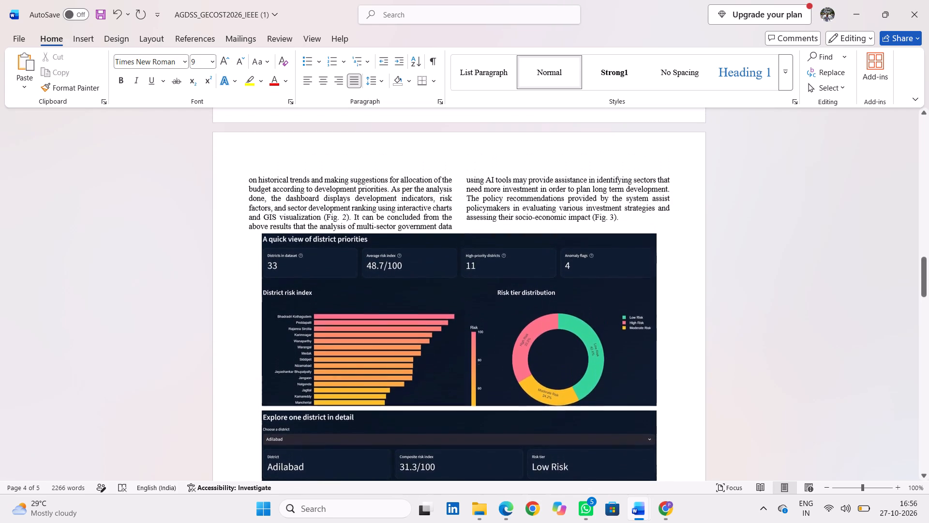
scroll(397, 306, up, 4)
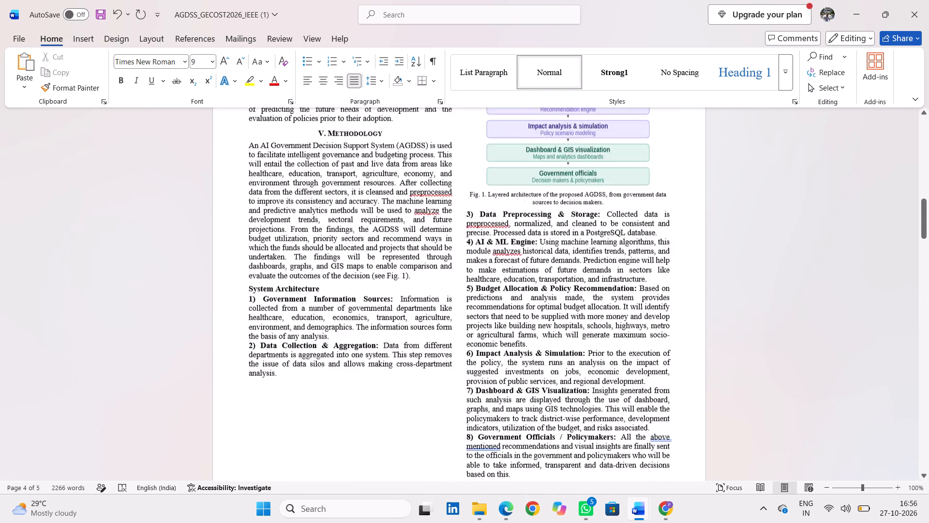
scroll(397, 306, up, 3)
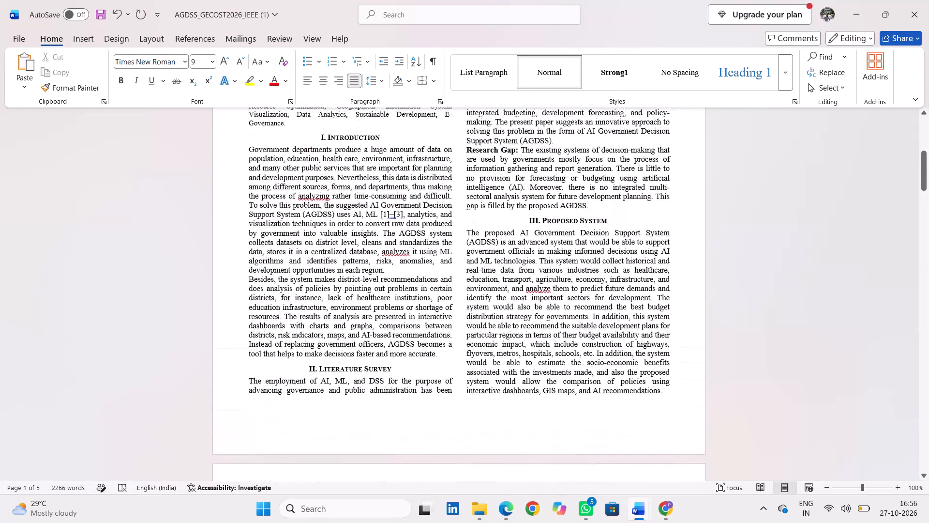
Open the Save As options for the paper to choose a save location.
click(15, 44)
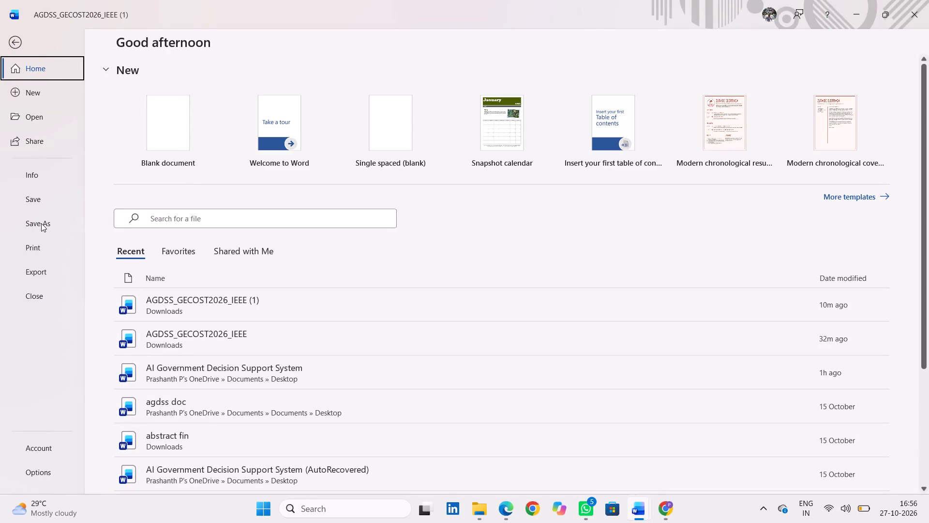
click(41, 223)
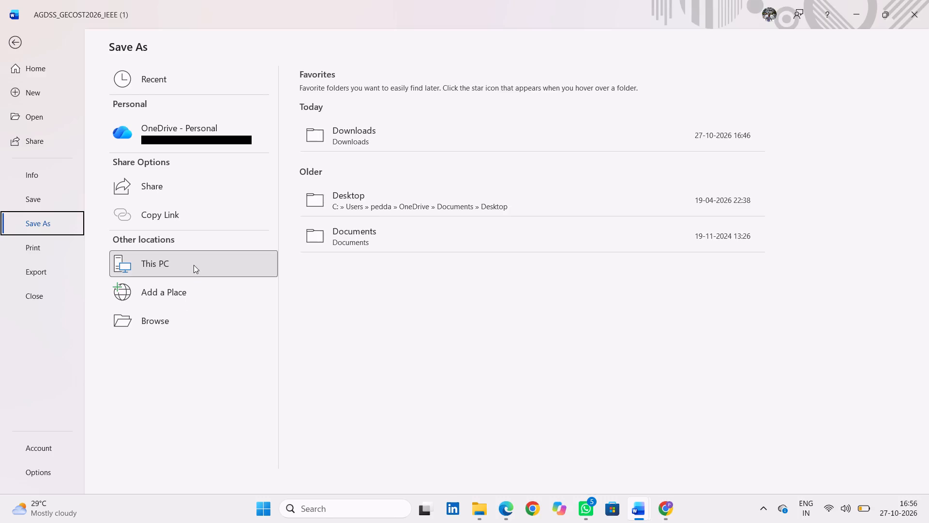
Save the paper to the Desktop folder as a Word Document named AGDSS_GECOST2026_IEEE (1).
click(385, 211)
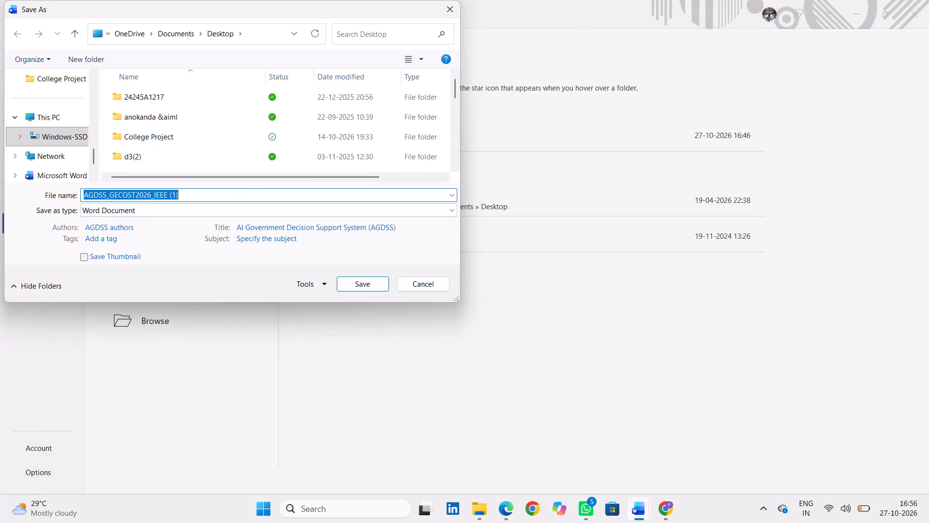
click(373, 281)
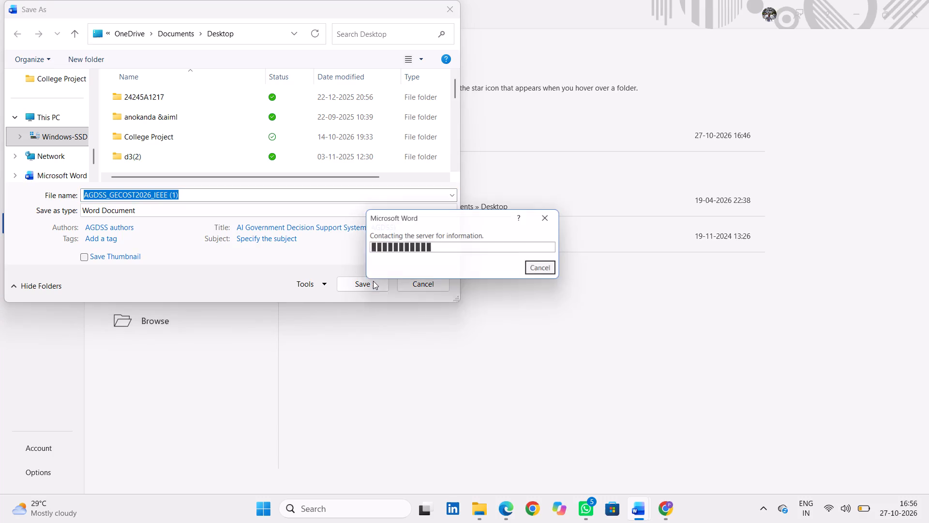
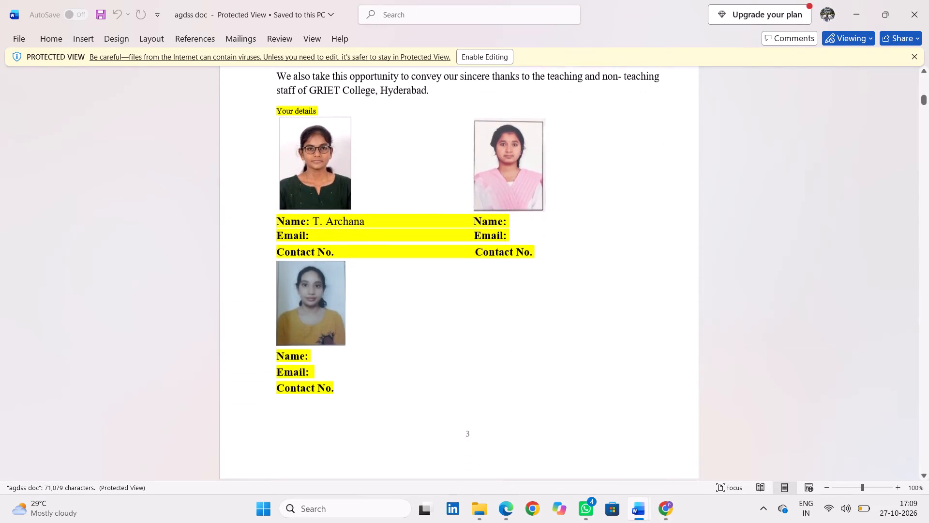
Look through the agdss doc project report, covering its certificate, declaration, table of contents, abstract and introduction chapter, and close it.
scroll(575, 365, down, 6)
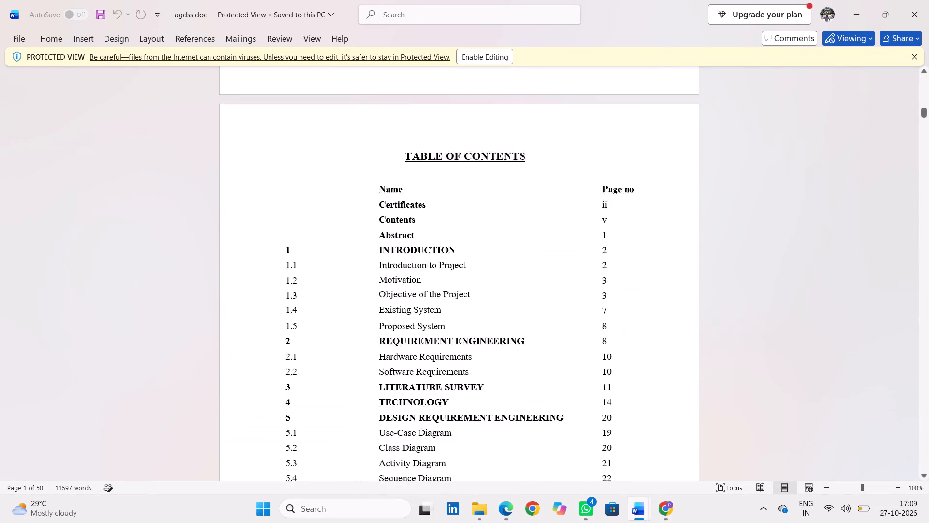
scroll(575, 365, down, 8)
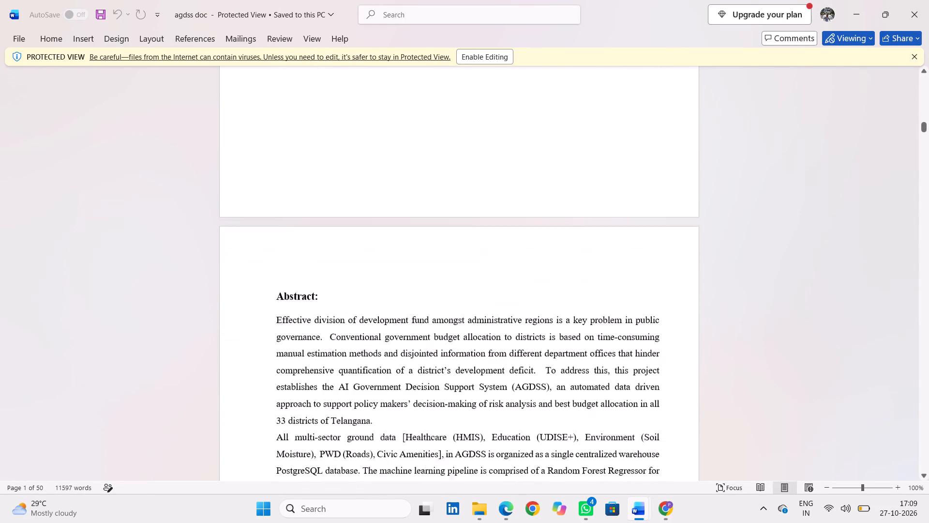
scroll(575, 365, down, 8)
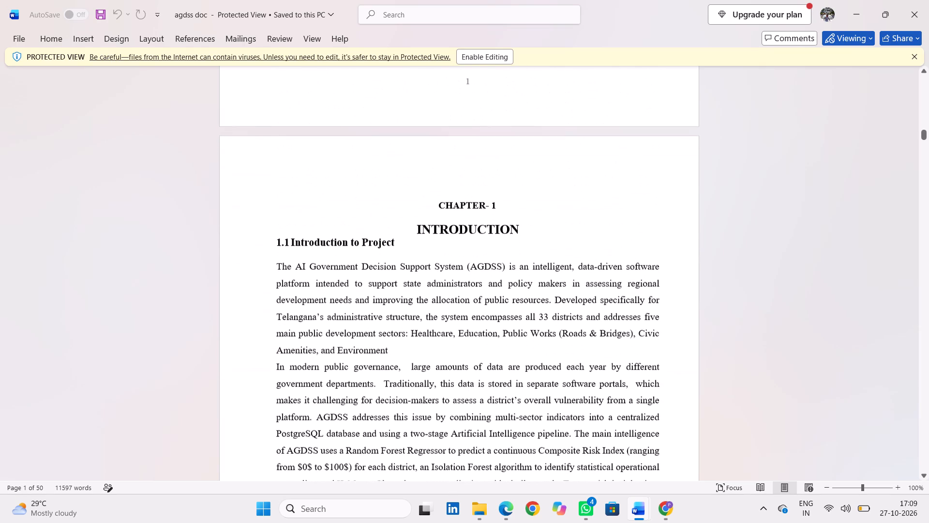
scroll(575, 365, up, 14)
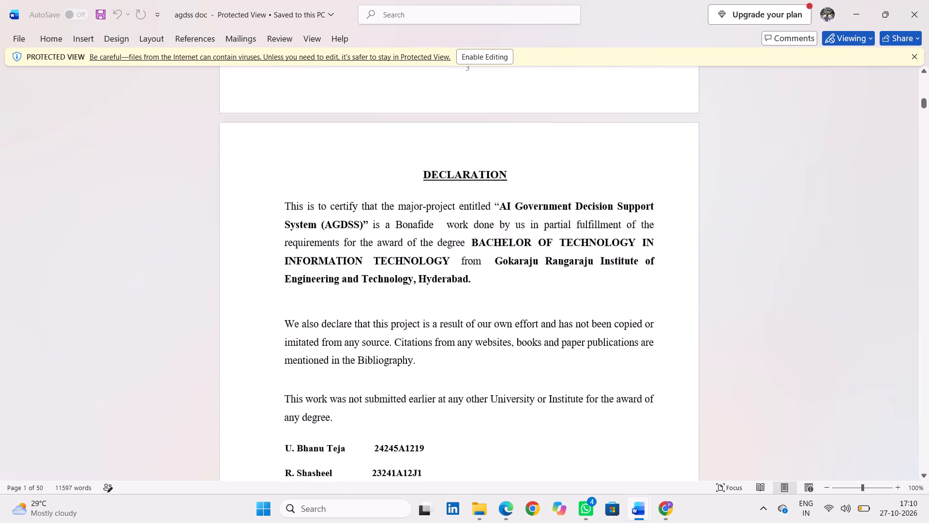
scroll(575, 365, up, 9)
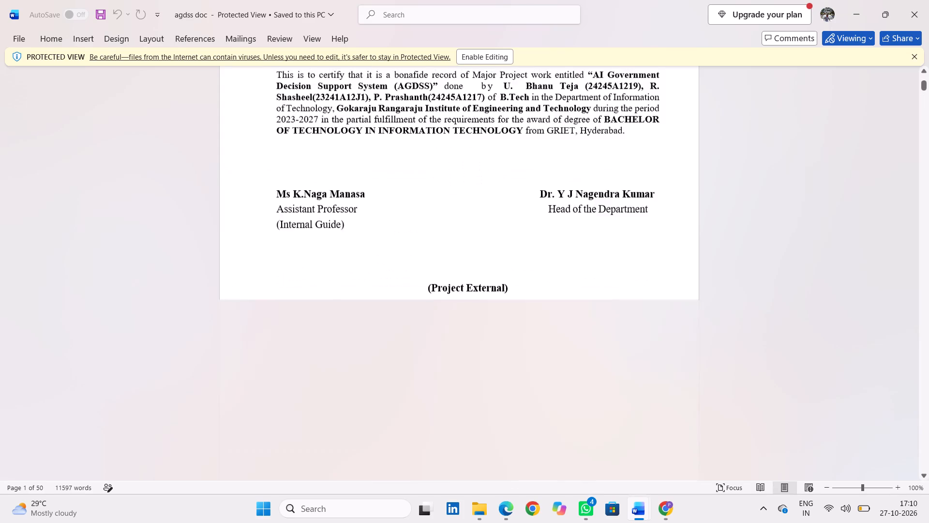
scroll(575, 365, up, 2)
scroll(575, 365, down, 14)
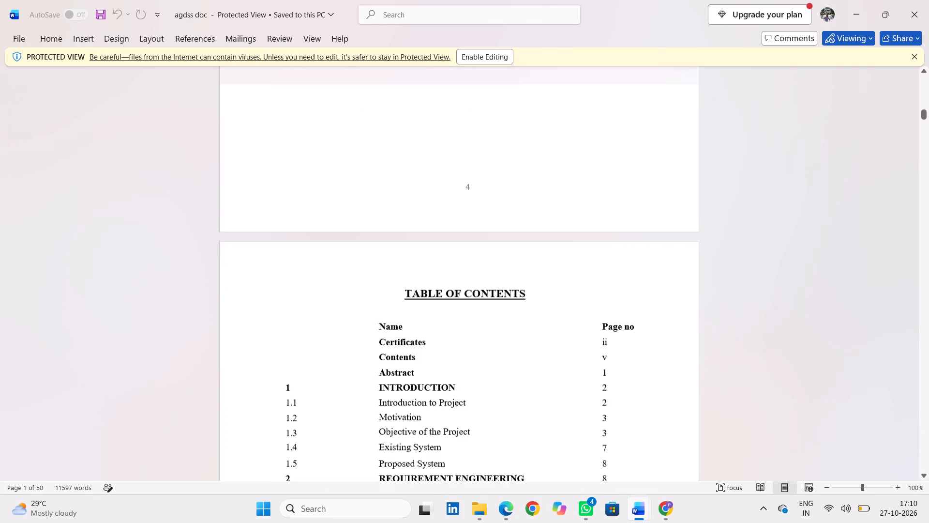
scroll(575, 365, down, 10)
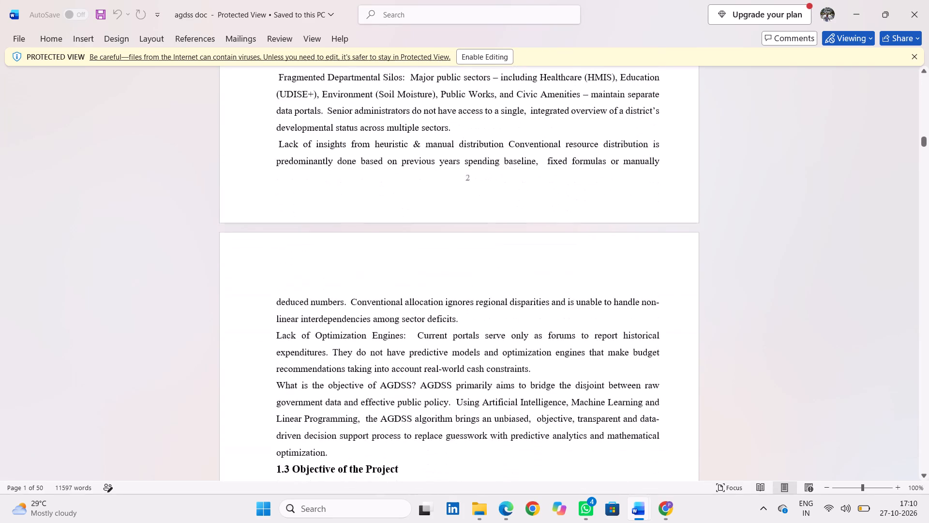
scroll(575, 365, down, 6)
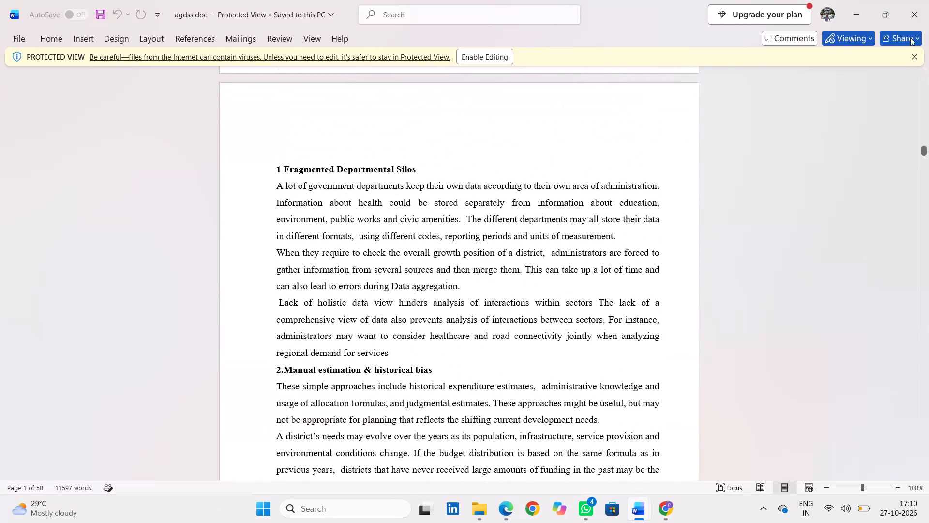
click(920, 14)
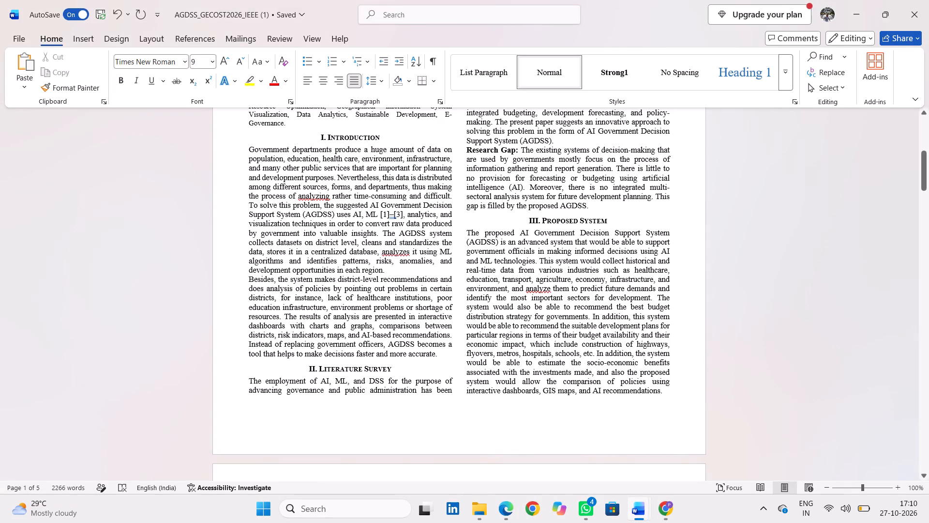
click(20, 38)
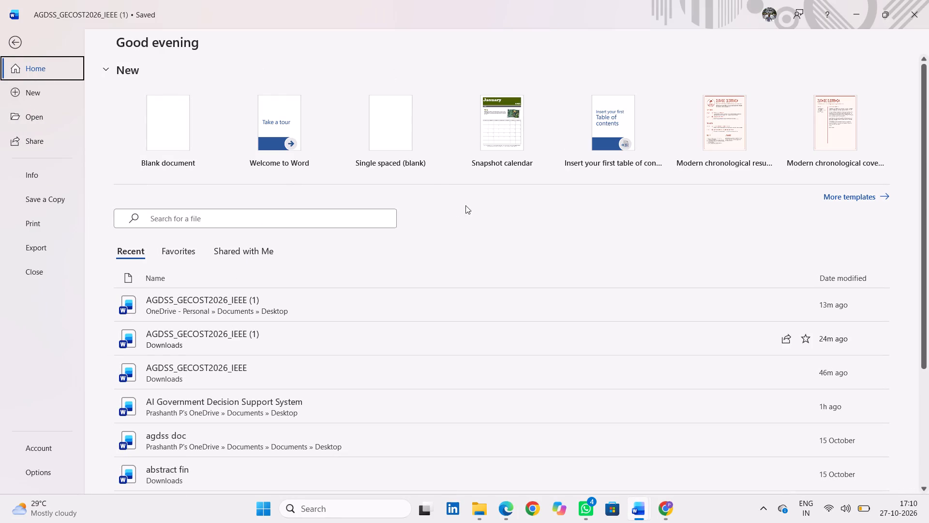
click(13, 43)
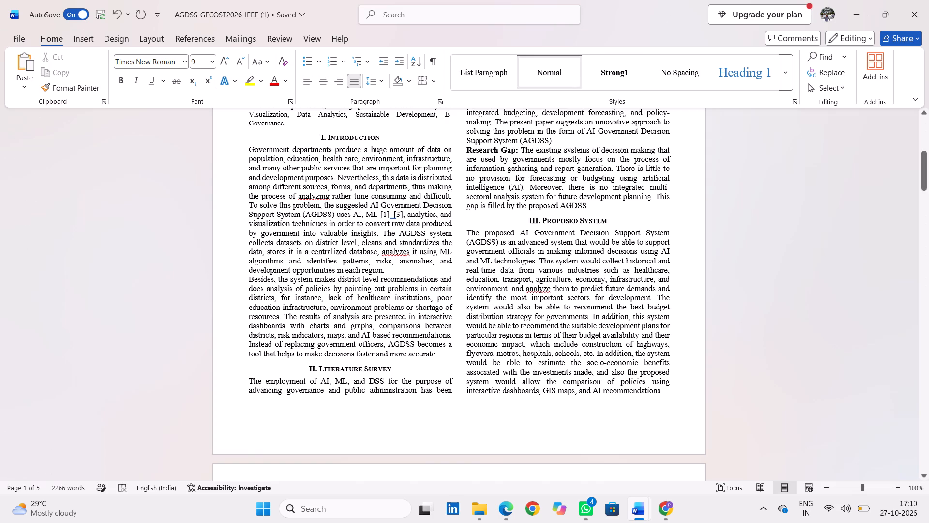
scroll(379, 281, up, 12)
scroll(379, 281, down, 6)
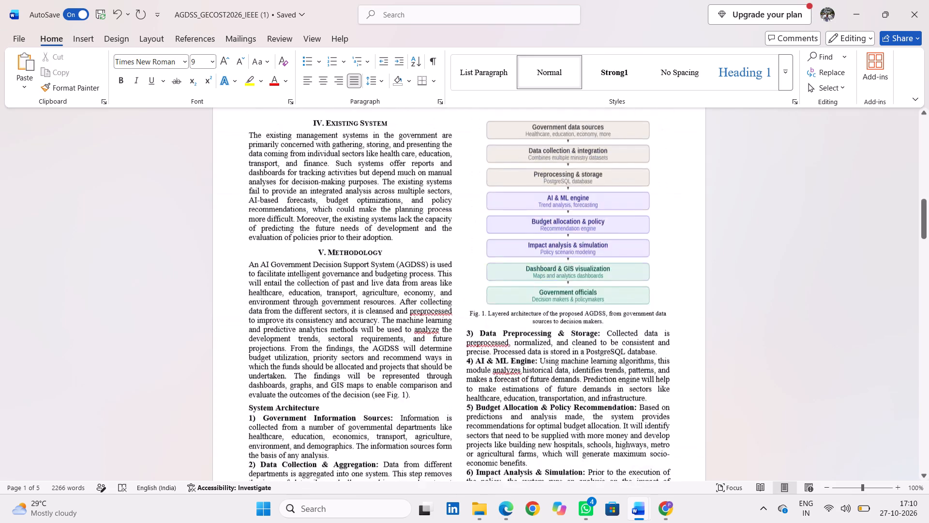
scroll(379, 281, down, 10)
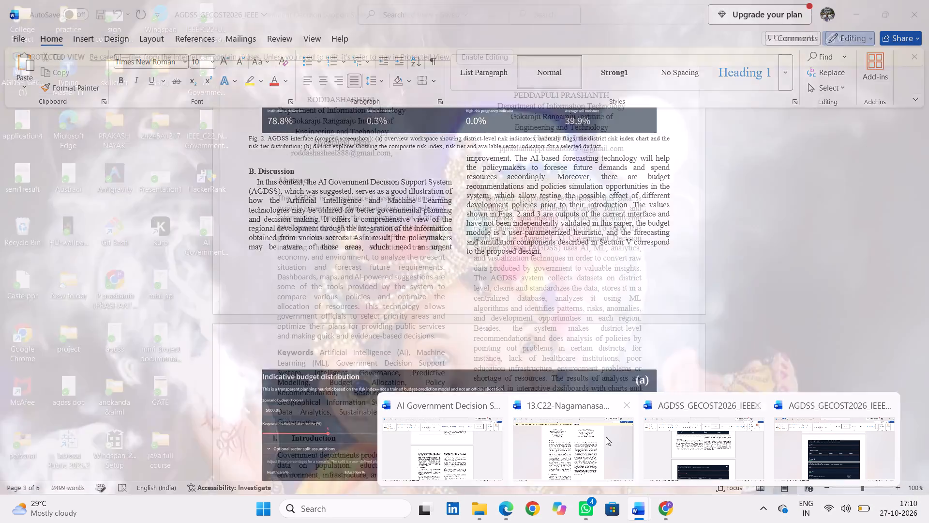
Switch to the Protected View copy of the paper and open the recent document "AI Government Decision Support System" from there.
click(597, 439)
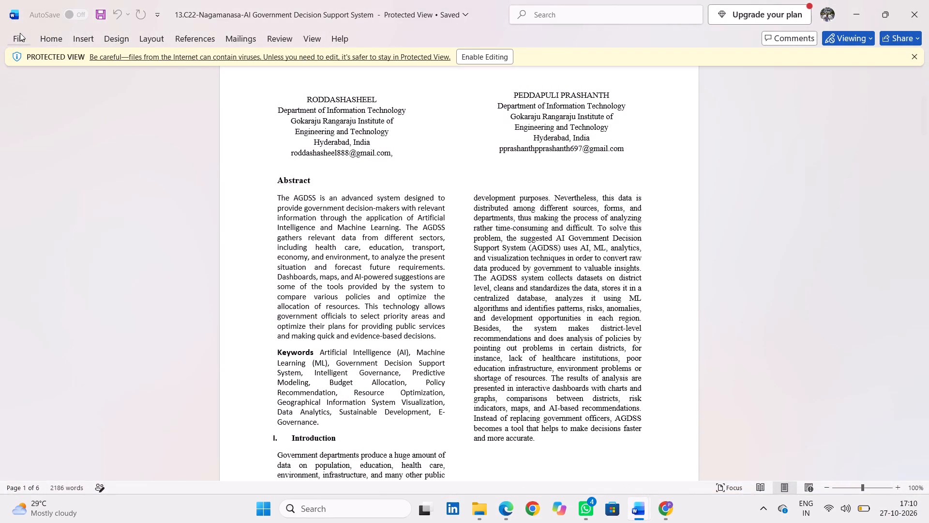
click(20, 33)
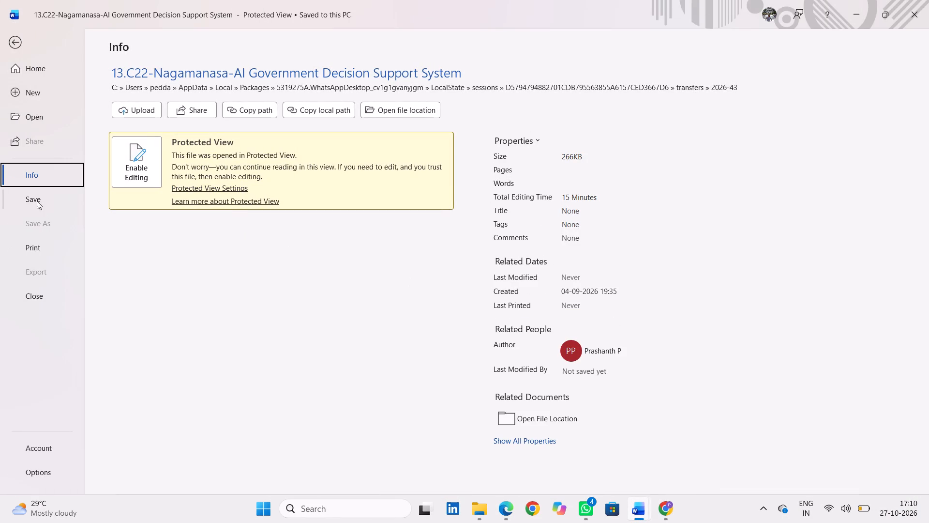
click(34, 117)
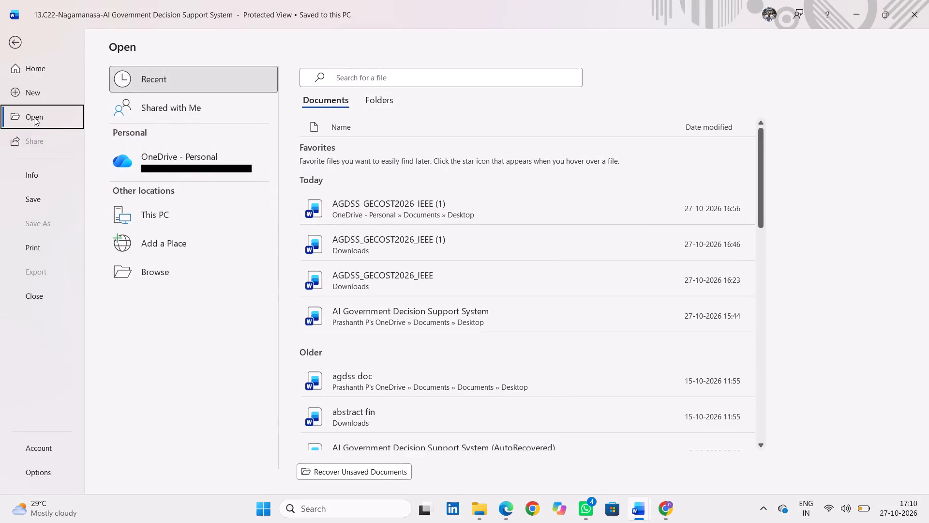
double_click(443, 313)
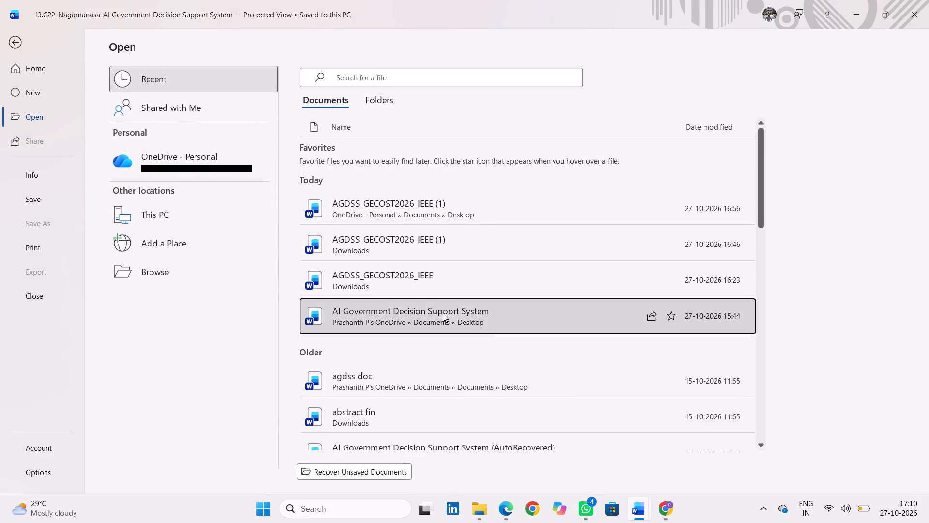
Look through the older AI Government Decision Support System paper from its title page to the Conclusion, and close it.
scroll(346, 289, up, 20)
scroll(346, 289, up, 7)
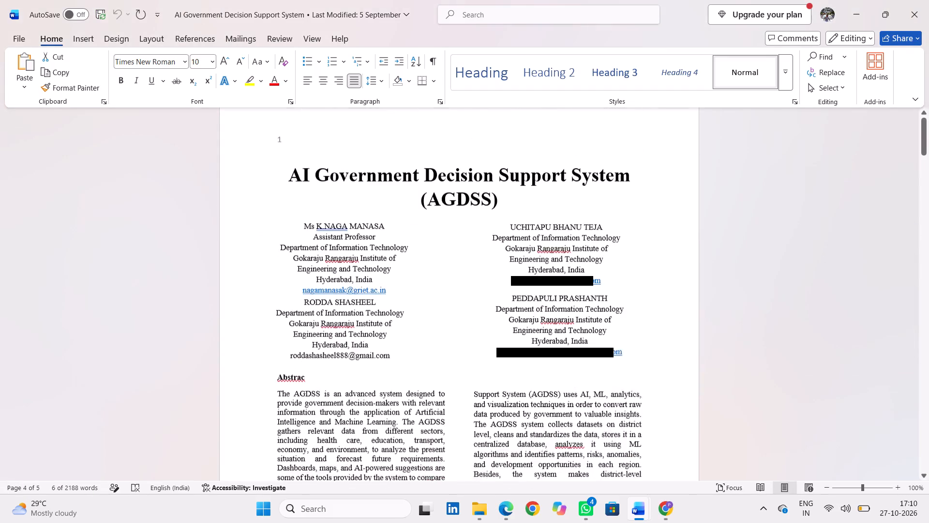
scroll(346, 289, up, 11)
scroll(498, 305, up, 3)
scroll(498, 305, down, 6)
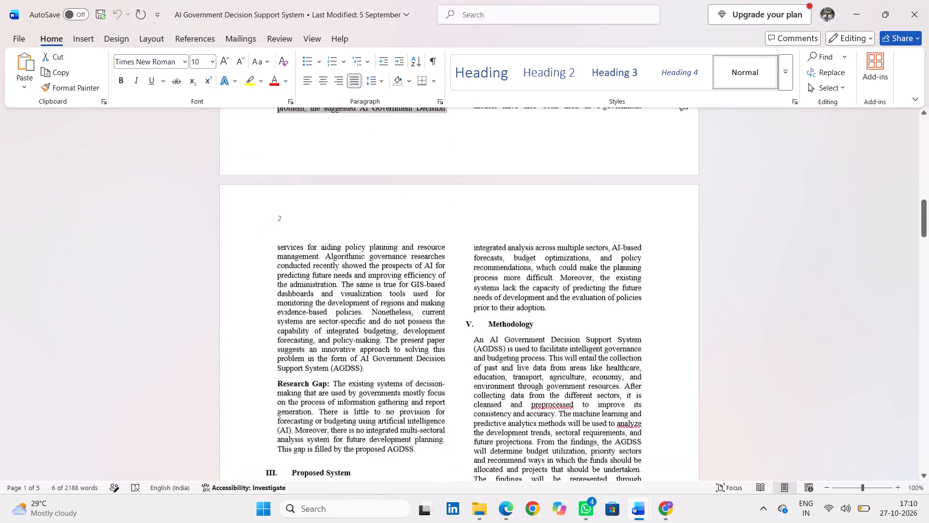
scroll(498, 305, down, 6)
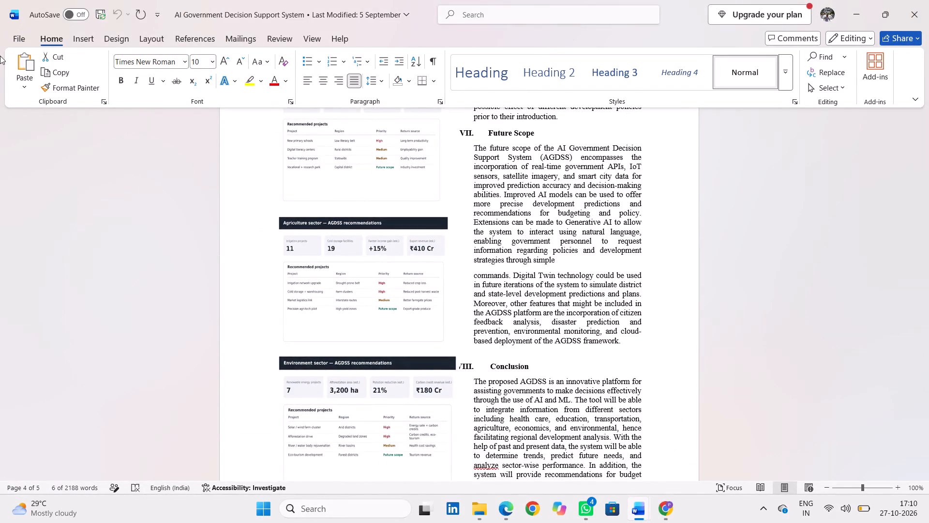
click(914, 0)
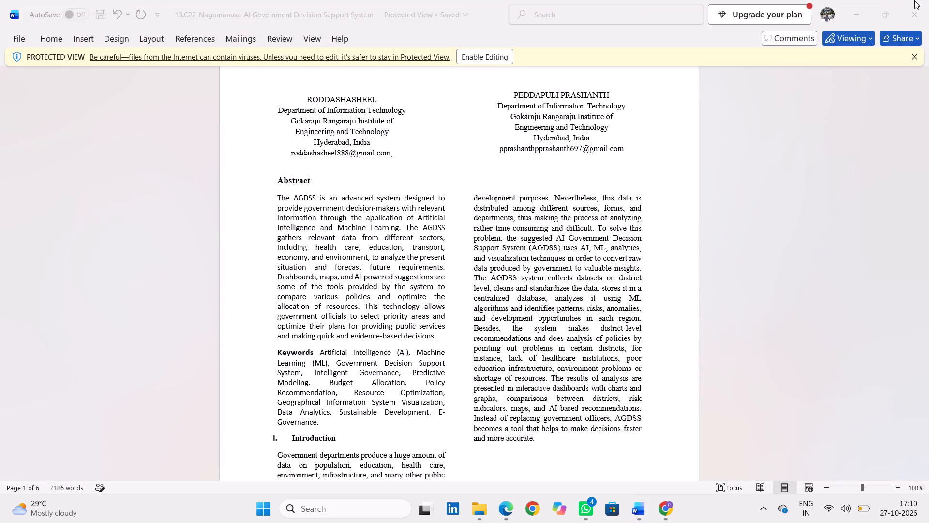
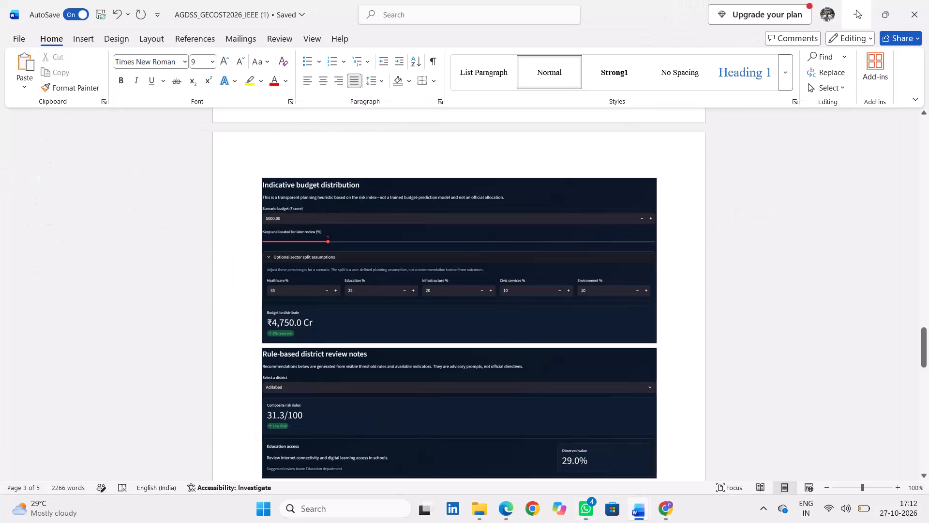
Minimize the Word and Chrome windows to reach the paper's PDF in Edge, glance over it, and close Edge.
click(848, 9)
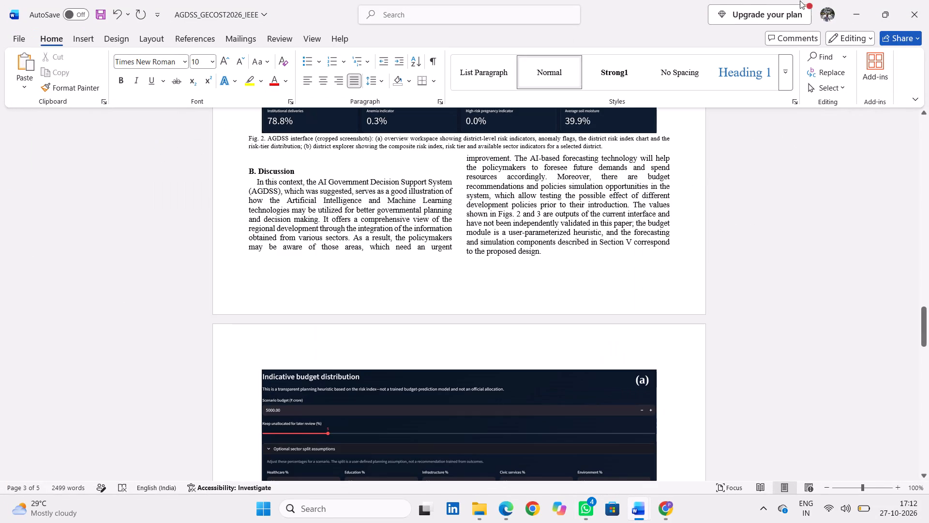
click(855, 6)
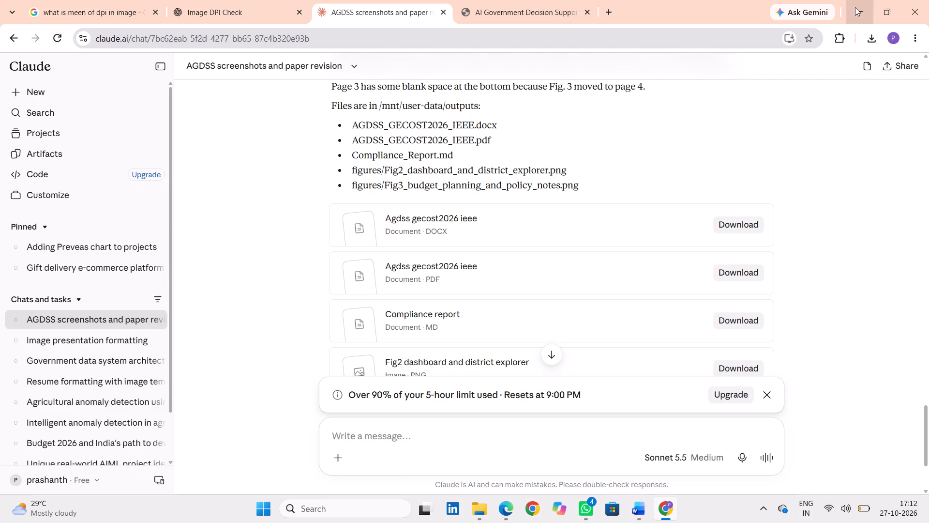
click(860, 19)
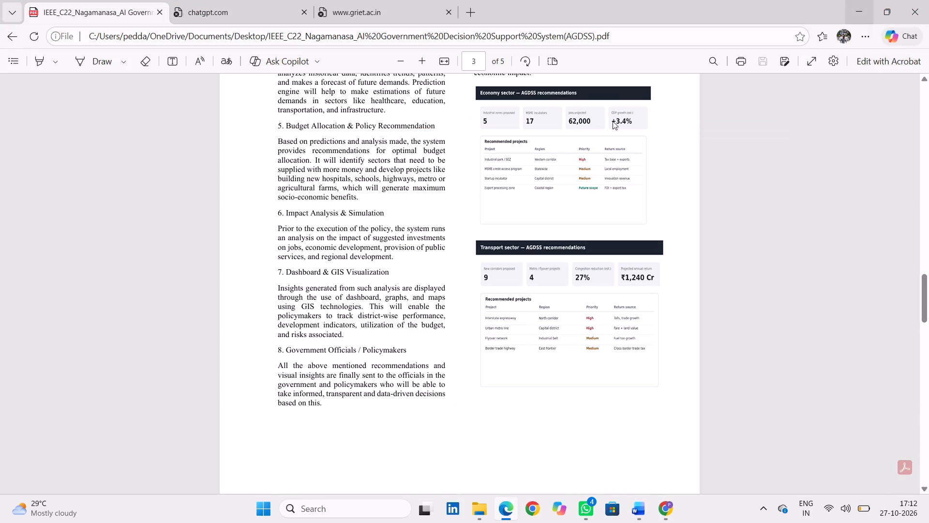
scroll(434, 259, up, 6)
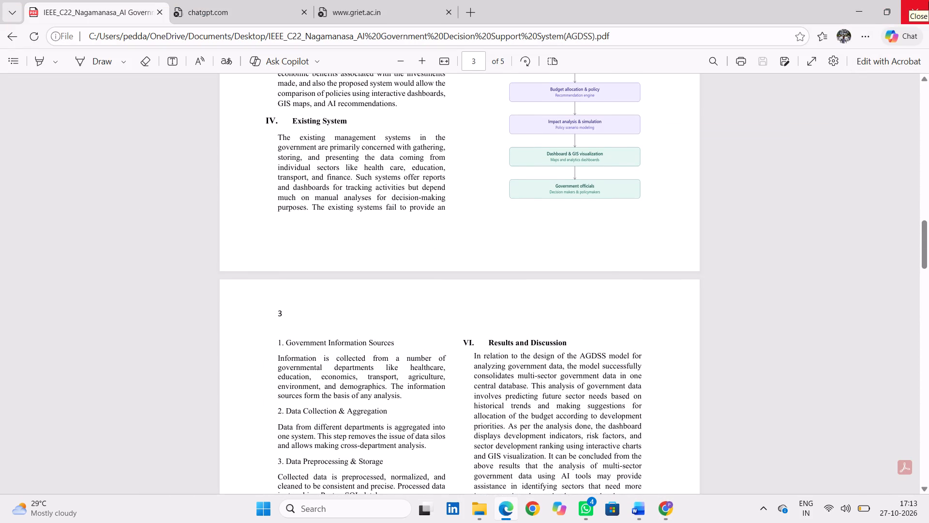
click(928, 1)
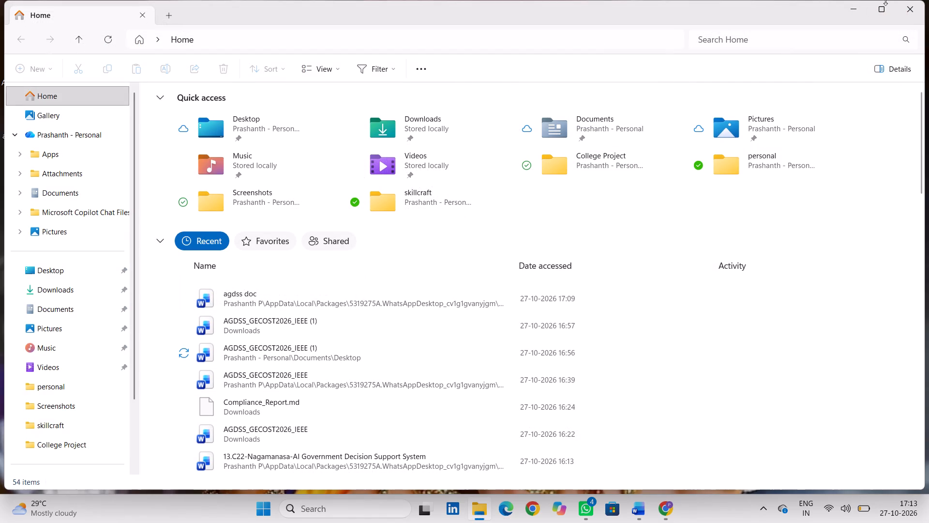
Open AGDSS_GECOST2026_IEEE (1) from the desktop and look through it from the References back to the title page.
click(852, 8)
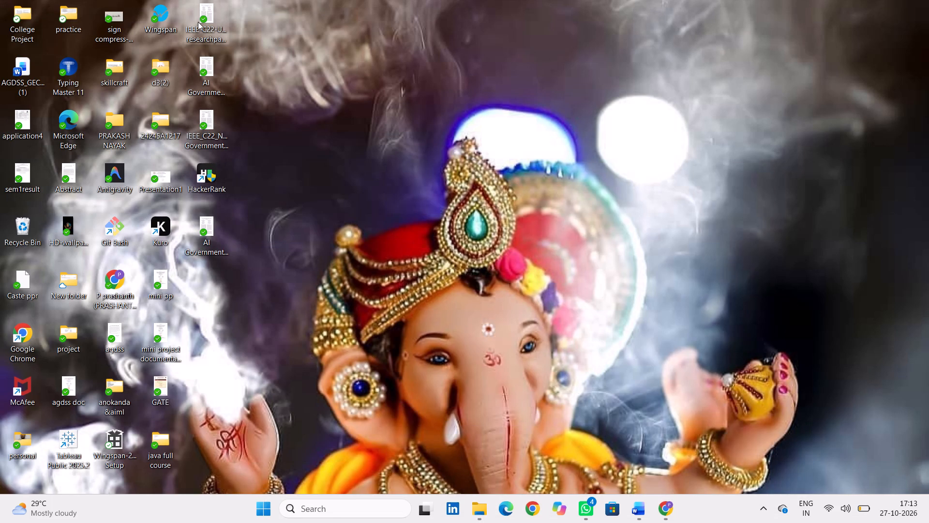
double_click(24, 75)
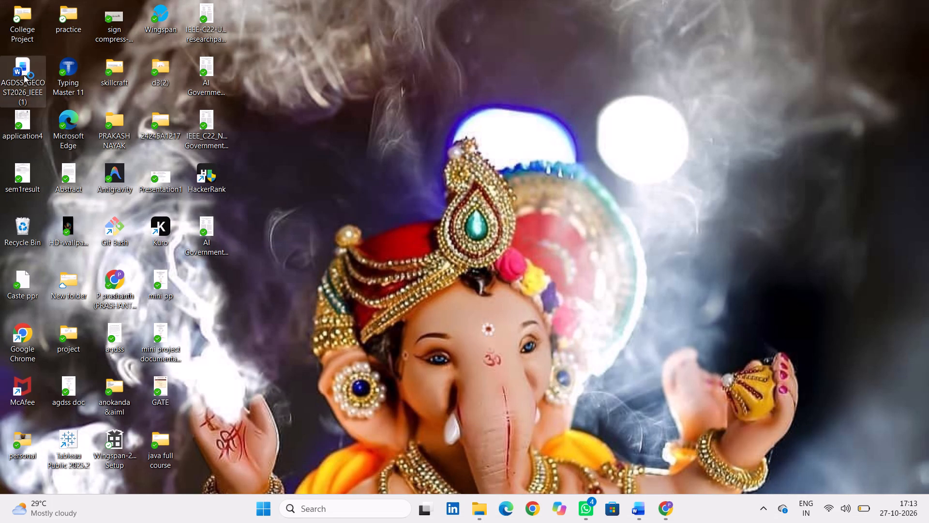
scroll(418, 244, down, 2)
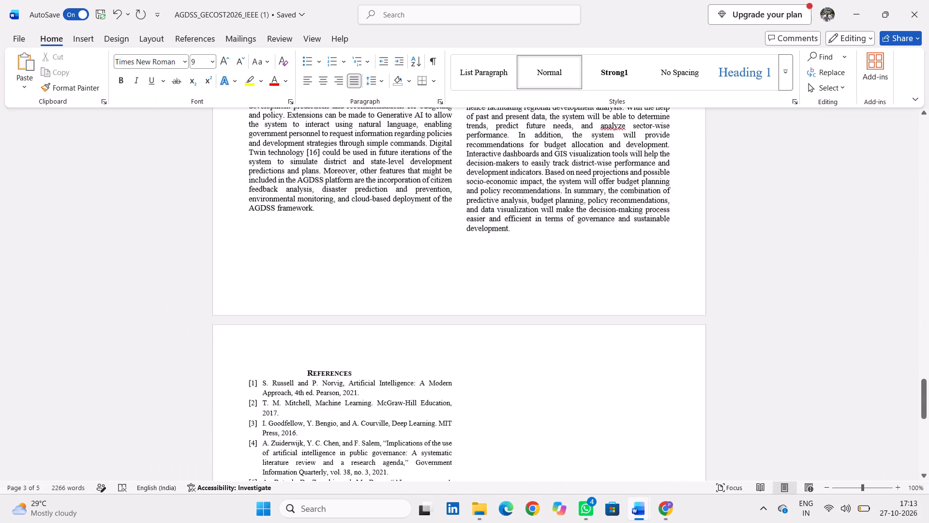
scroll(418, 244, down, 3)
scroll(418, 244, up, 1)
scroll(418, 244, right, 1)
scroll(418, 244, up, 1)
scroll(418, 244, right, 1)
scroll(418, 244, up, 1)
scroll(418, 244, right, 1)
scroll(418, 244, up, 2)
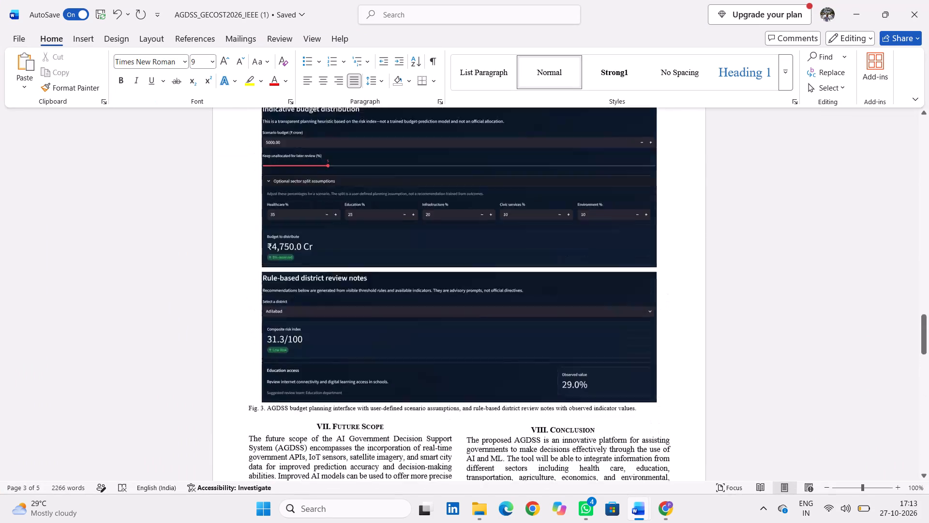
scroll(418, 244, up, 8)
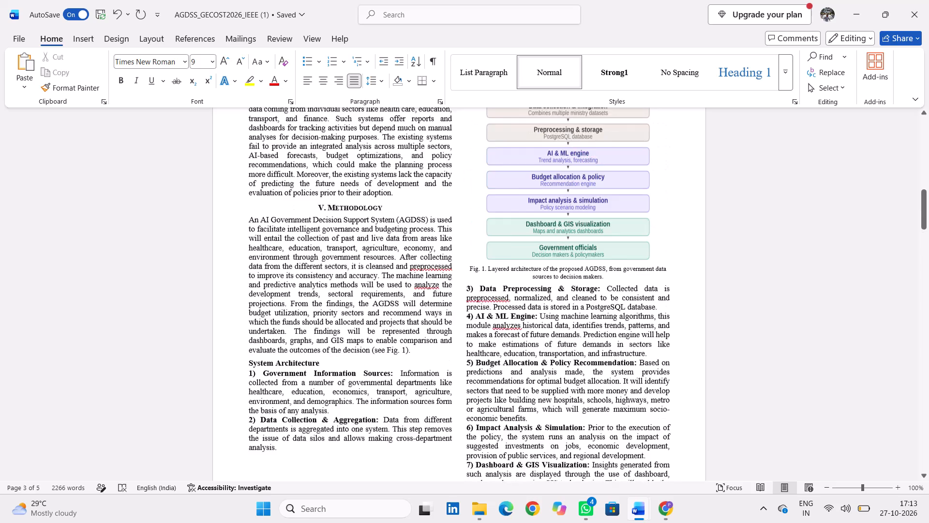
scroll(418, 244, up, 6)
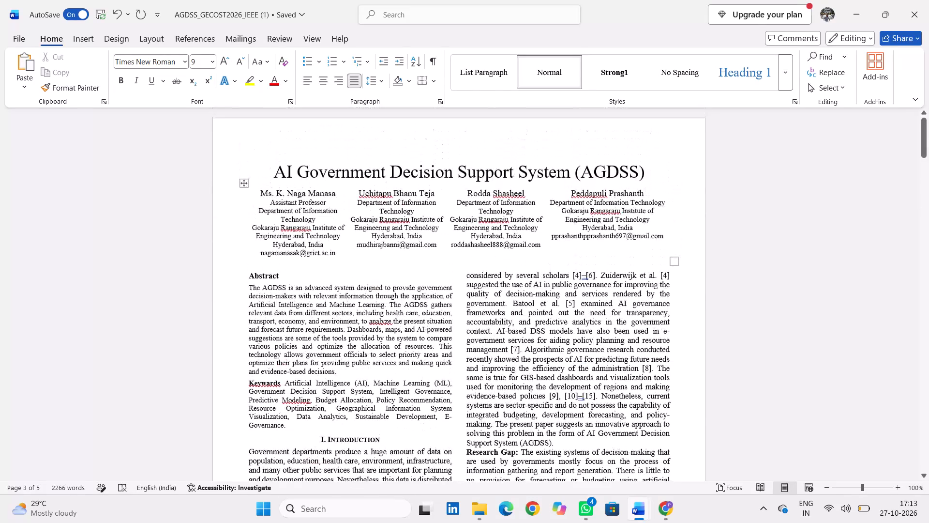
Minimize both open Word documents to return to the desktop.
click(859, 9)
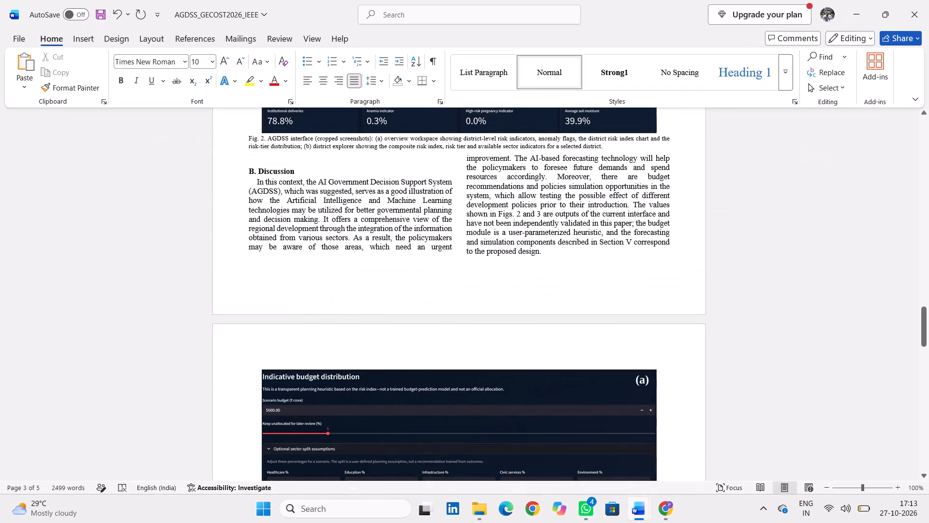
click(857, 18)
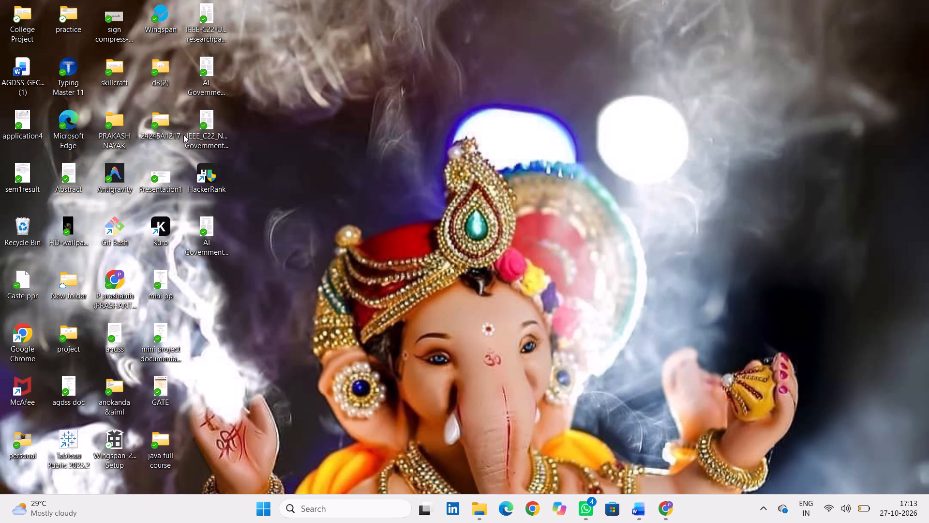
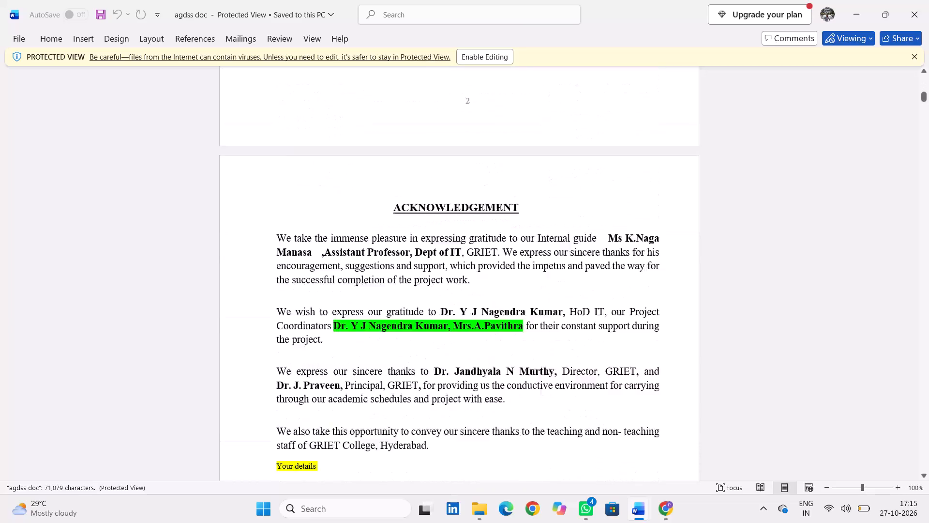
Review the report's front matter, from the acknowledgement and declaration through the contents, list of diagrams and abstract.
scroll(464, 376, down, 2)
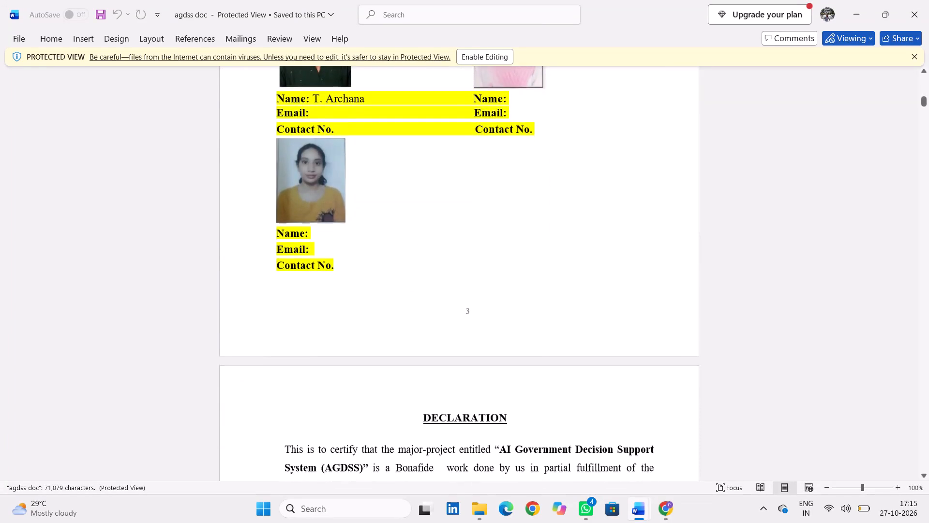
scroll(464, 376, down, 10)
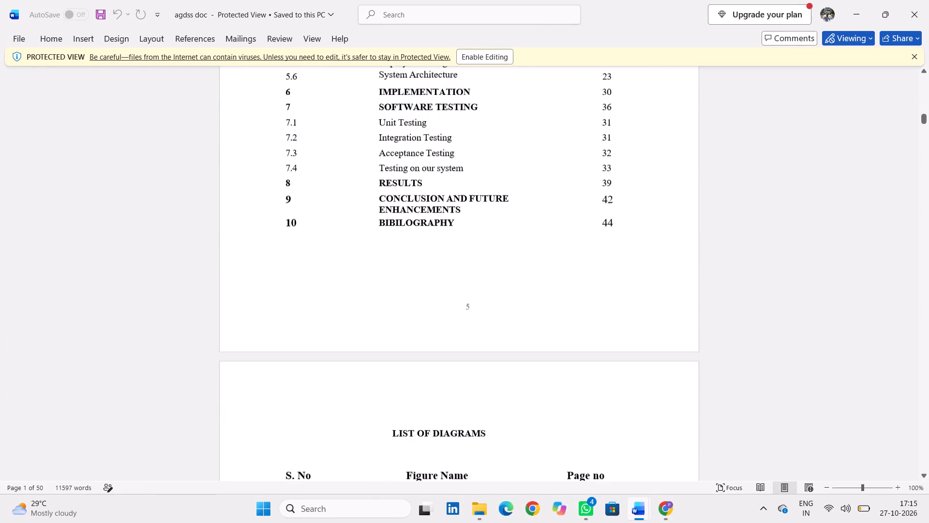
scroll(464, 376, down, 8)
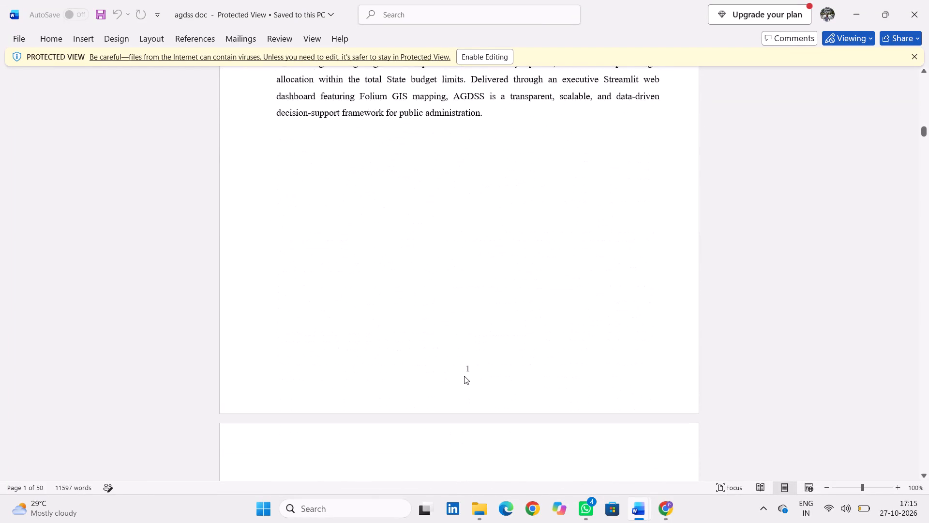
scroll(464, 376, down, 3)
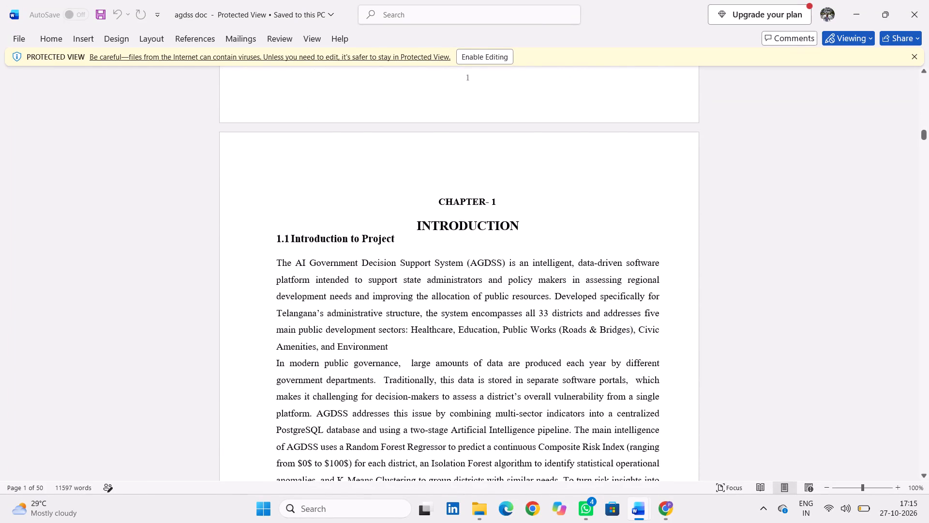
Read through Chapter 1, covering the project introduction, motivation, existing-system problems and the proposed AGDSS approach.
scroll(464, 376, down, 1)
scroll(464, 376, up, 3)
scroll(464, 376, down, 4)
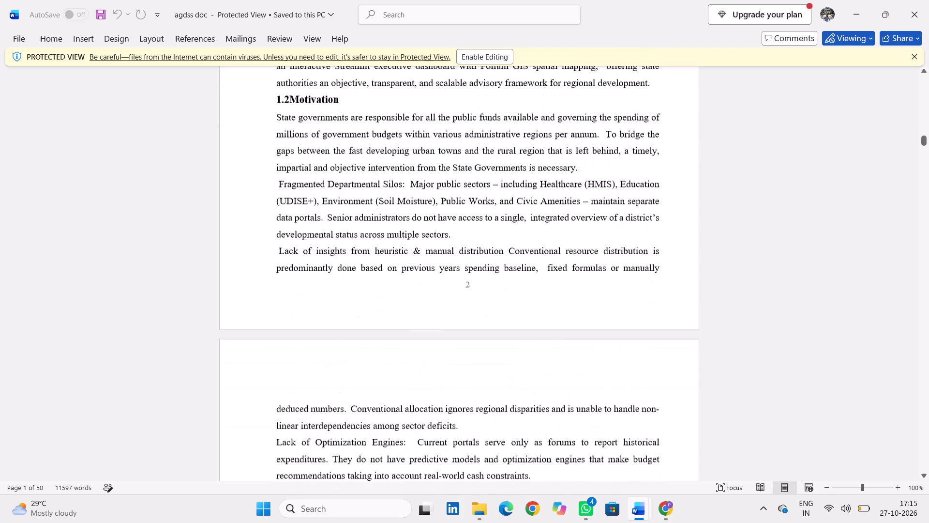
scroll(464, 376, down, 5)
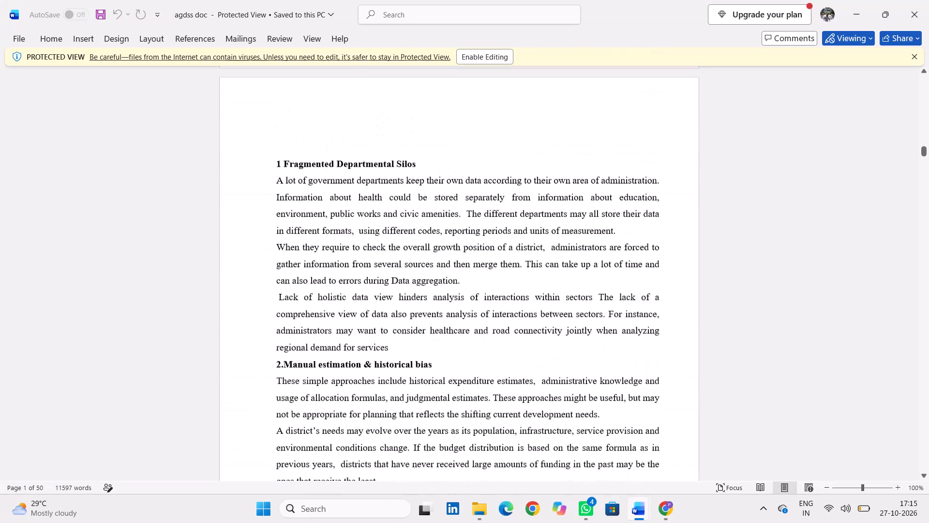
scroll(464, 376, down, 3)
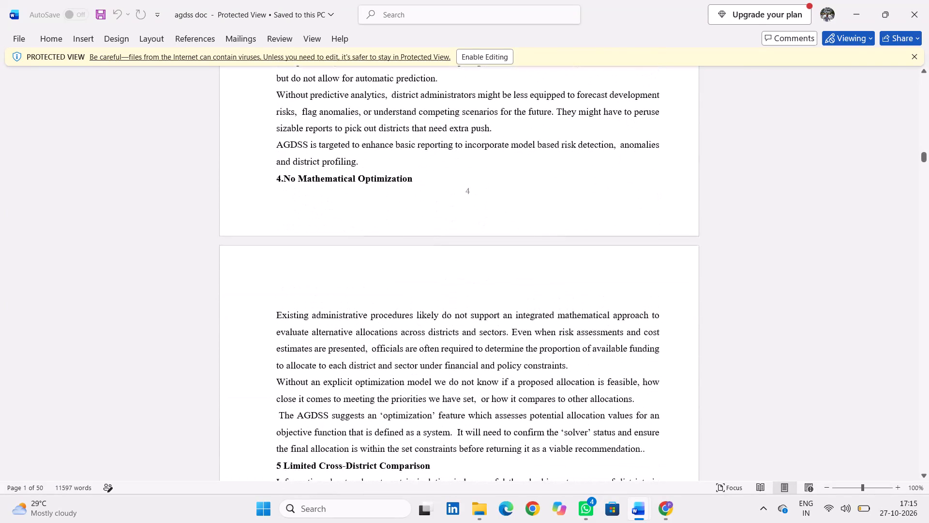
scroll(464, 376, down, 9)
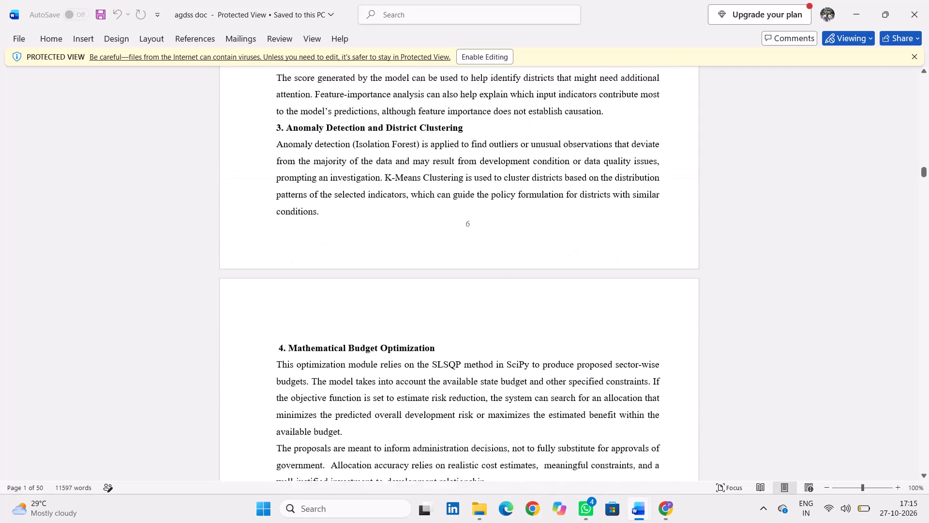
scroll(464, 376, down, 3)
Review the Chapter 2 requirements, including the software requirements table and the descriptions of PostgreSQL, pandas, NumPy and scikit-learn.
scroll(464, 376, down, 3)
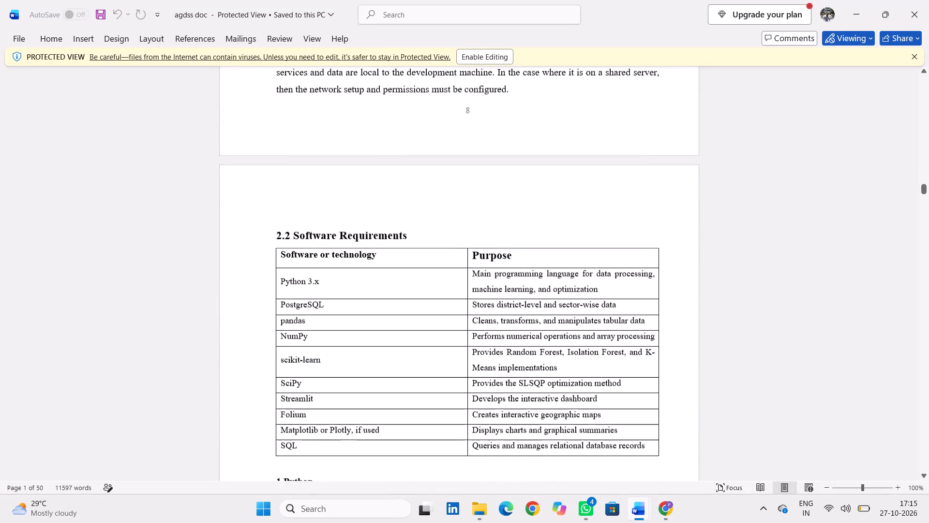
scroll(464, 376, down, 5)
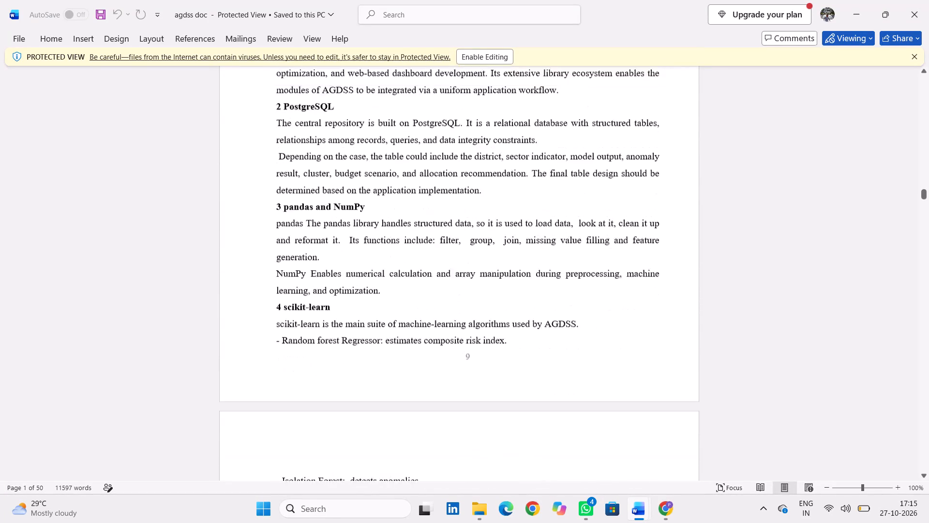
scroll(464, 376, down, 6)
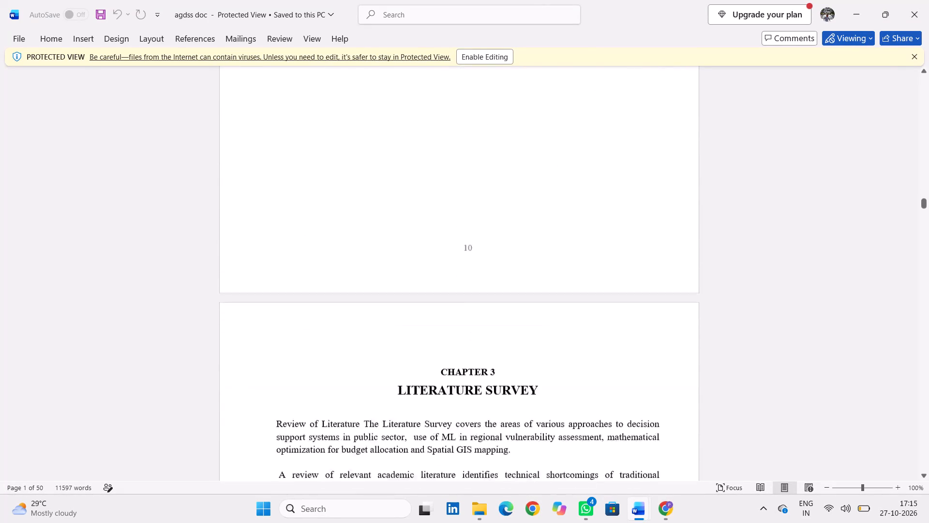
Review the Chapter 3 literature survey, including the surveyed studies and the research gaps addressed by AGDSS.
scroll(464, 376, down, 6)
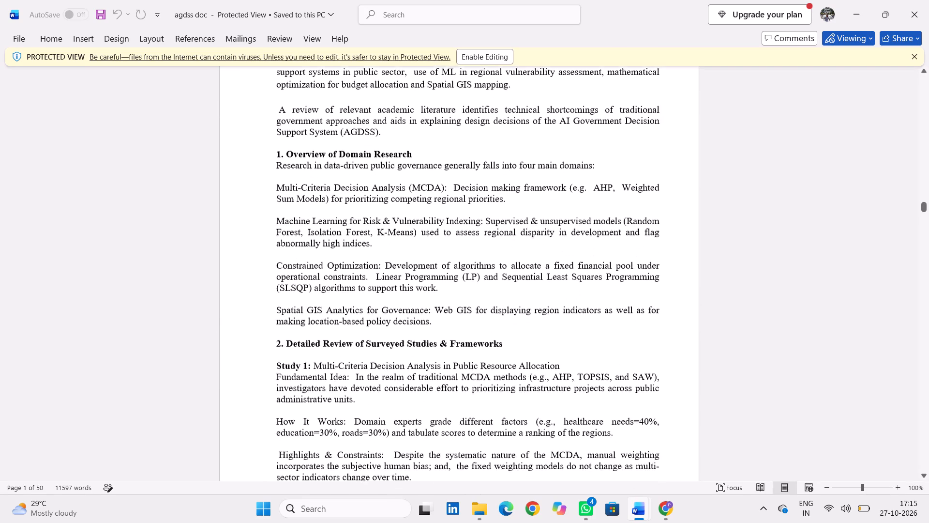
scroll(464, 376, down, 3)
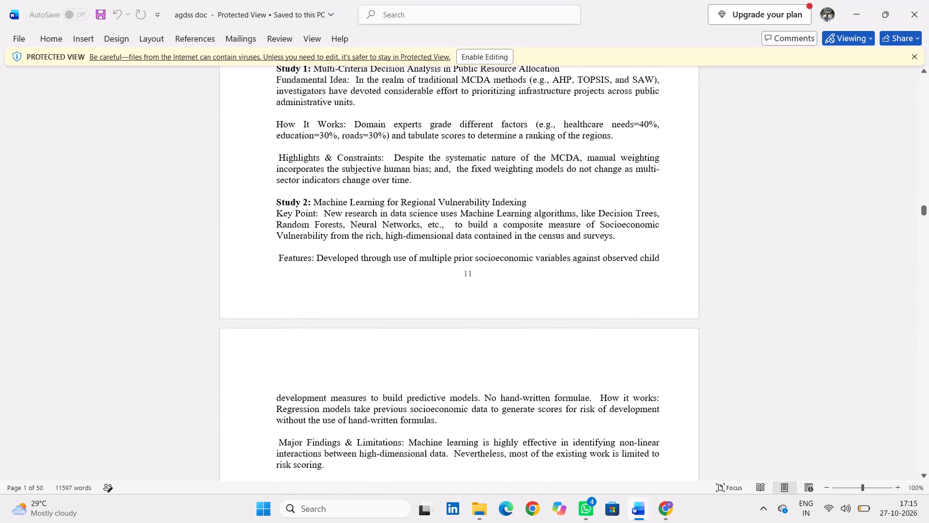
scroll(464, 376, down, 5)
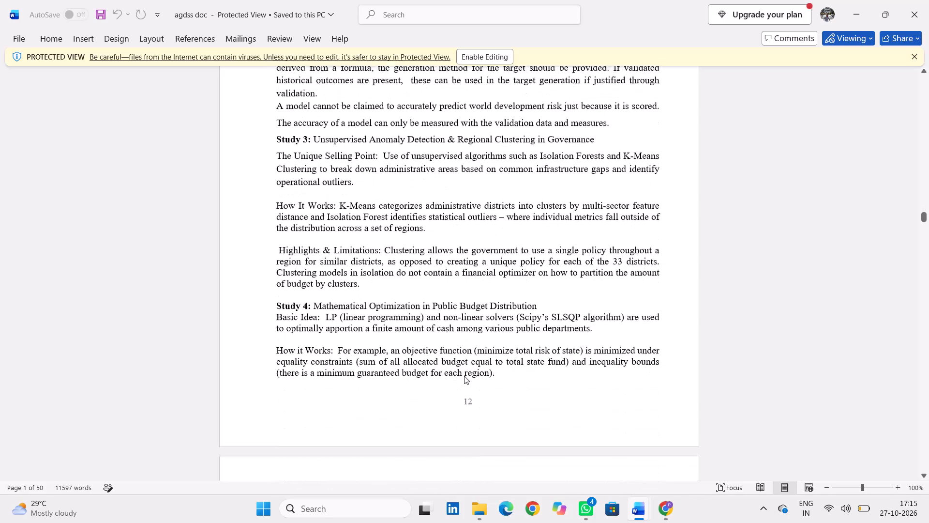
scroll(464, 376, down, 5)
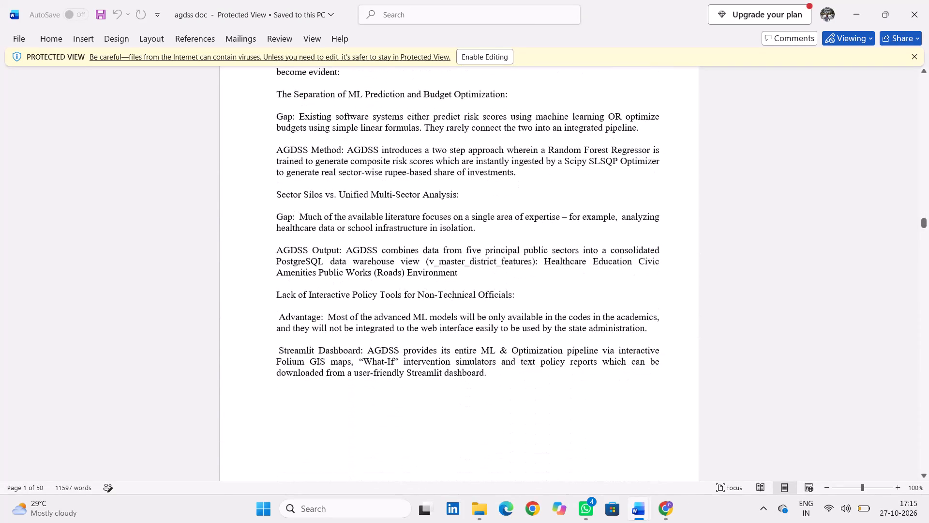
Review the Chapter 4 technology sections on Python, PostgreSQL, pandas and NumPy, and the scikit-learn algorithms.
scroll(464, 376, down, 5)
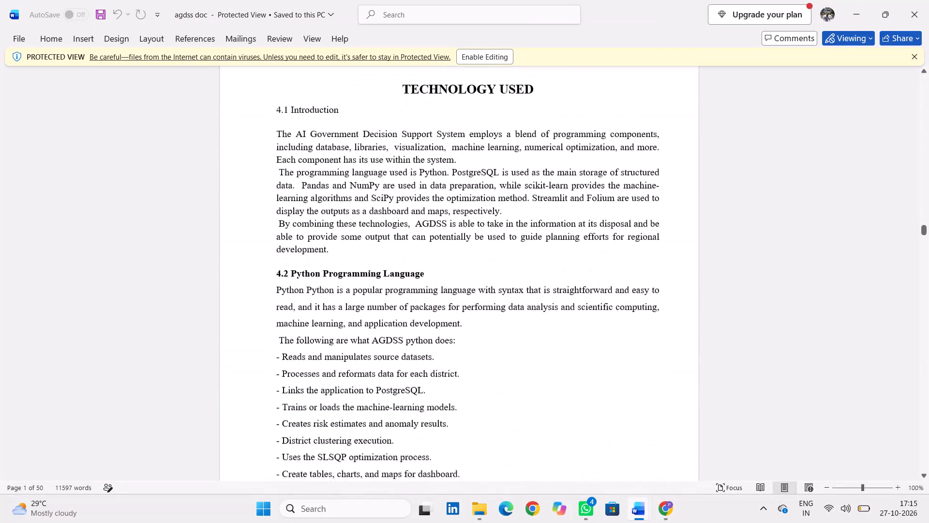
scroll(464, 376, down, 5)
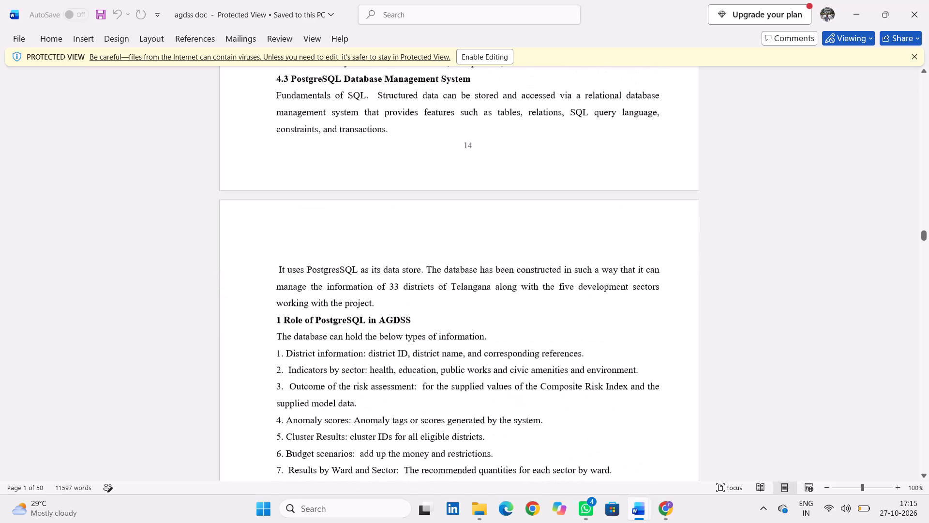
scroll(464, 376, down, 5)
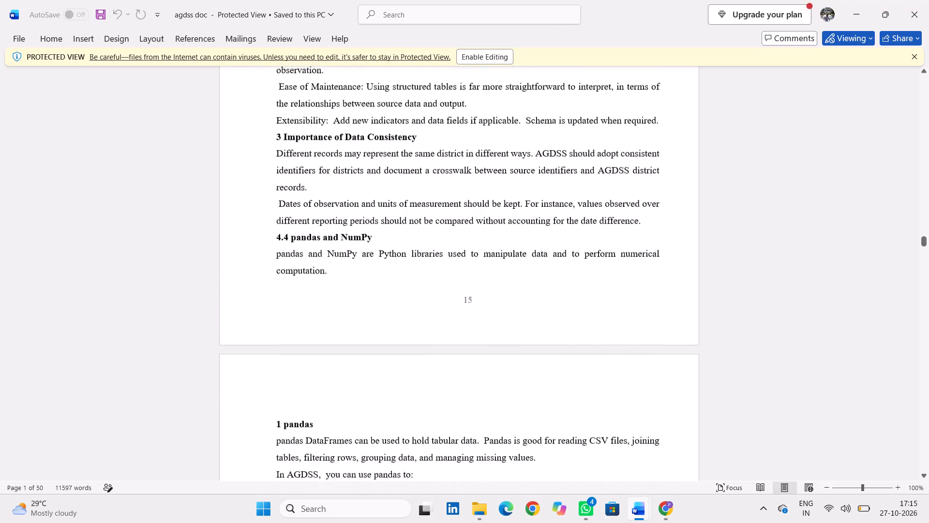
scroll(464, 376, down, 3)
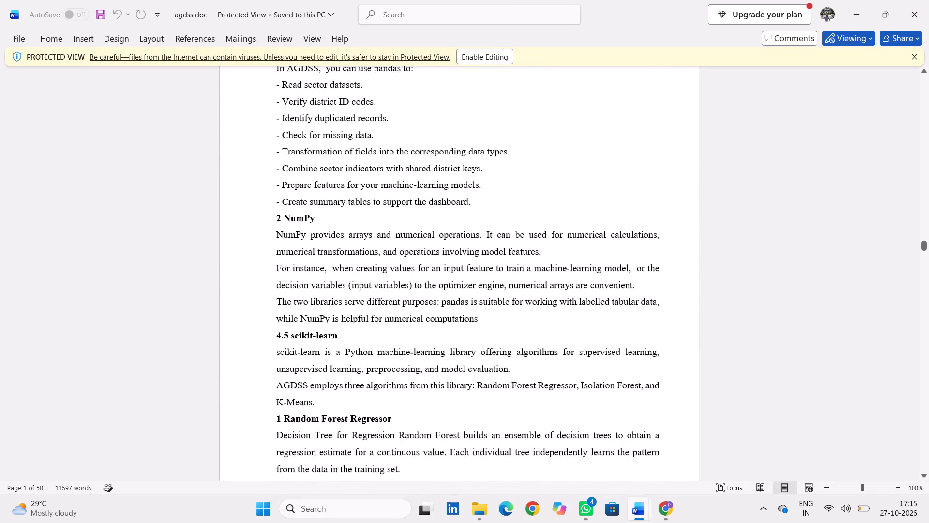
scroll(464, 376, down, 4)
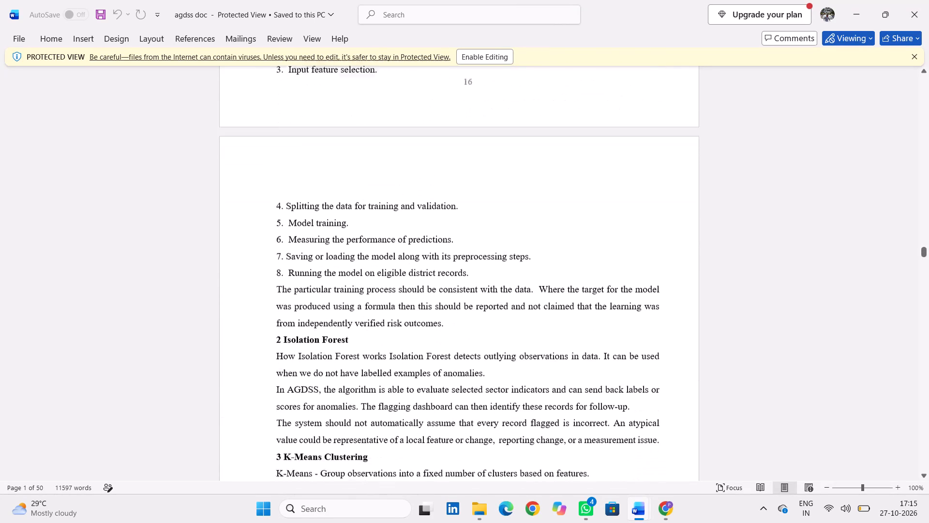
scroll(464, 376, down, 1)
Examine section 4.6 on SciPy SLSQP optimization, checking the budget constraint formulas and their variable definitions across pages 17 and 18.
scroll(464, 376, down, 2)
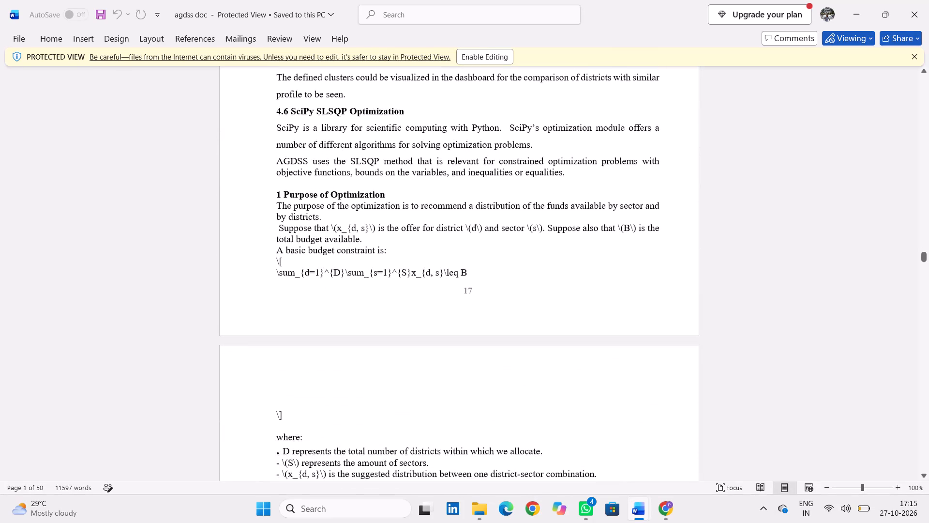
scroll(464, 376, down, 1)
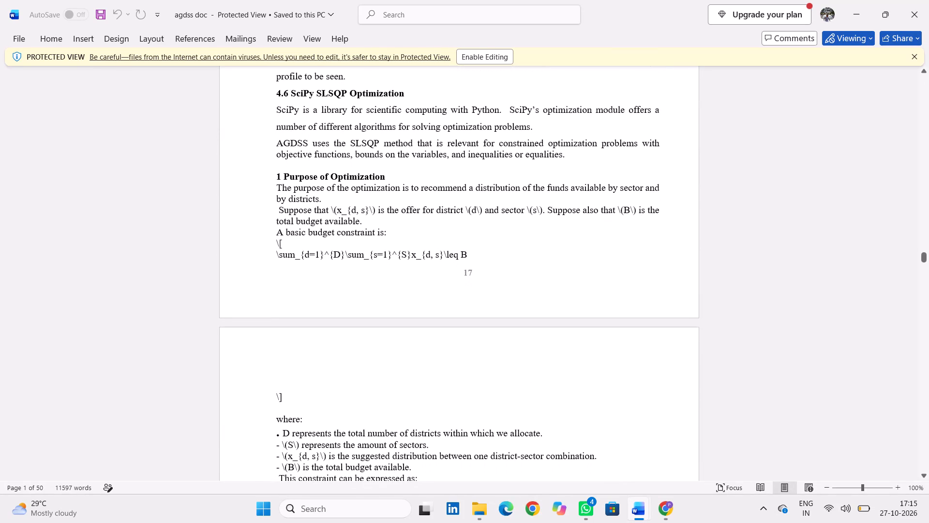
scroll(464, 376, down, 1)
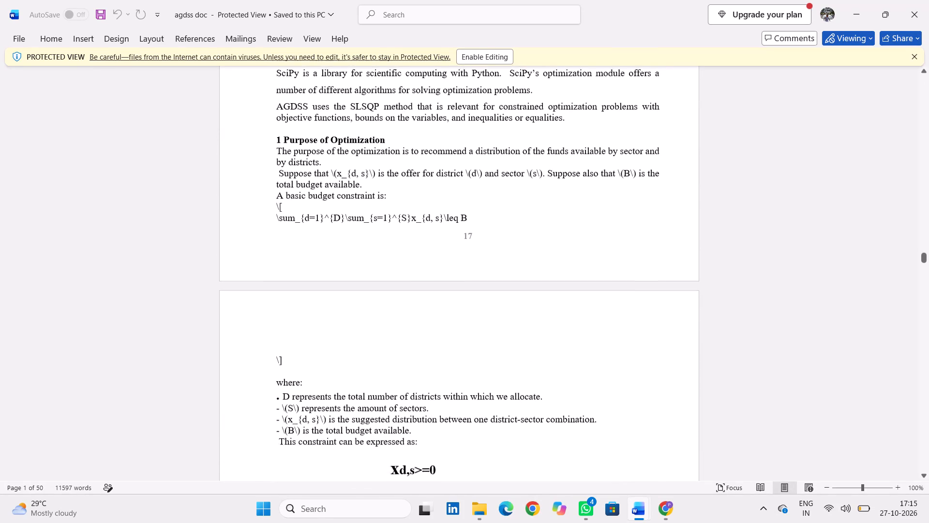
scroll(464, 376, down, 3)
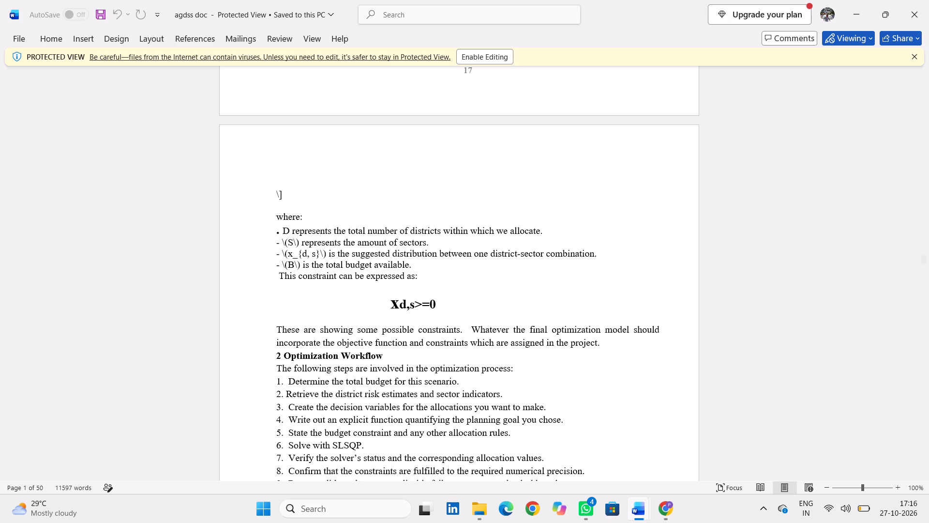
scroll(464, 376, down, 3)
scroll(464, 376, up, 2)
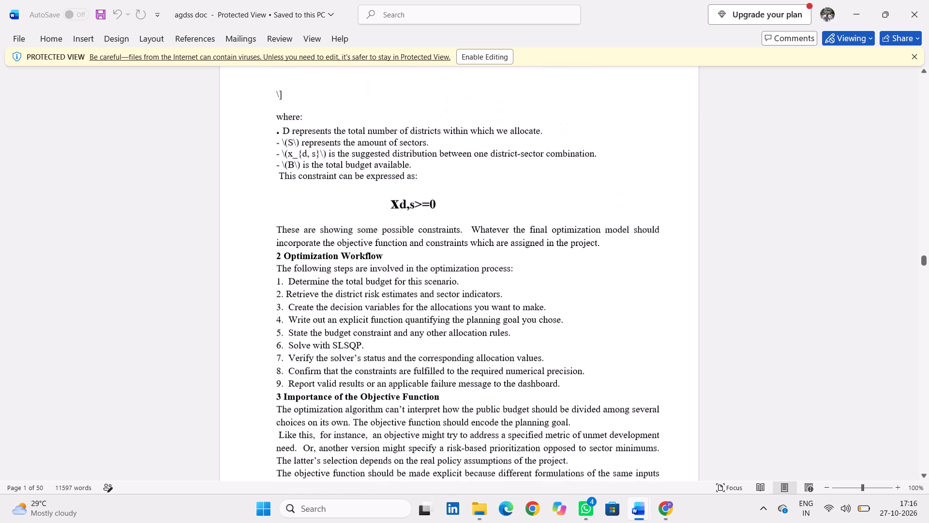
scroll(464, 376, up, 4)
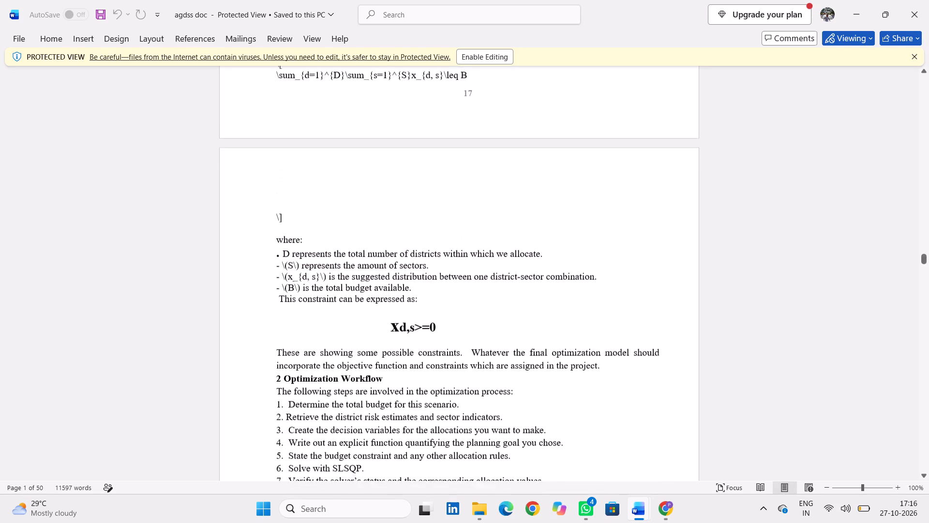
scroll(464, 376, up, 1)
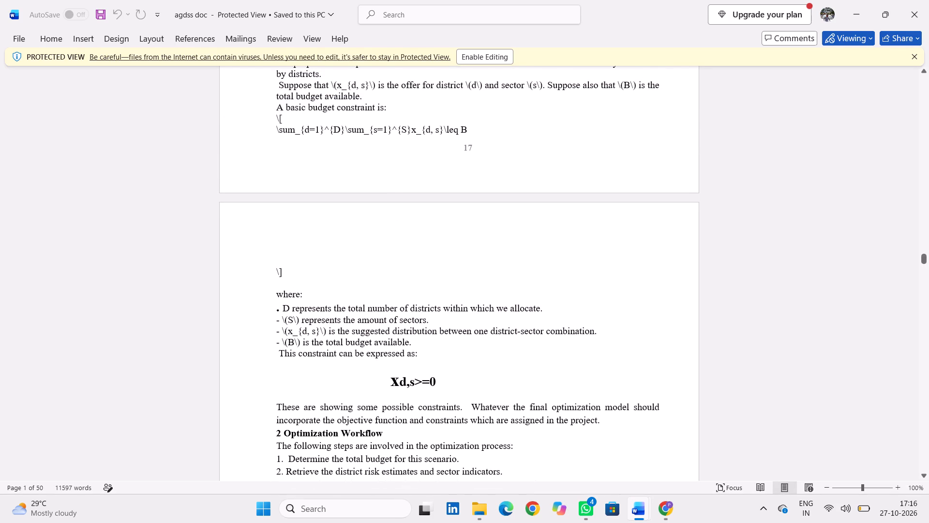
scroll(464, 376, up, 2)
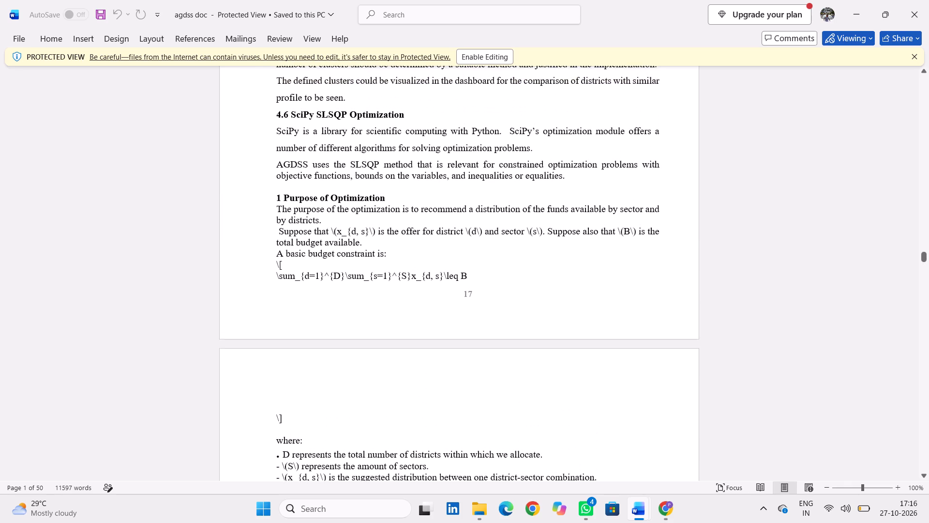
scroll(464, 376, up, 1)
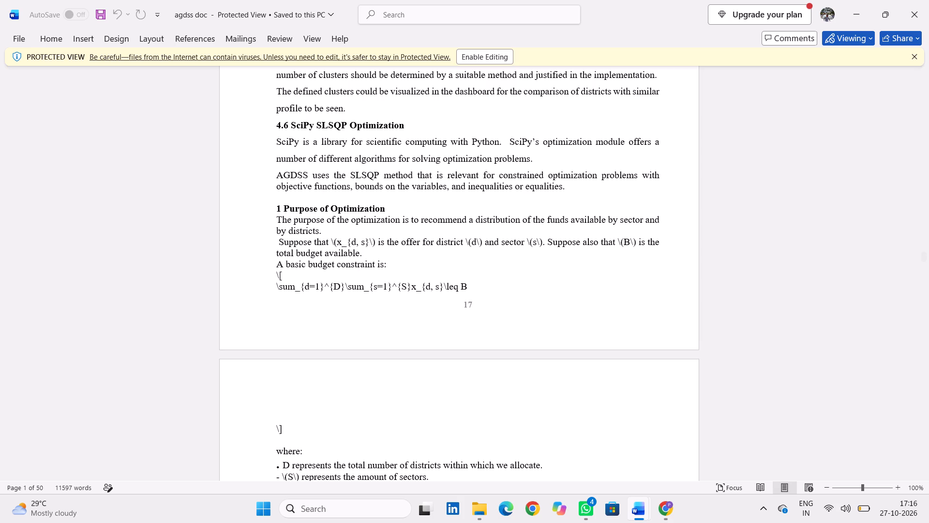
Re-examine section 4.6 on SciPy SLSQP Optimization, comparing the budget constraint formula, its variable definitions and the optimization workflow steps.
scroll(464, 376, up, 1)
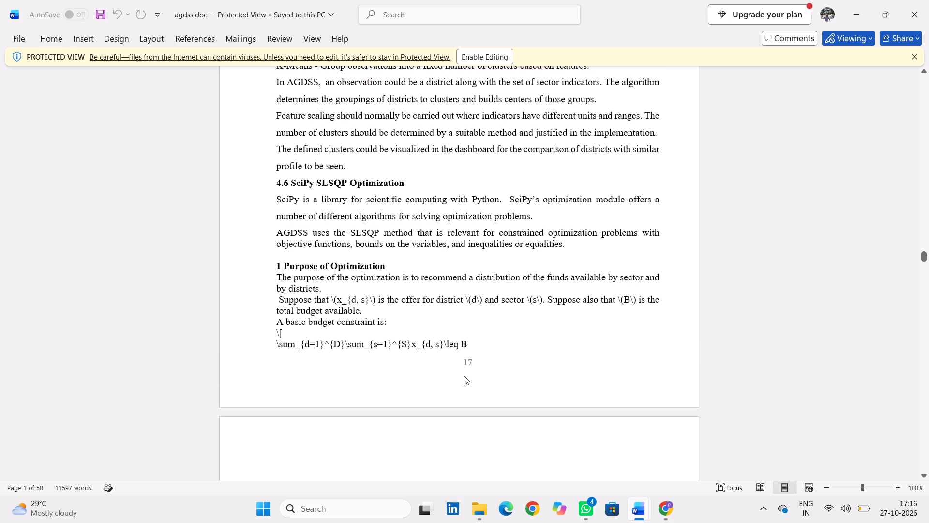
scroll(464, 376, up, 1)
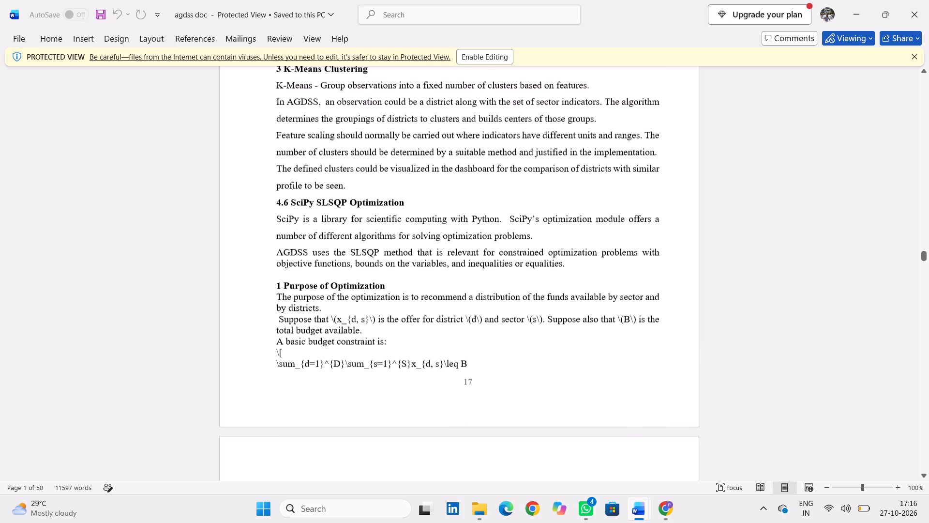
scroll(385, 294, down, 2)
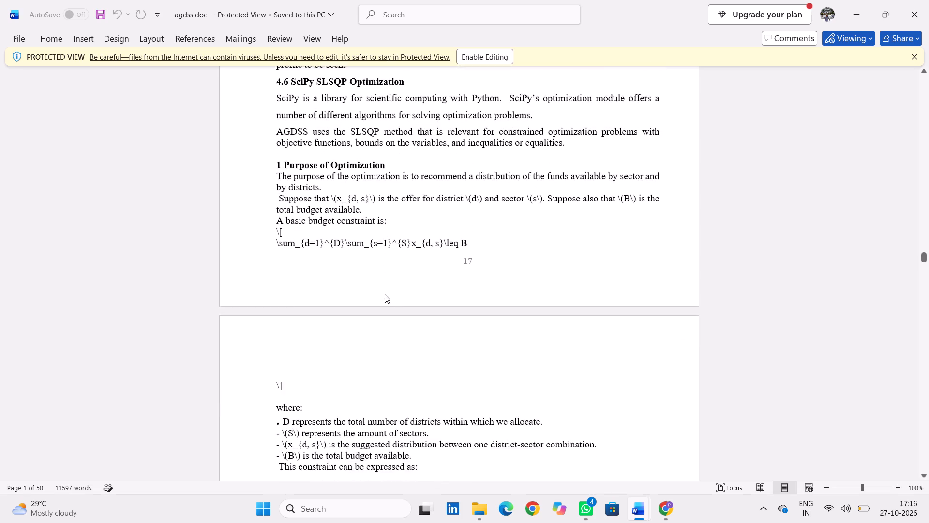
scroll(385, 294, down, 3)
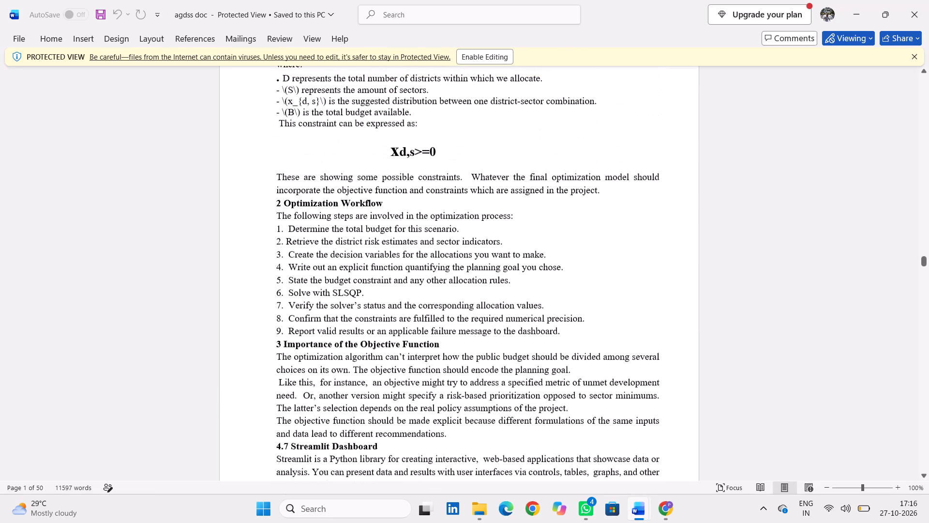
scroll(385, 294, up, 4)
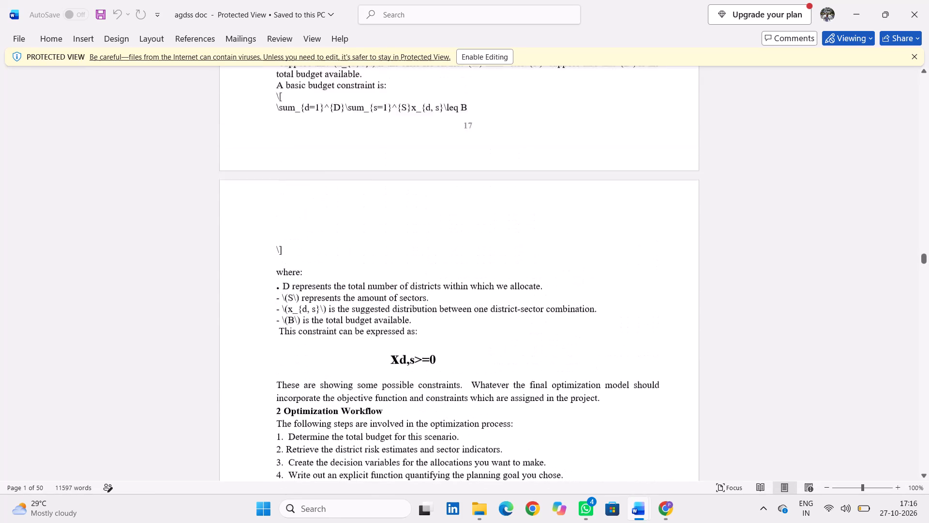
scroll(385, 294, up, 4)
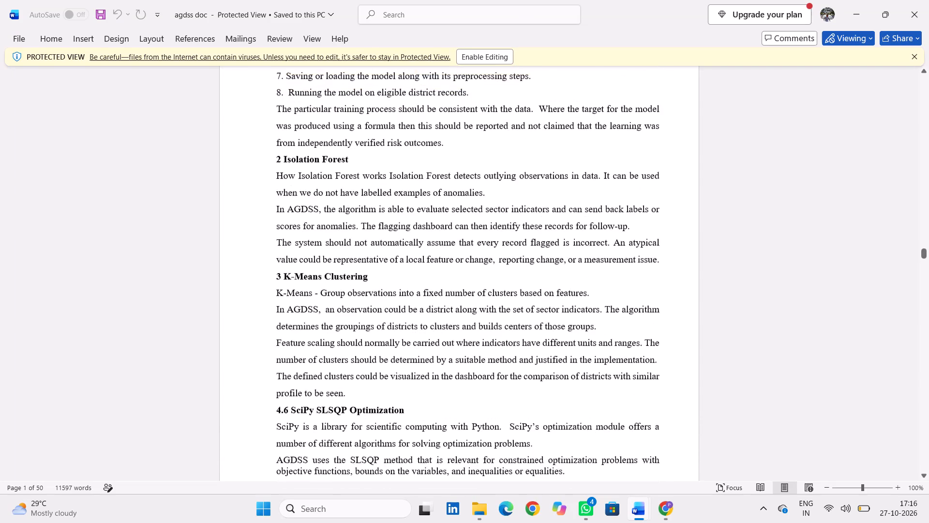
scroll(385, 294, up, 3)
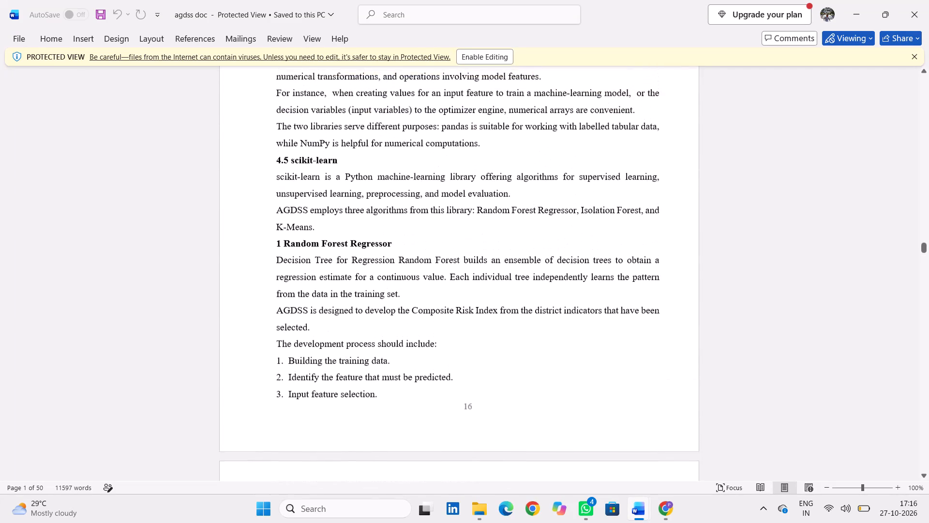
scroll(385, 294, up, 4)
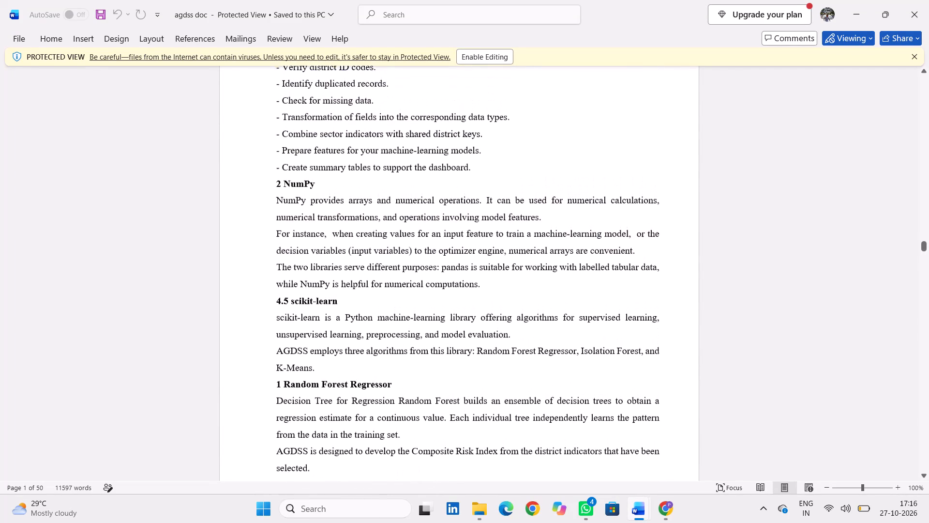
scroll(385, 294, up, 3)
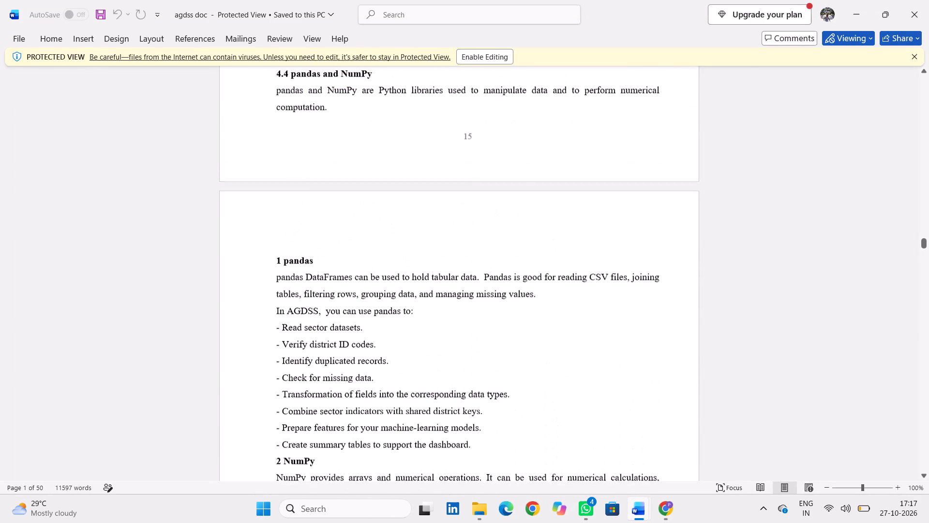
scroll(385, 294, up, 4)
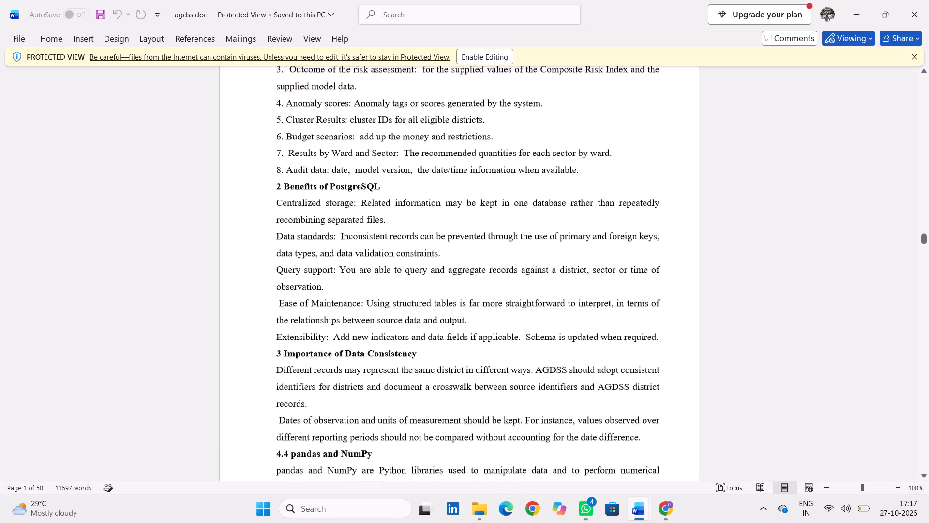